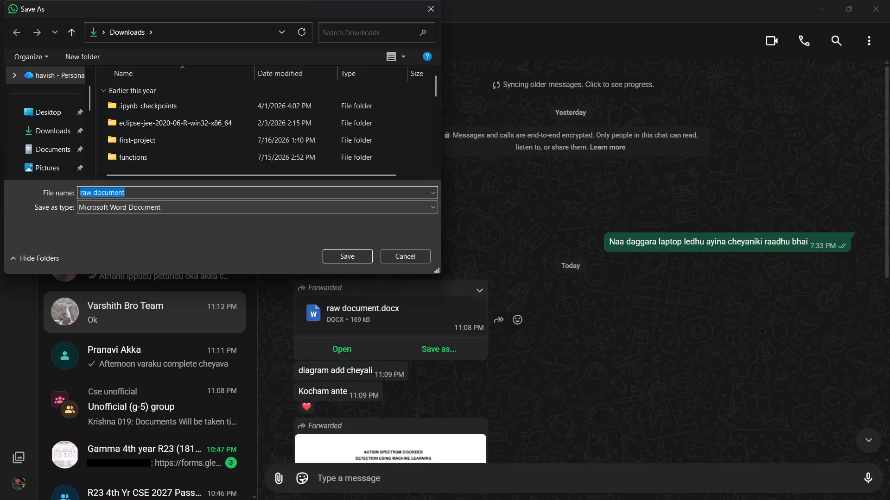
Change the file name of the forwarded Word document being saved in Downloads to "batch 24".
drag(159, 192, 59, 203)
key(BackSpace)
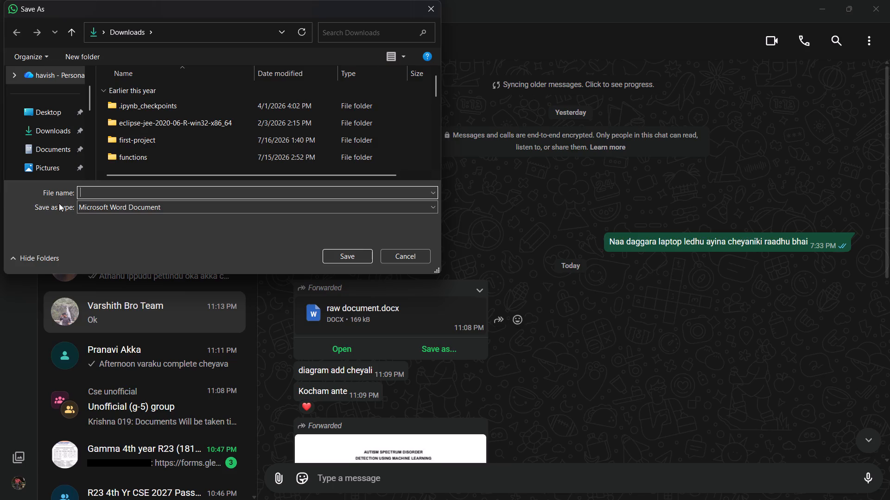
text(batch 24)
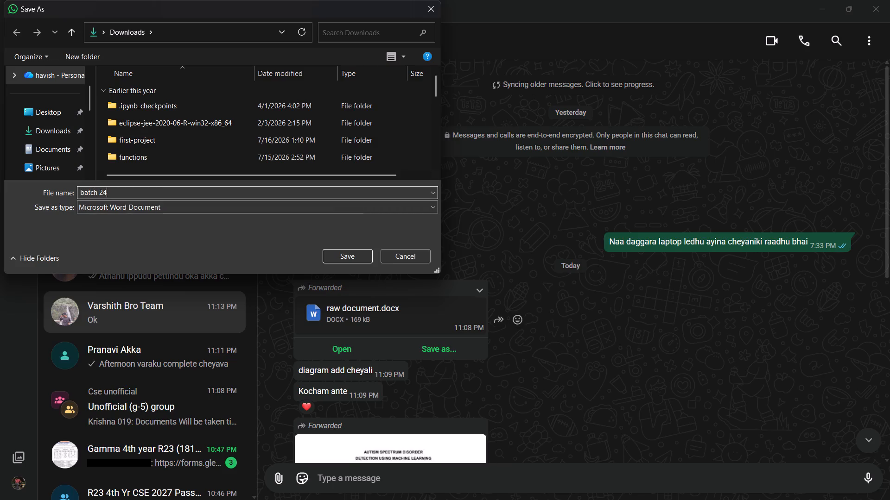
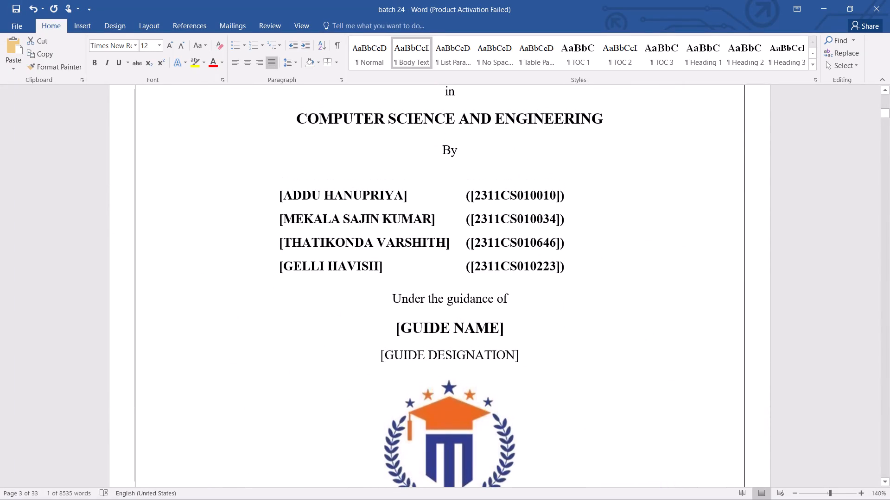
Replace the STUDENT NAME 4 placeholder in the certificate with the fourth student's name copied from the title page, in non-bold text.
drag(284, 266, 374, 264)
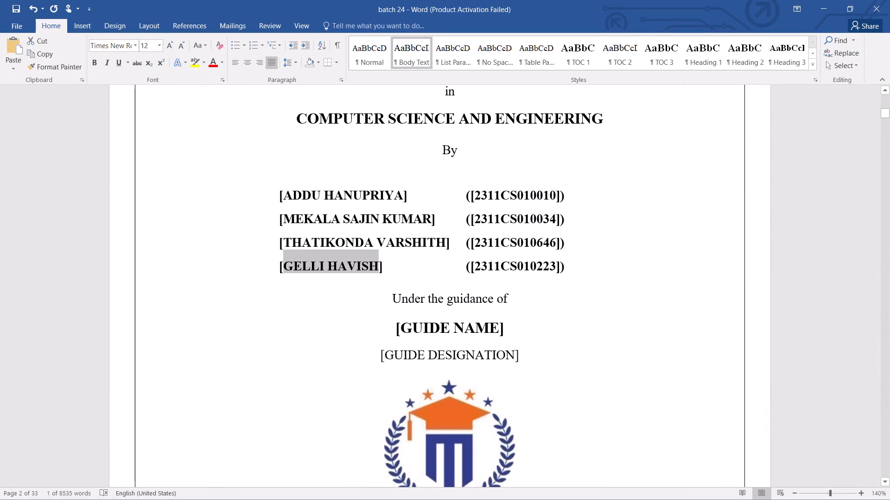
drag(374, 264, 372, 264)
click(369, 291)
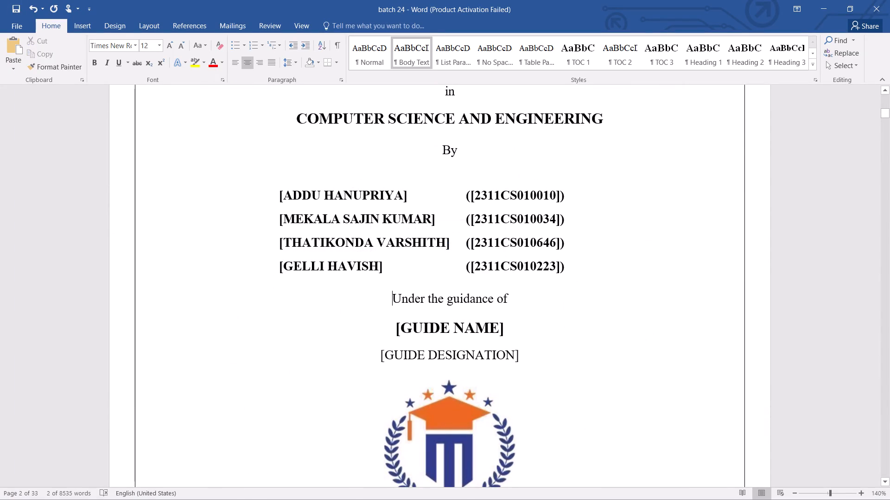
drag(285, 266, 330, 266)
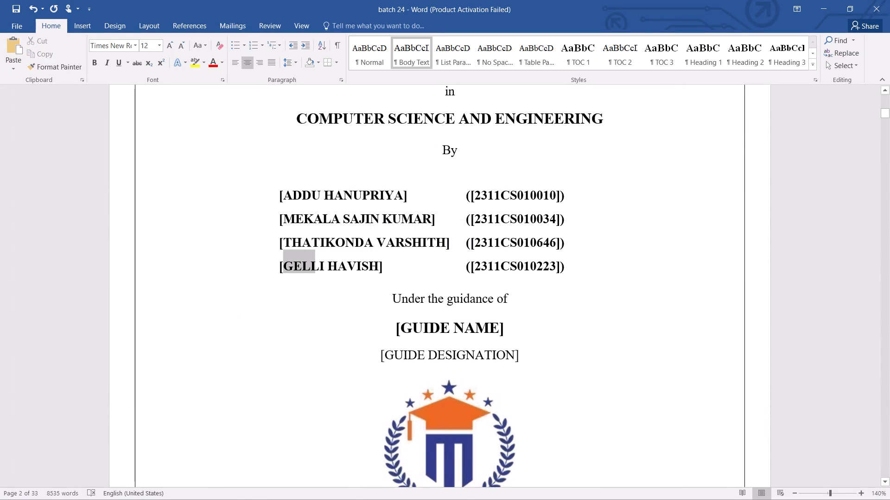
drag(330, 266, 378, 265)
key(ctrl+c)
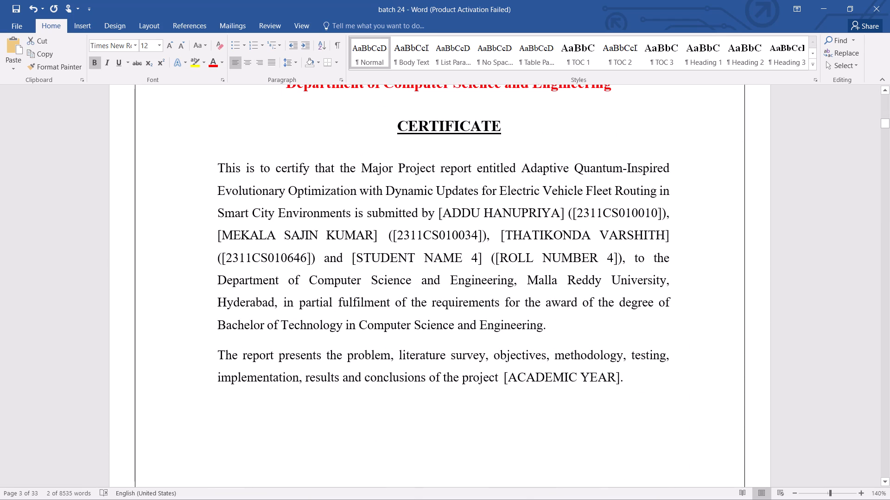
drag(357, 258, 477, 258)
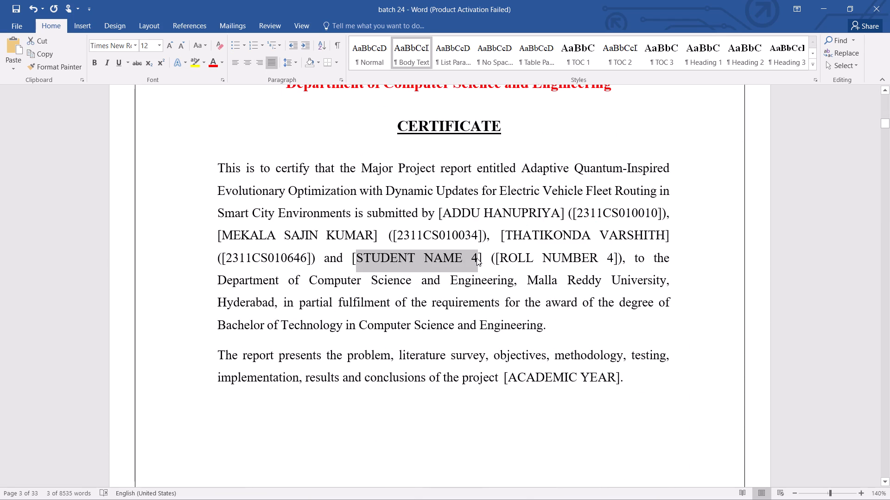
key(ctrl+v)
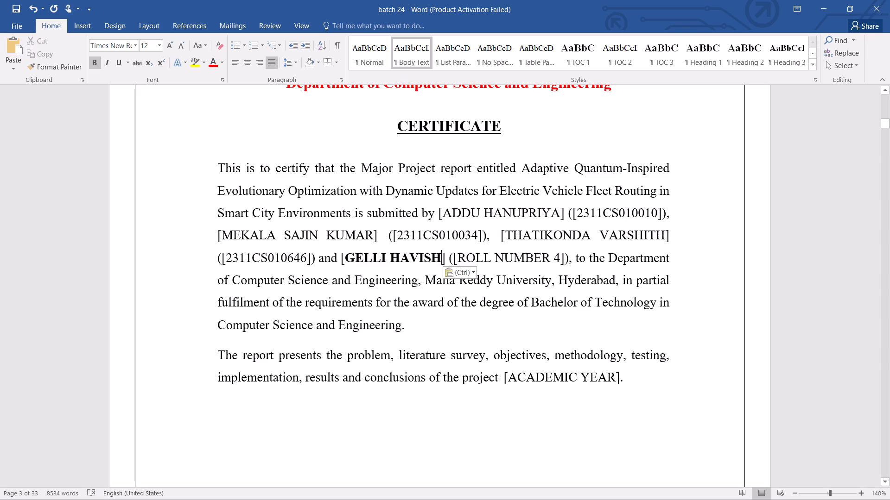
drag(439, 257, 361, 258)
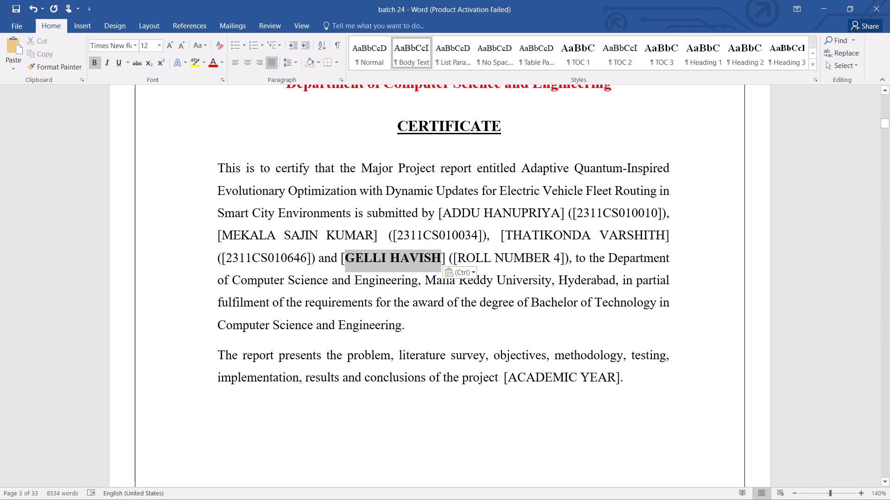
drag(361, 258, 361, 259)
key(ctrl+b)
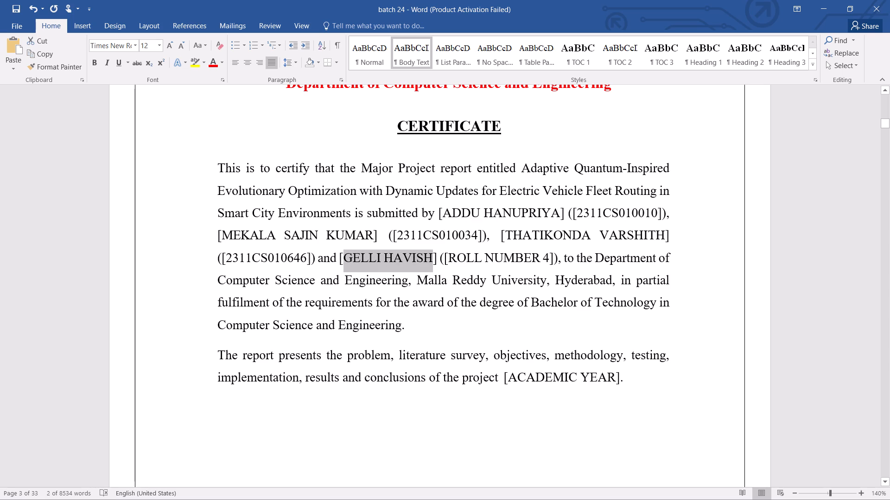
Replace the ROLL NUMBER 4 placeholder in the certificate with the fourth student's roll number.
drag(449, 257, 540, 262)
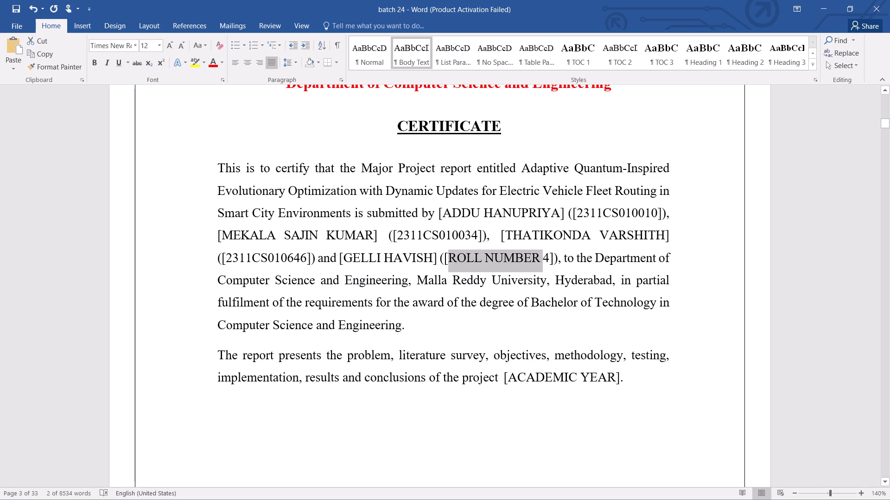
drag(540, 262, 546, 263)
key(BackSpace)
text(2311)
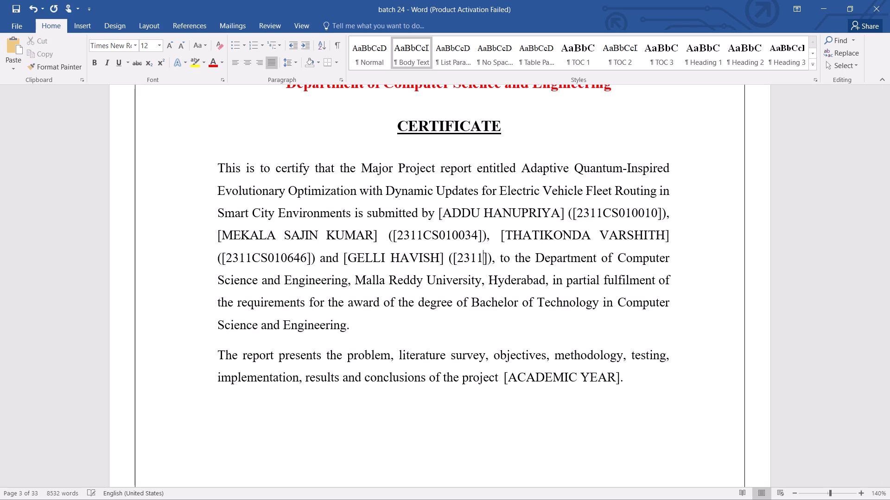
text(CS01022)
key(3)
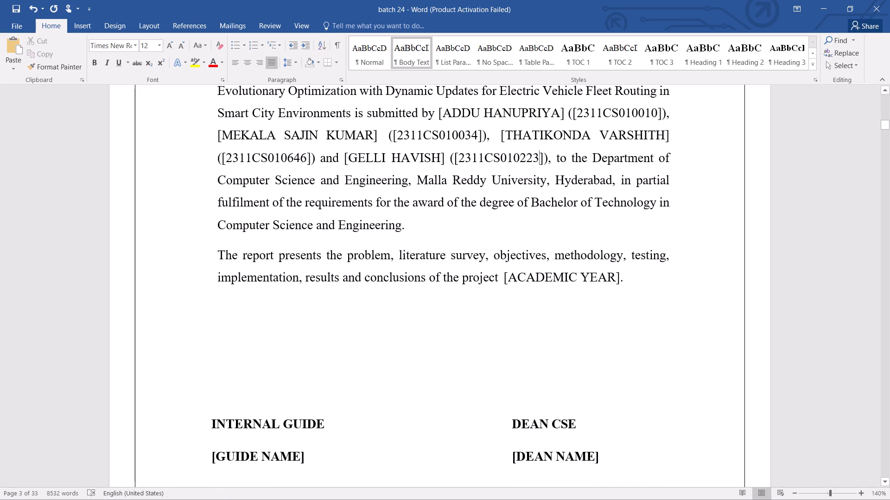
Replace the ACADEMIC YEAR placeholder in the certificate's last sentence with 2026.
drag(617, 280, 531, 281)
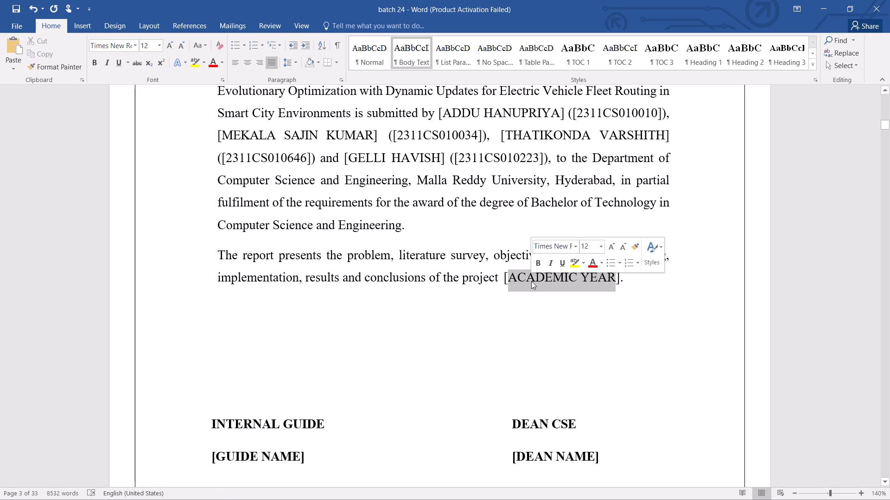
key(BackSpace)
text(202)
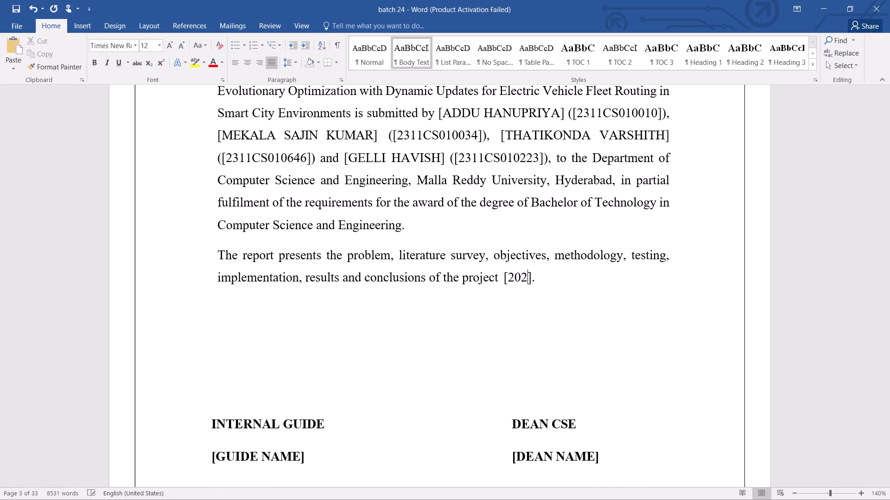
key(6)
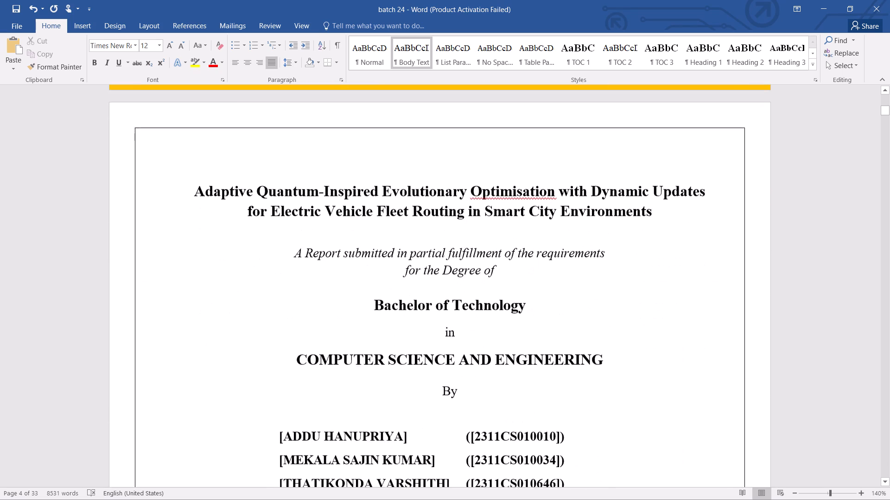
Copy the four students' names and roll numbers from the title page over the student placeholders on the declaration page.
drag(276, 245, 543, 317)
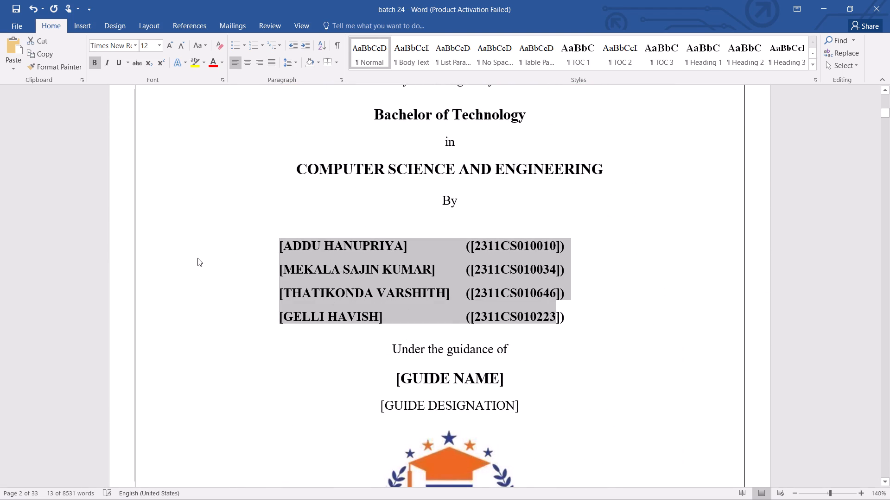
click(234, 272)
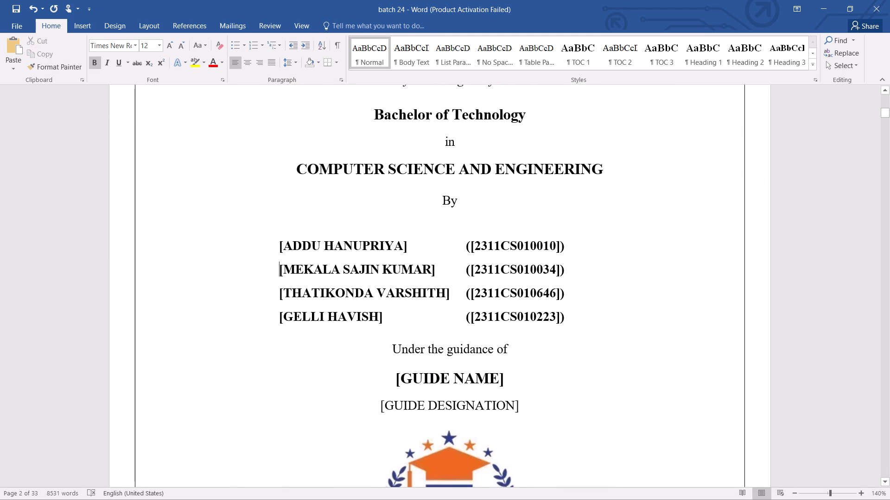
drag(276, 242, 573, 315)
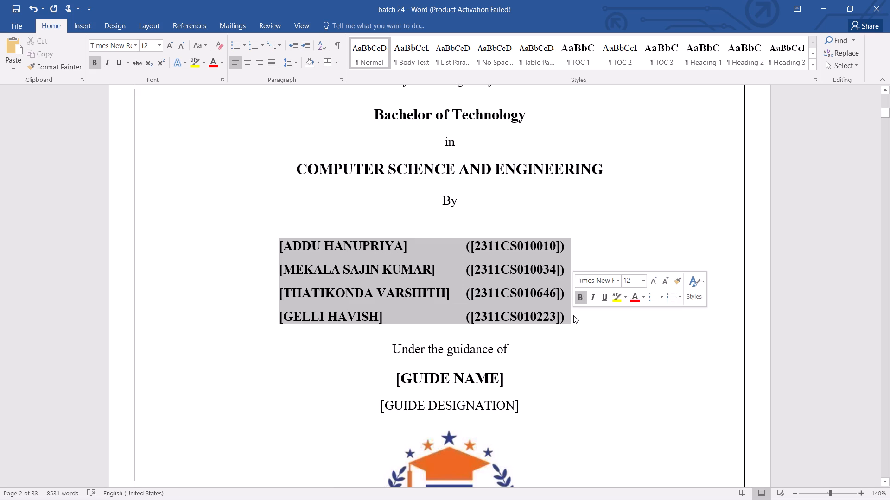
key(ctrl+c)
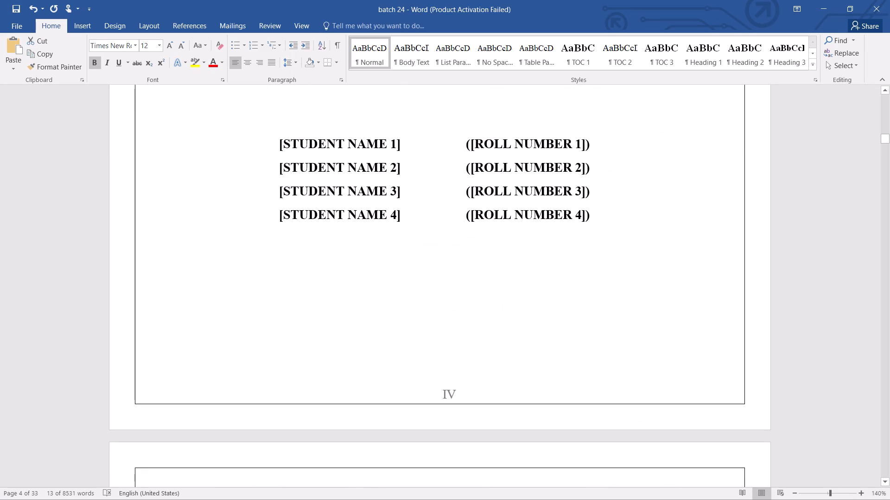
drag(279, 140, 601, 219)
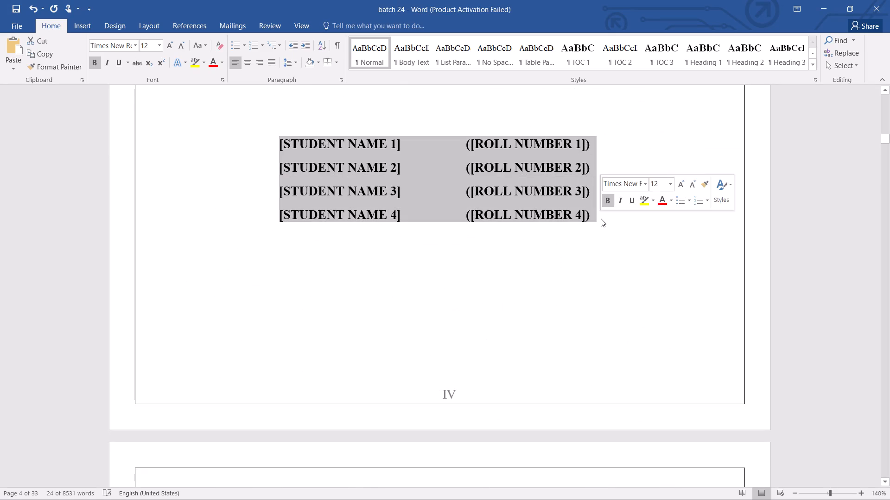
key(ctrl+v)
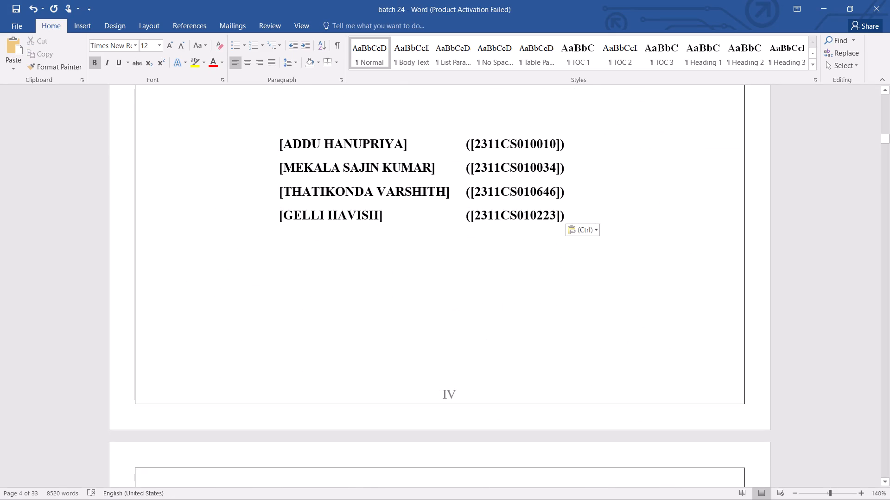
Remove the bold formatting from the student names and roll numbers on the declaration page.
drag(275, 141, 577, 259)
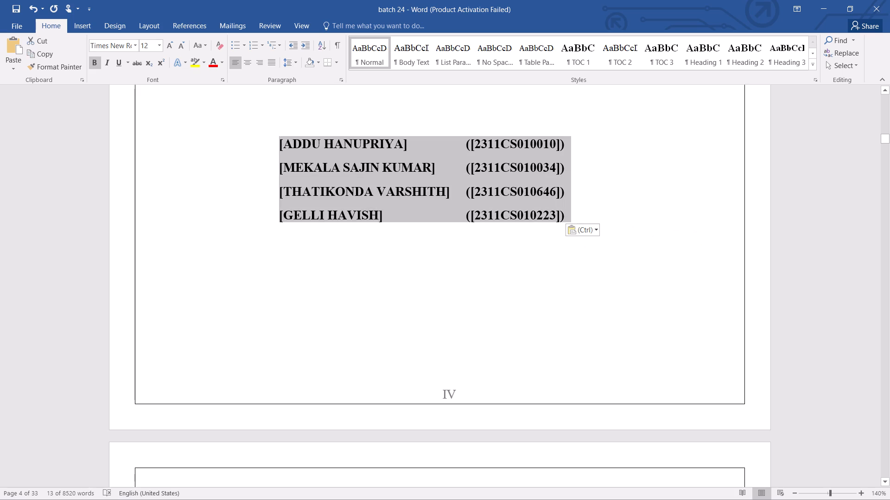
key(ctrl+b)
click(607, 272)
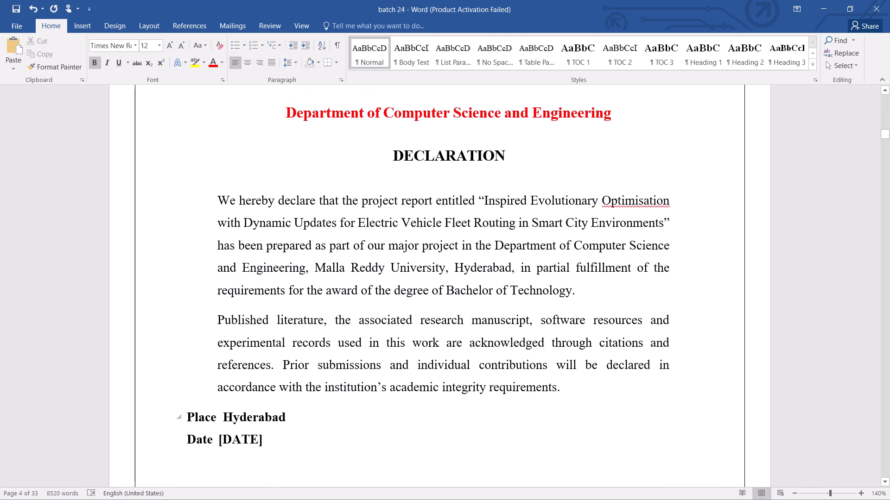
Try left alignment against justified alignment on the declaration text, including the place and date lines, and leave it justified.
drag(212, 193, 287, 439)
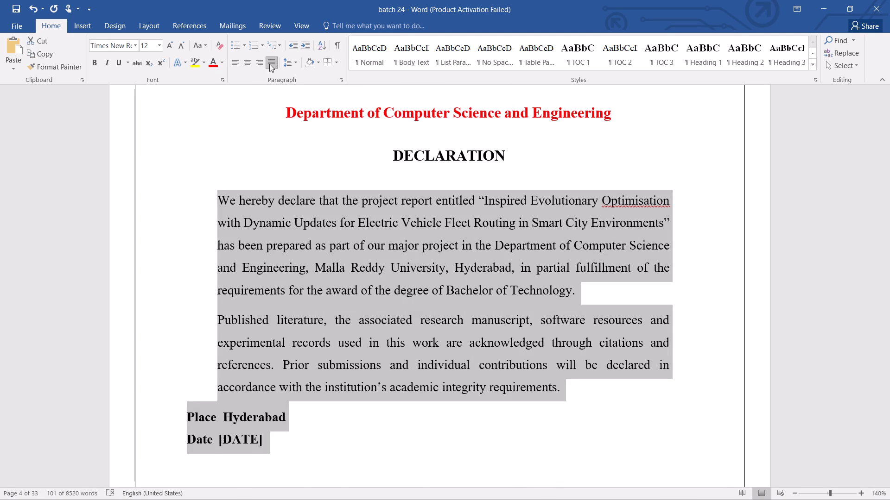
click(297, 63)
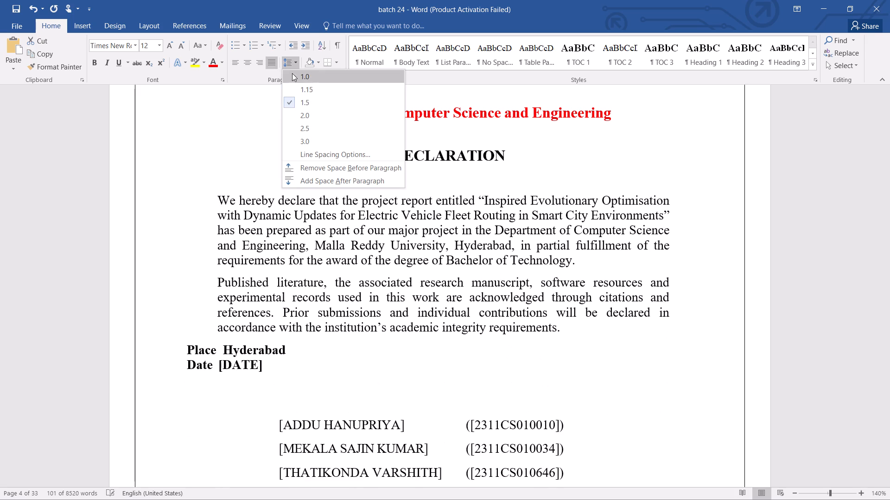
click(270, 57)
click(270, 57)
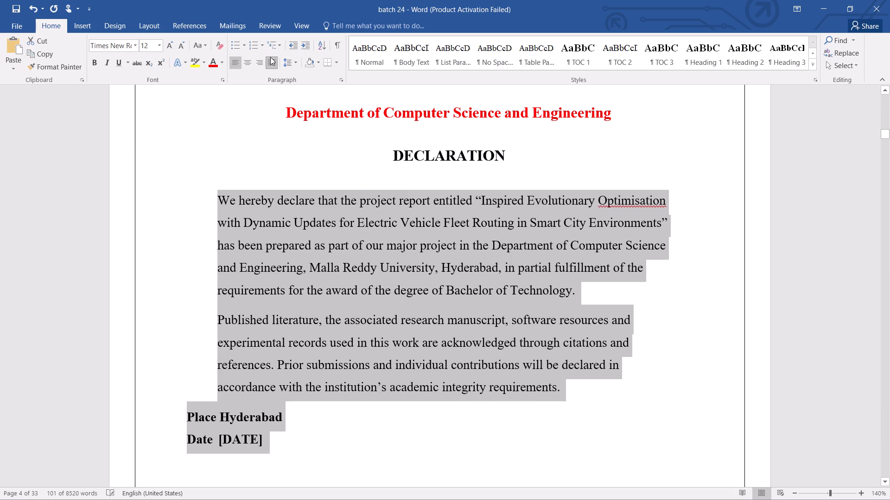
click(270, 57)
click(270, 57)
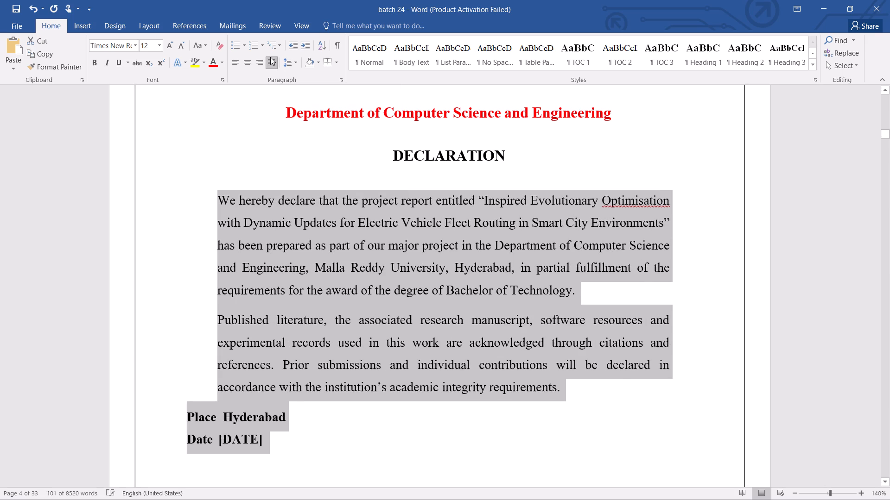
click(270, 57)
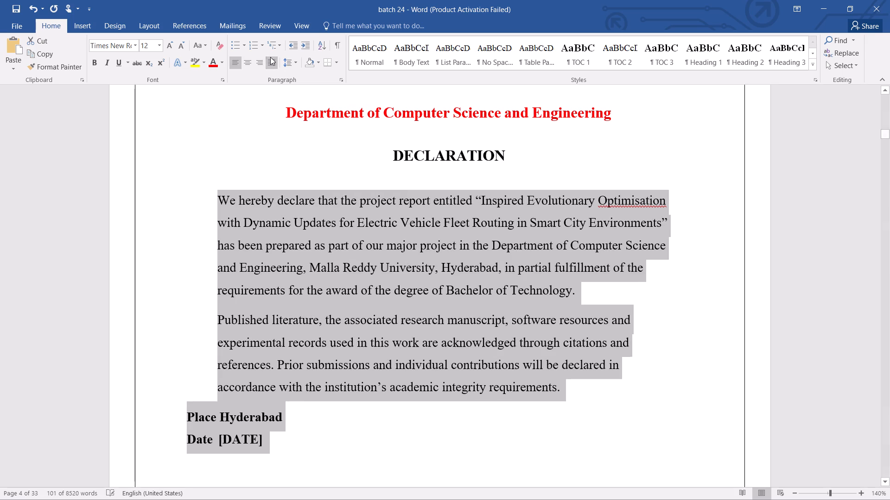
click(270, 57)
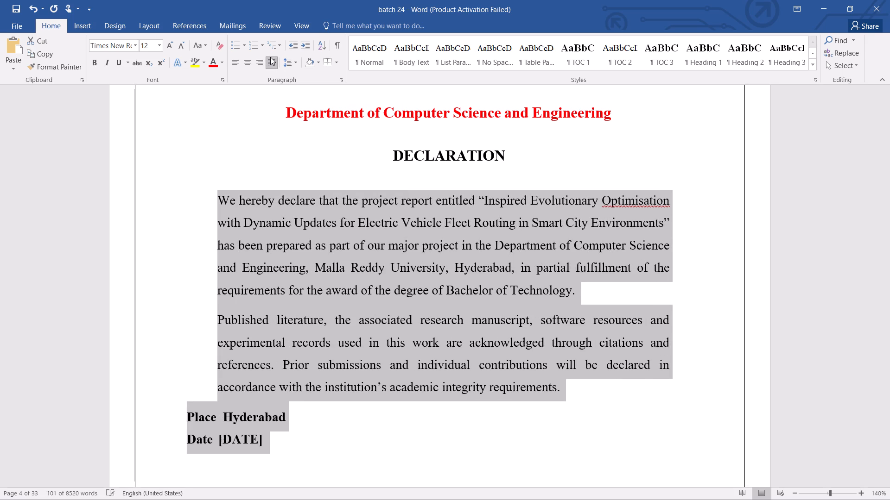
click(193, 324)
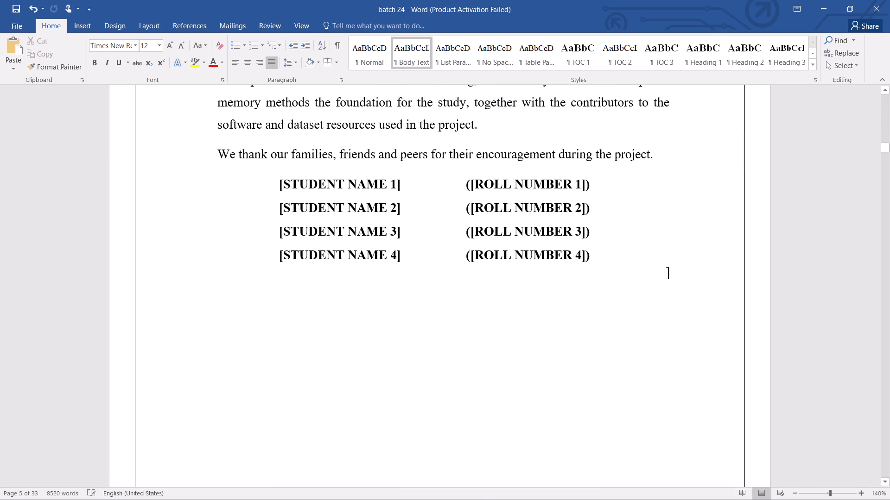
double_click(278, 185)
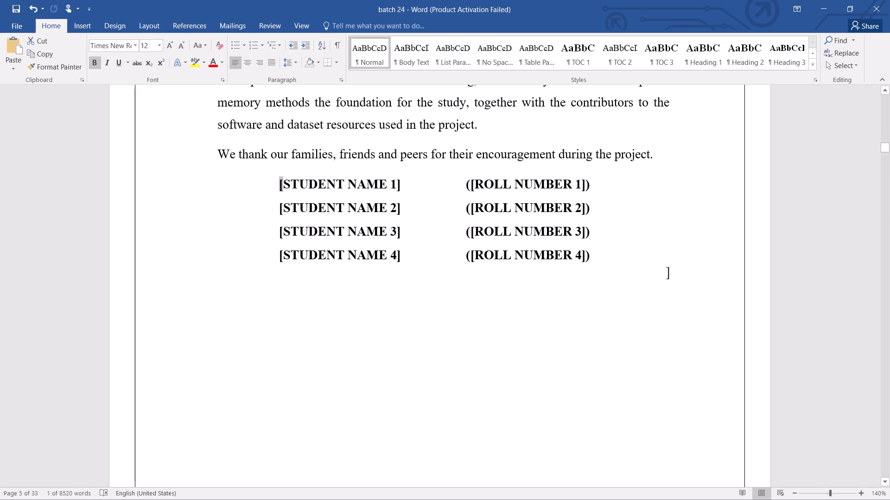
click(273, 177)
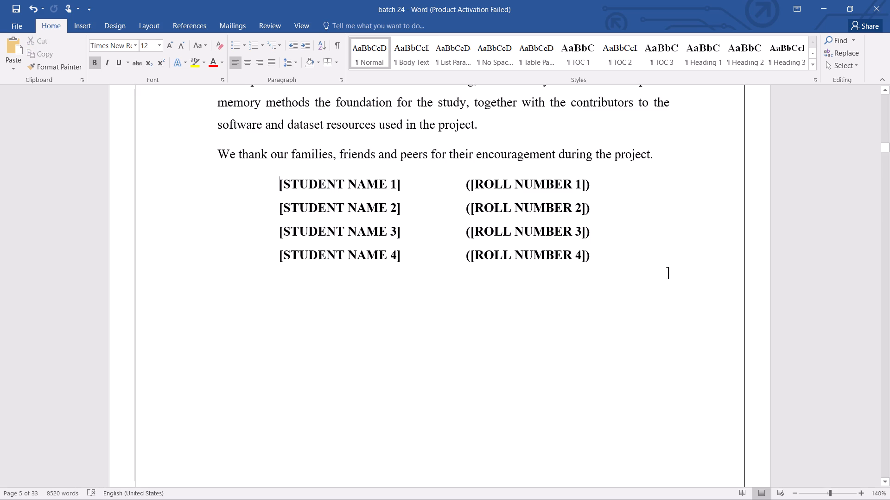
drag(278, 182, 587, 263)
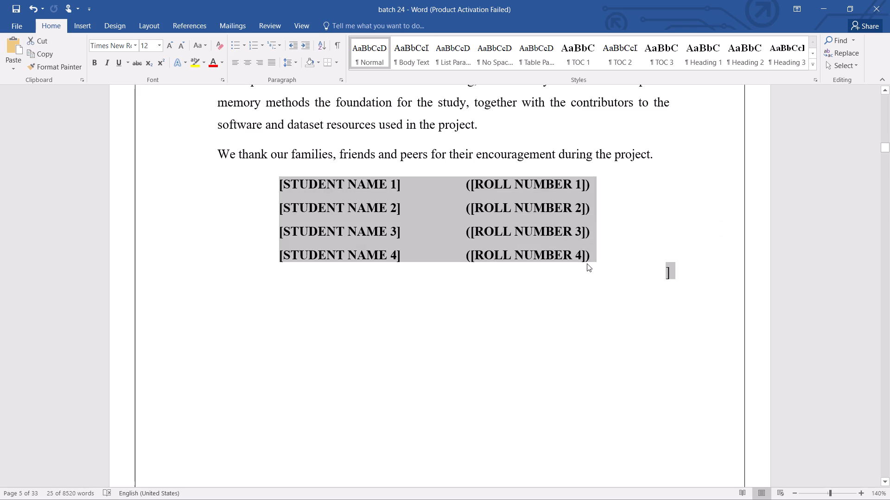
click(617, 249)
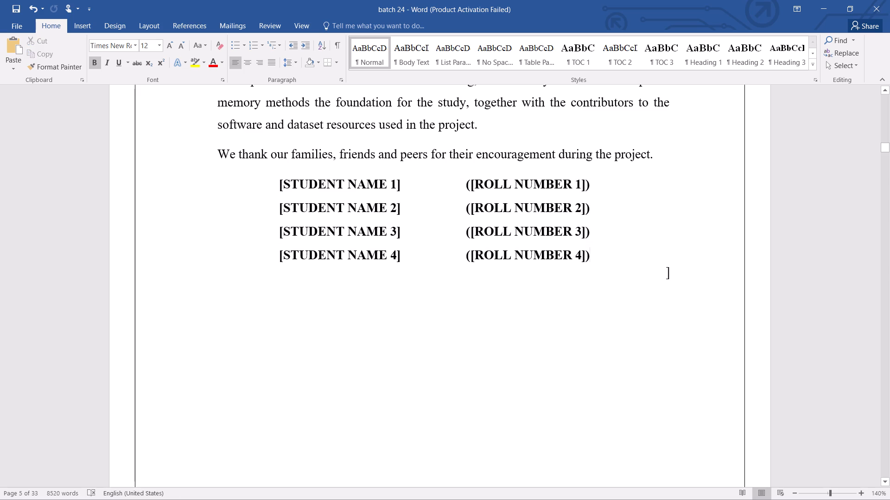
Delete the stray closing bracket and the empty line below the student placeholders in the acknowledgement.
click(673, 275)
key(BackSpace)
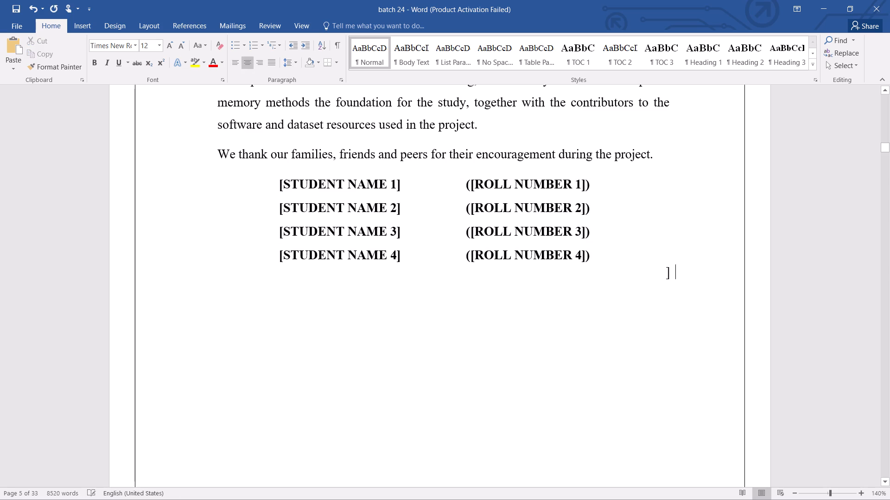
key(BackSpace)
key(BackSpace)
key(BackSpace)
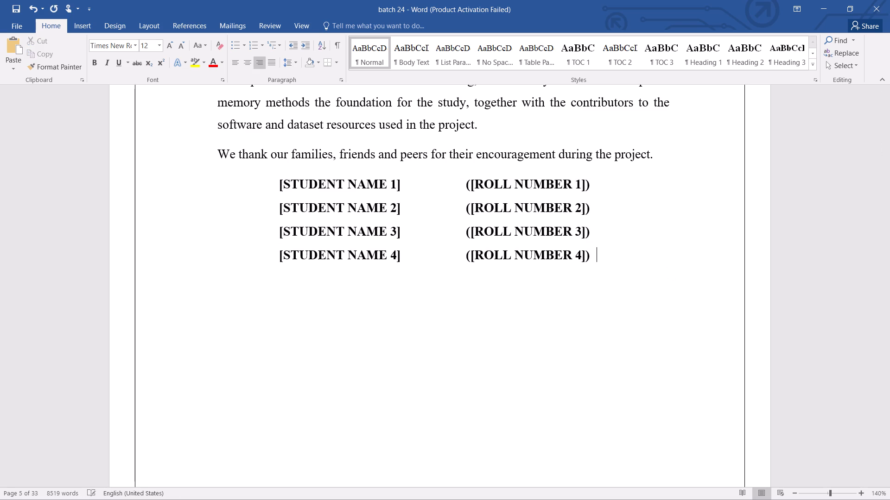
key(BackSpace)
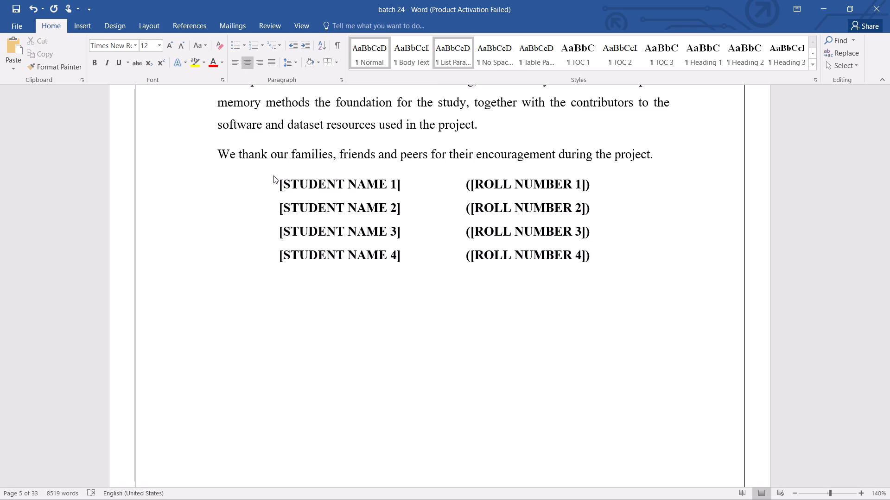
Replace the four student name and roll number placeholders in the acknowledgement with the copied students' names and roll numbers.
drag(275, 180, 657, 261)
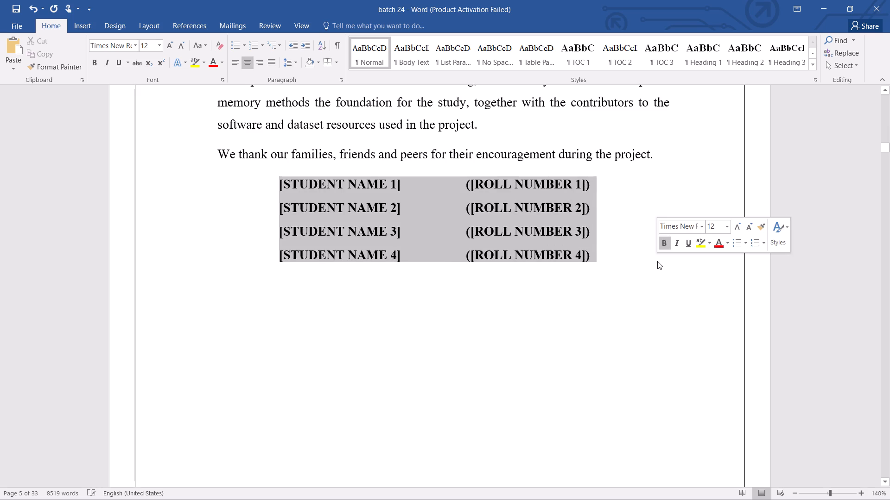
key(ctrl+z)
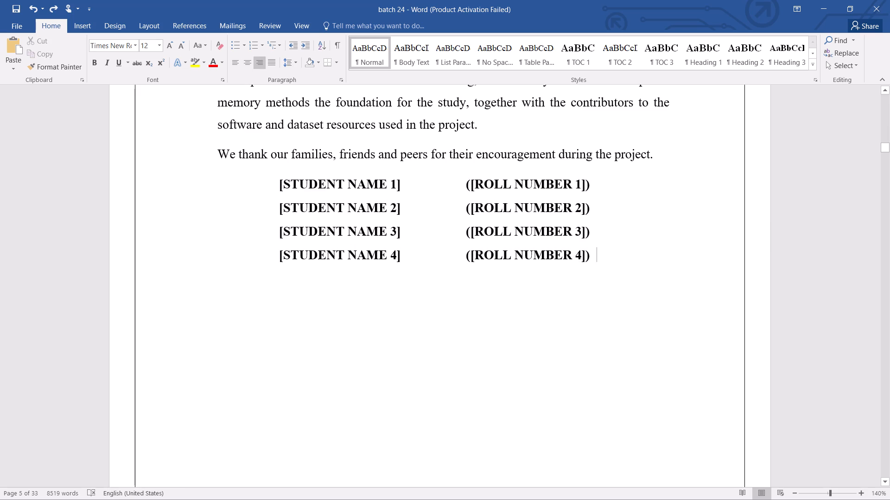
drag(273, 182, 626, 262)
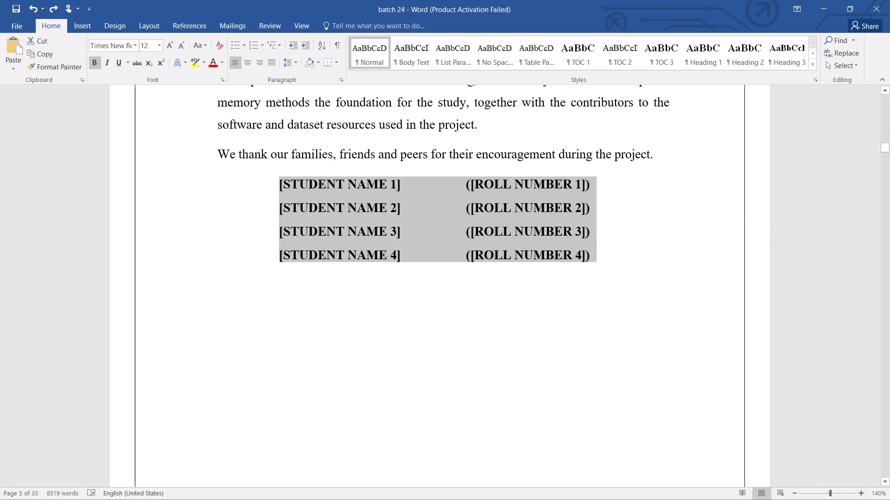
key(ctrl+v)
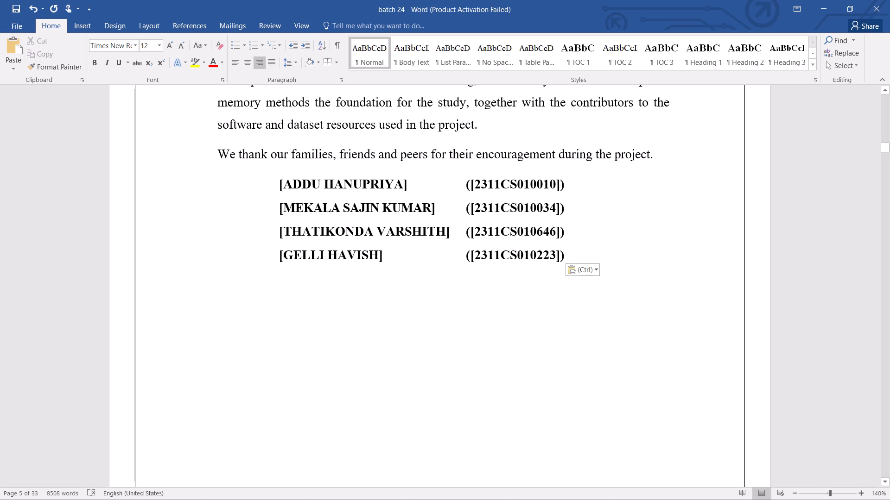
click(614, 340)
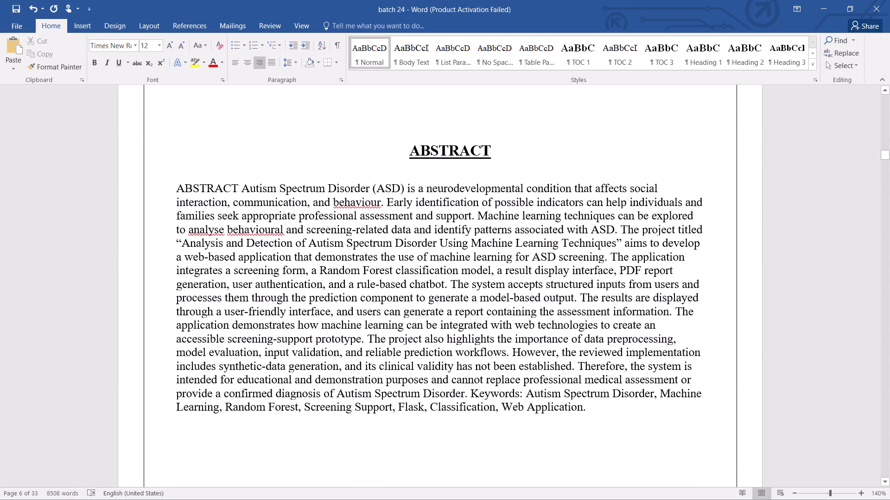
Set the abstract's body text to 12 pt and justify it.
drag(176, 185, 576, 404)
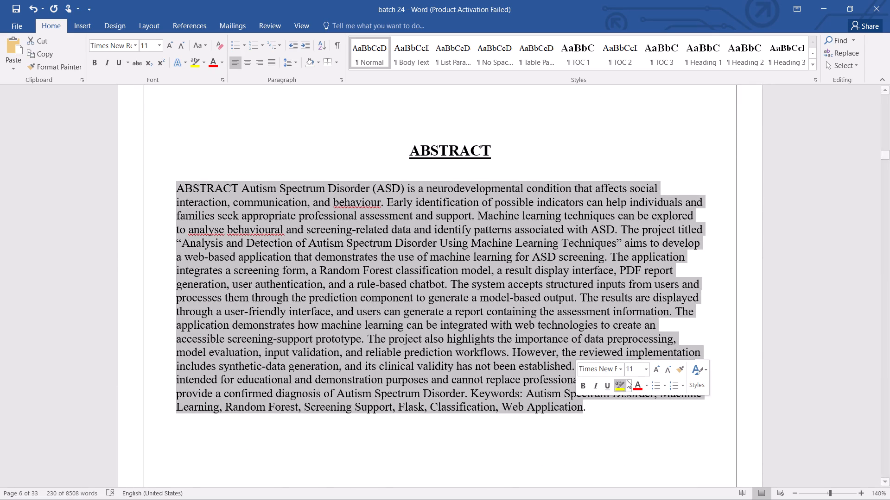
click(646, 369)
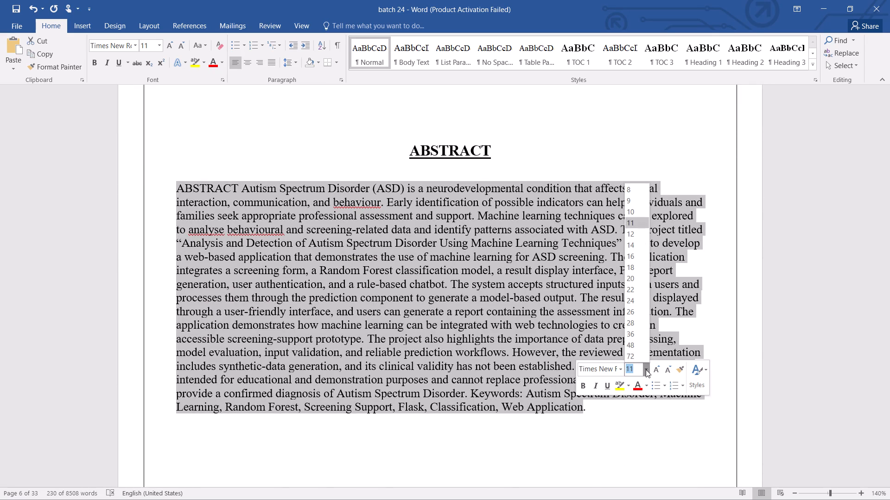
click(639, 229)
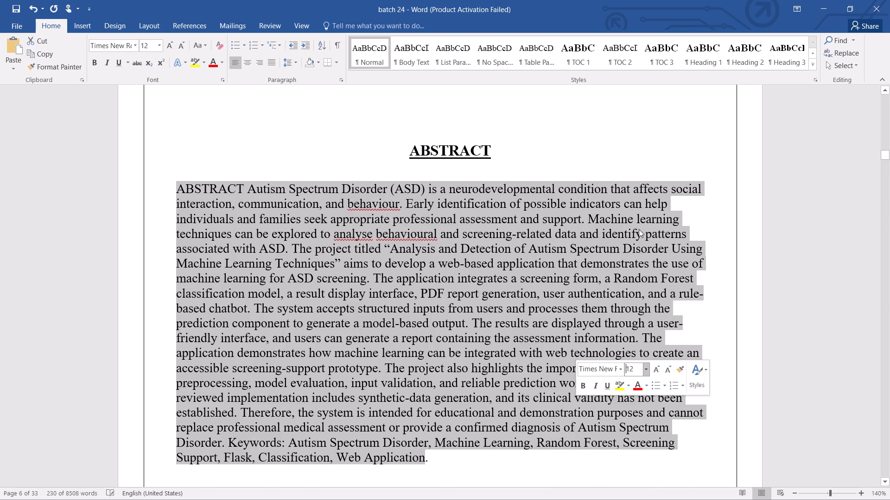
click(271, 64)
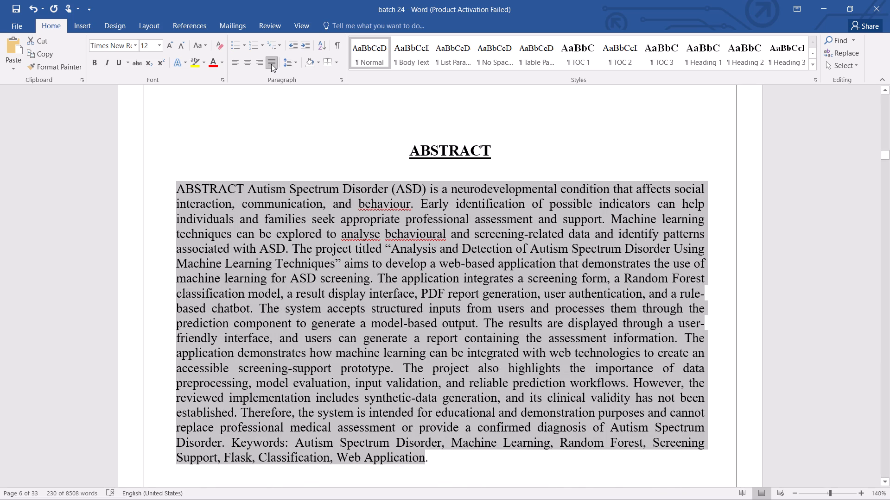
click(271, 64)
click(271, 64)
click(287, 128)
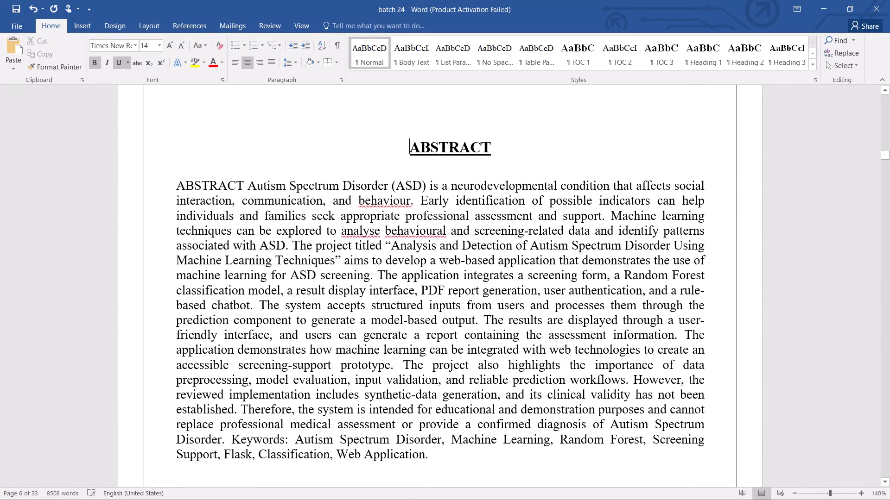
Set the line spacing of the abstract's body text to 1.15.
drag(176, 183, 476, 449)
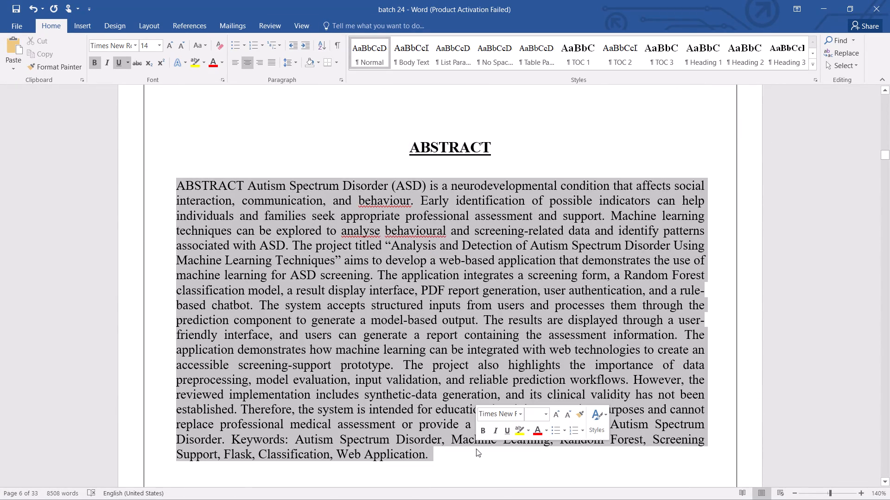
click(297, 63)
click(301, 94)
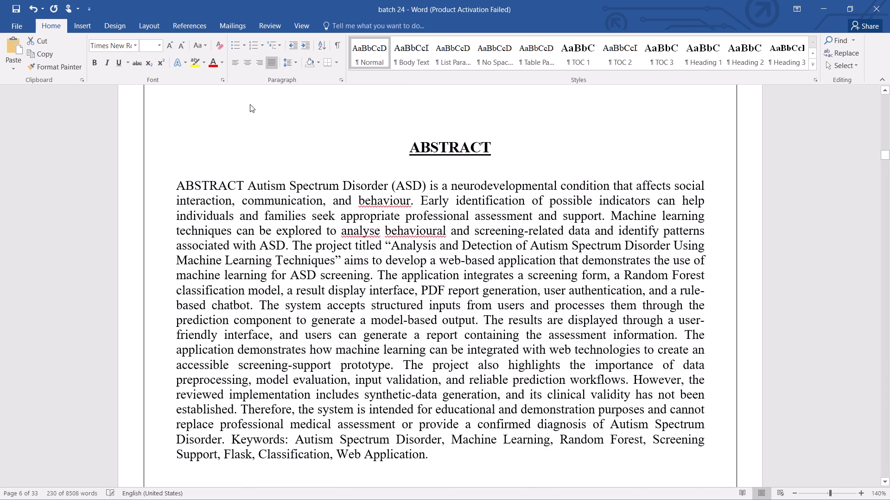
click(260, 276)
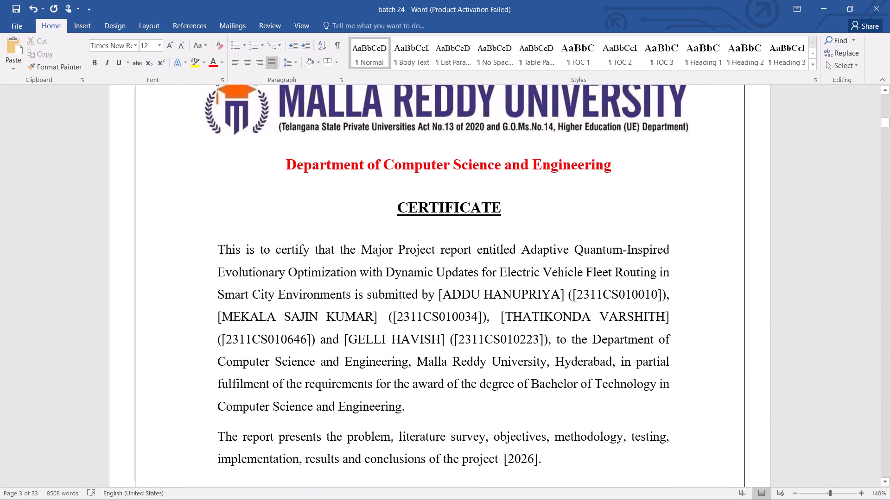
Check which line spacing the certificate page's body paragraphs use.
drag(209, 246, 563, 461)
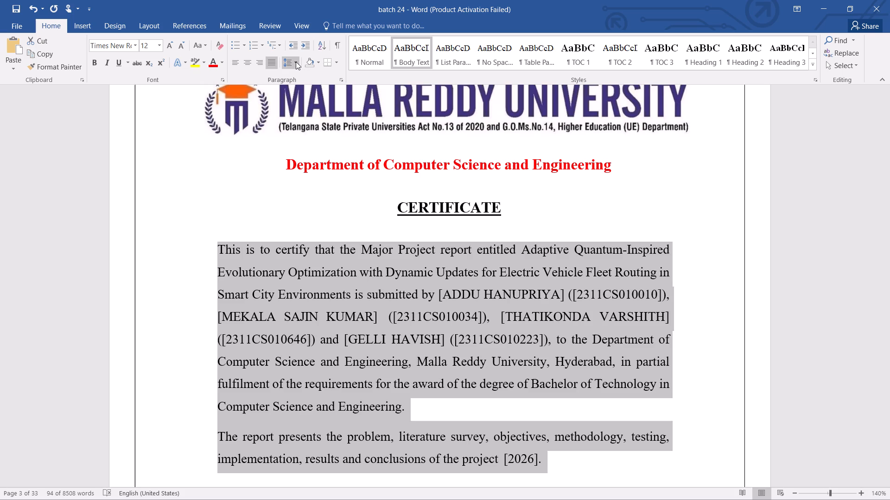
click(296, 62)
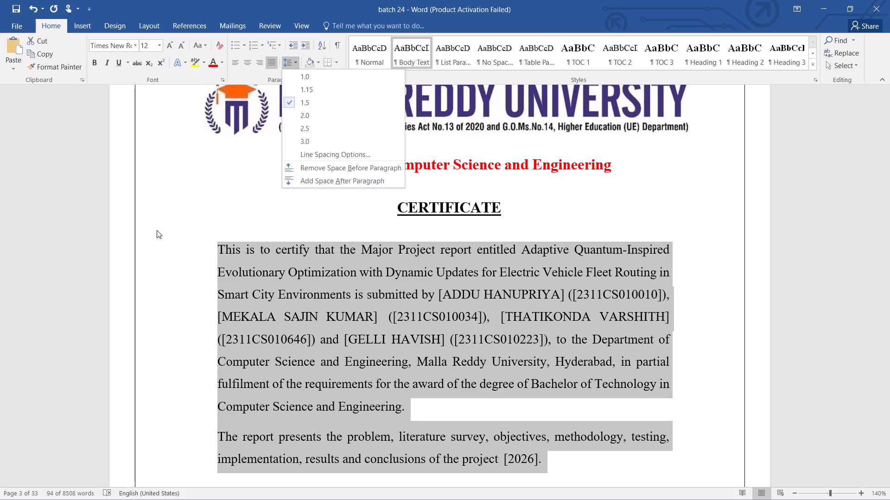
click(156, 230)
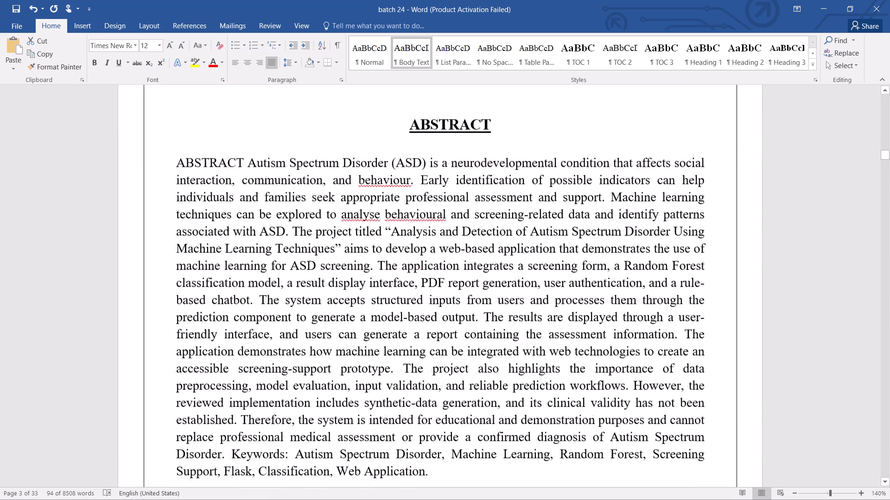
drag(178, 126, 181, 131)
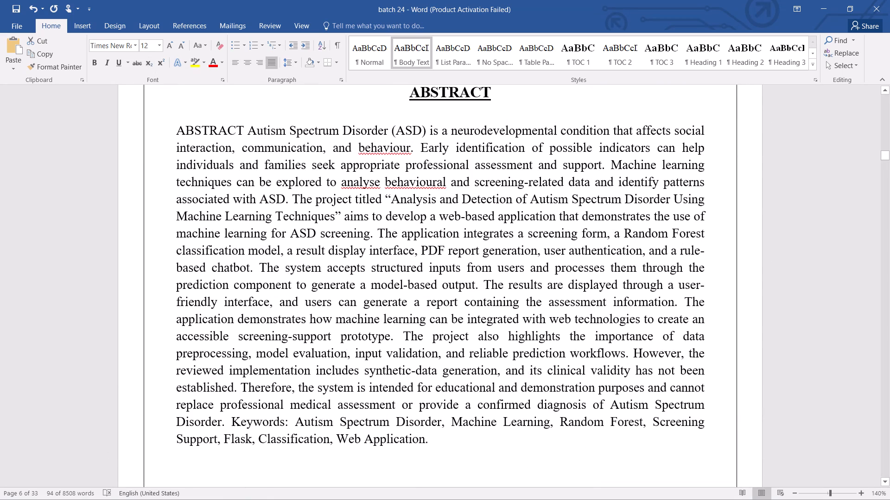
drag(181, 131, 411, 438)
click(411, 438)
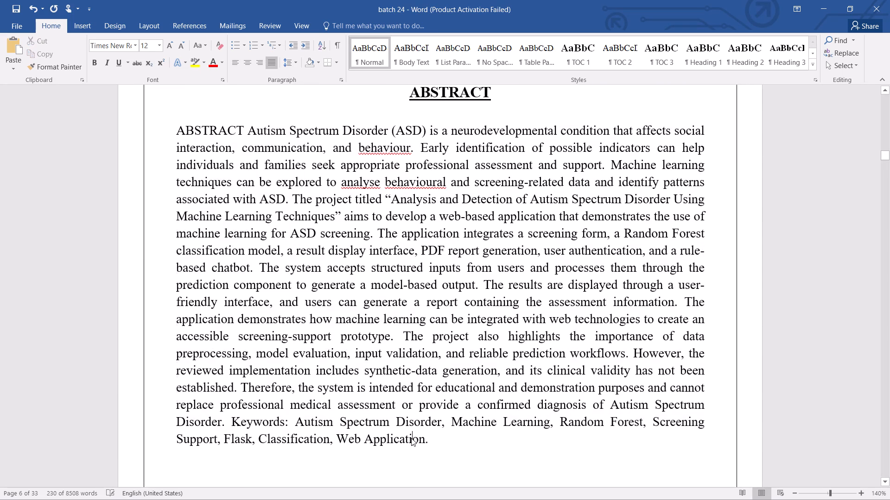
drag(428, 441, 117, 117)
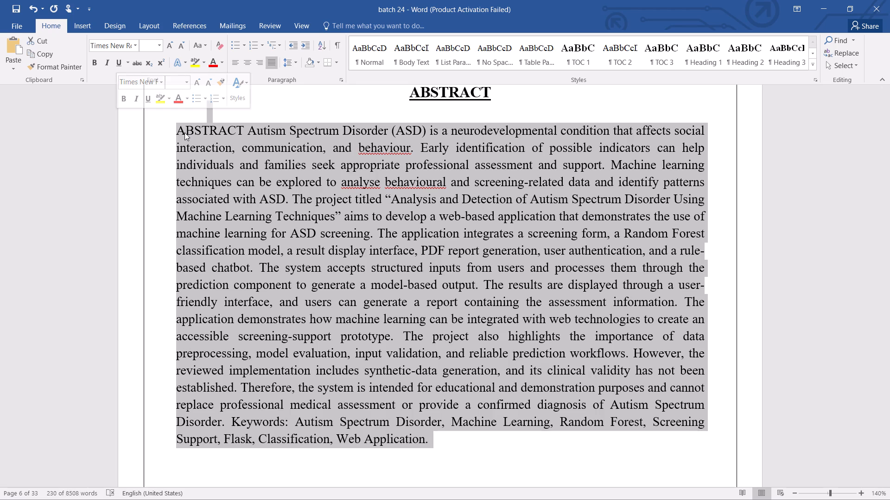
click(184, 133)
Delete the repeated word ABSTRACT at the start of the abstract's body text.
drag(178, 129, 194, 130)
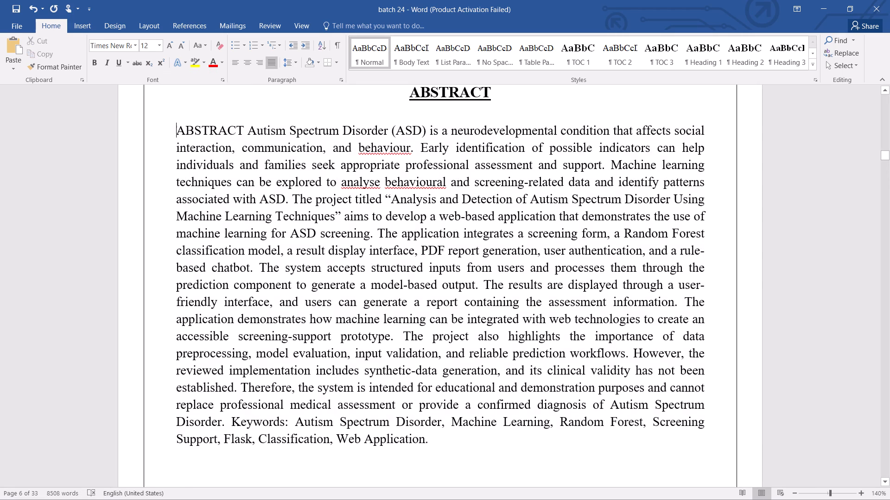
drag(194, 130, 242, 131)
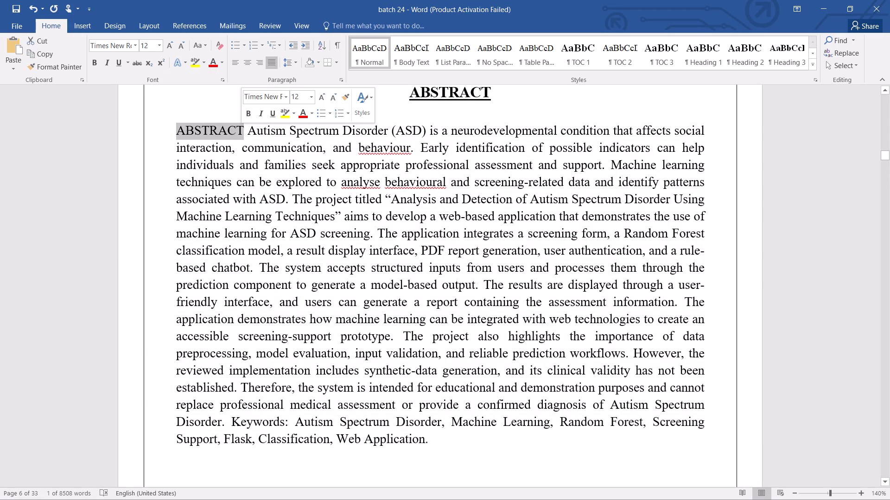
click(187, 106)
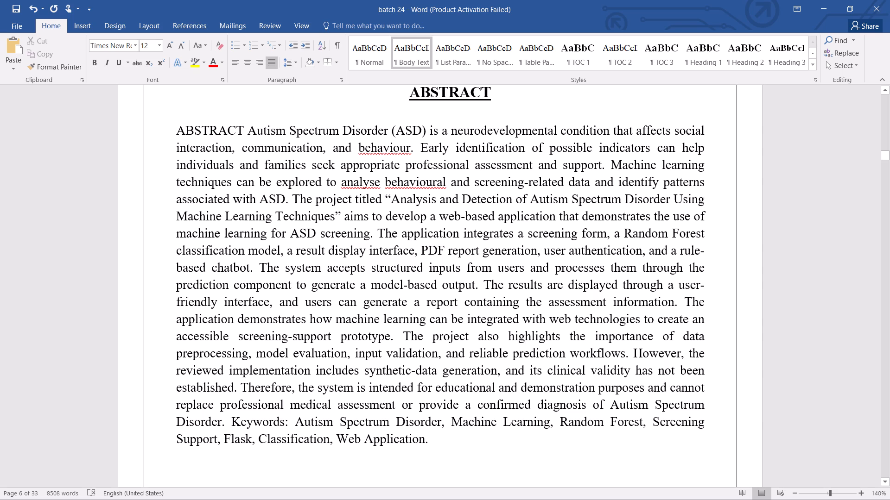
drag(242, 130, 194, 133)
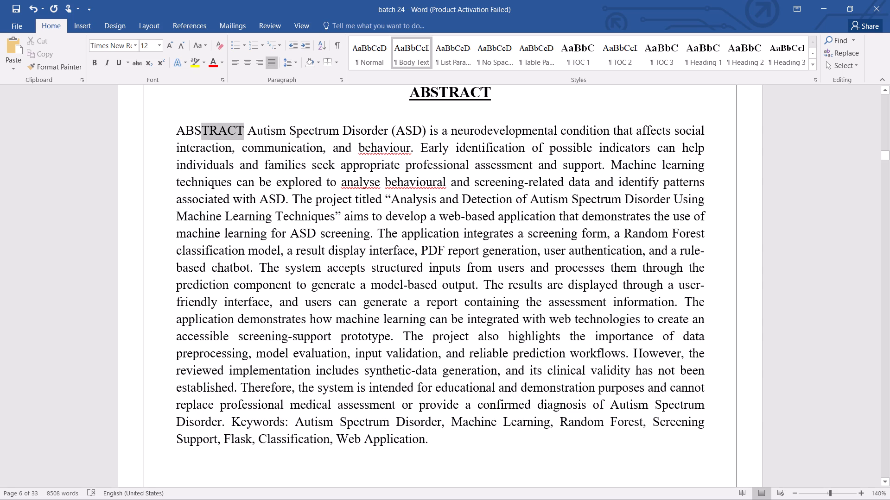
drag(194, 133, 178, 132)
key(BackSpace)
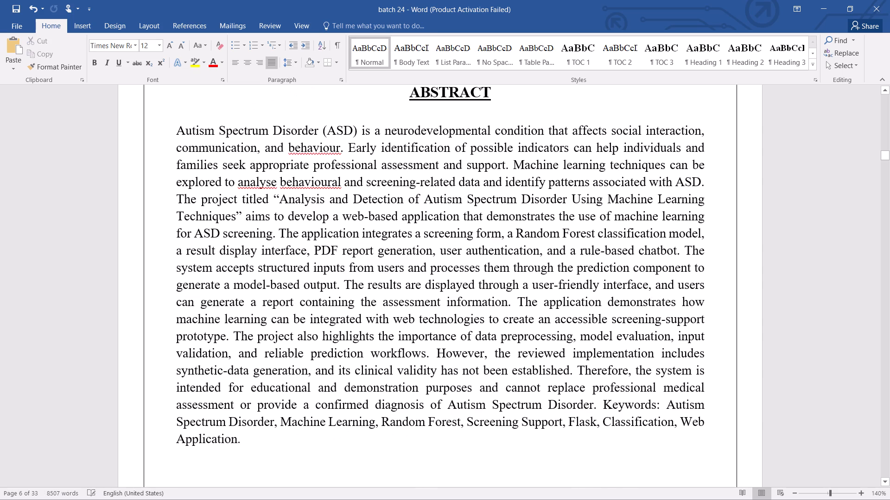
Set the line spacing of the abstract's body text to 1.5.
drag(177, 131, 283, 434)
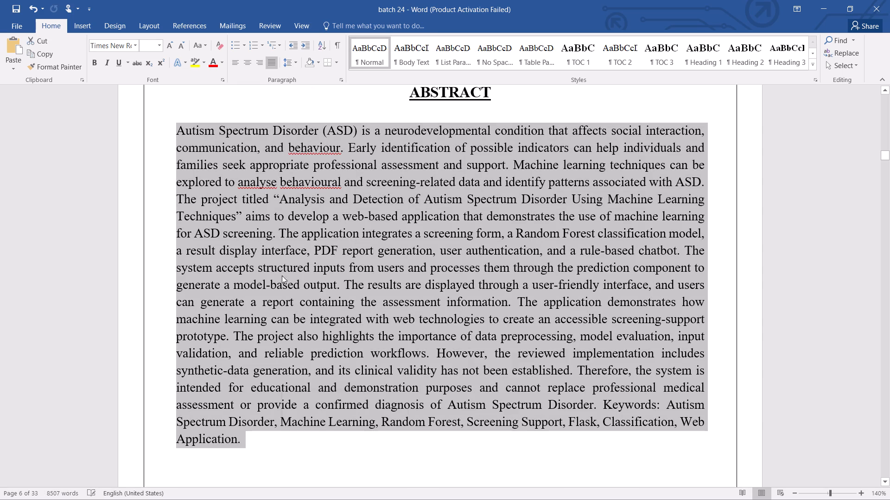
click(296, 66)
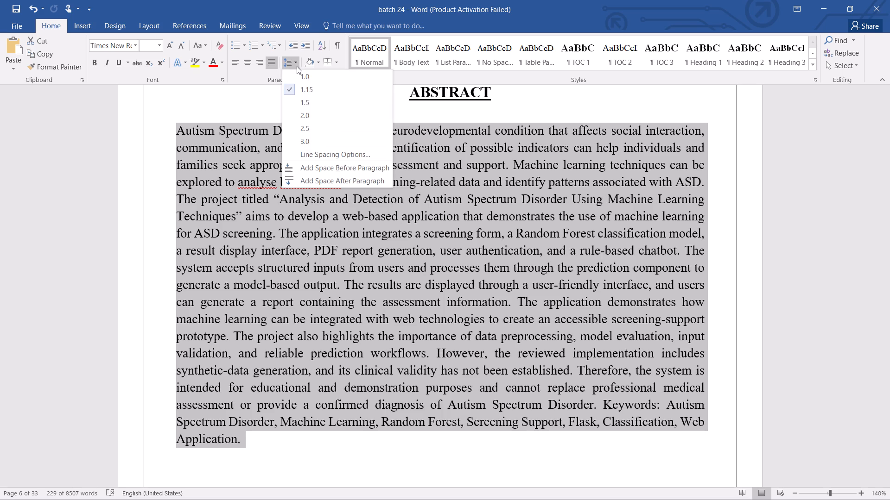
click(305, 100)
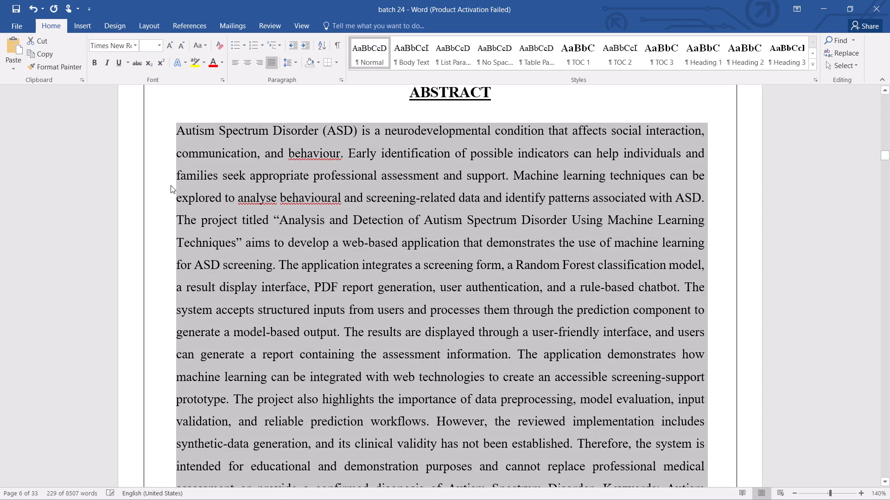
click(171, 185)
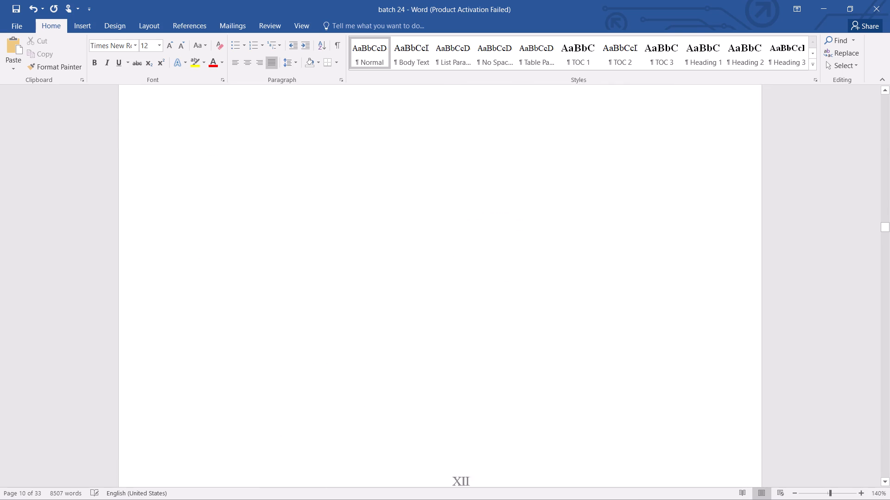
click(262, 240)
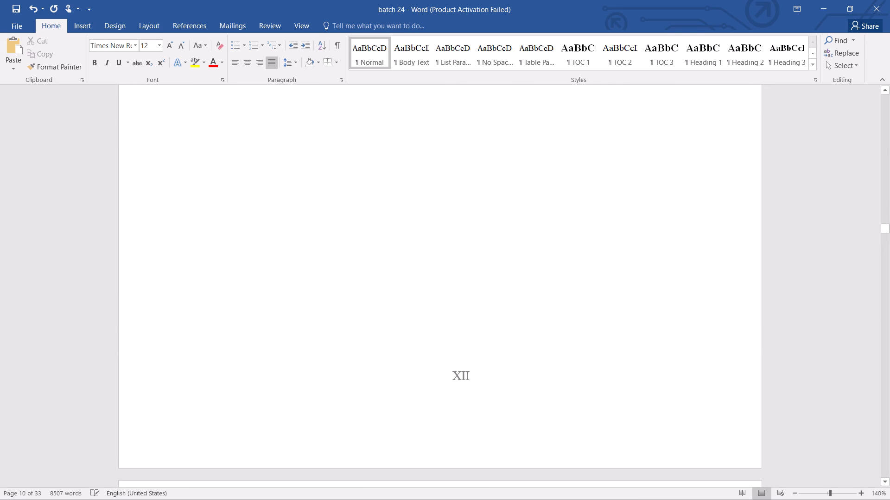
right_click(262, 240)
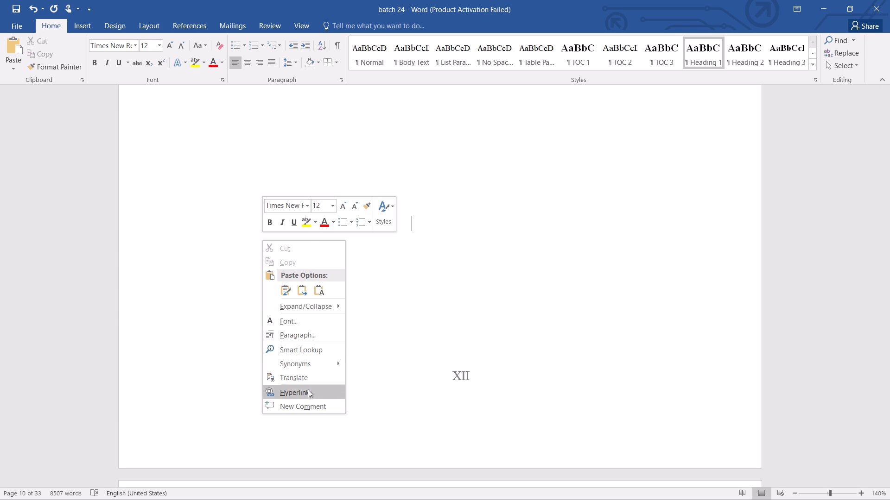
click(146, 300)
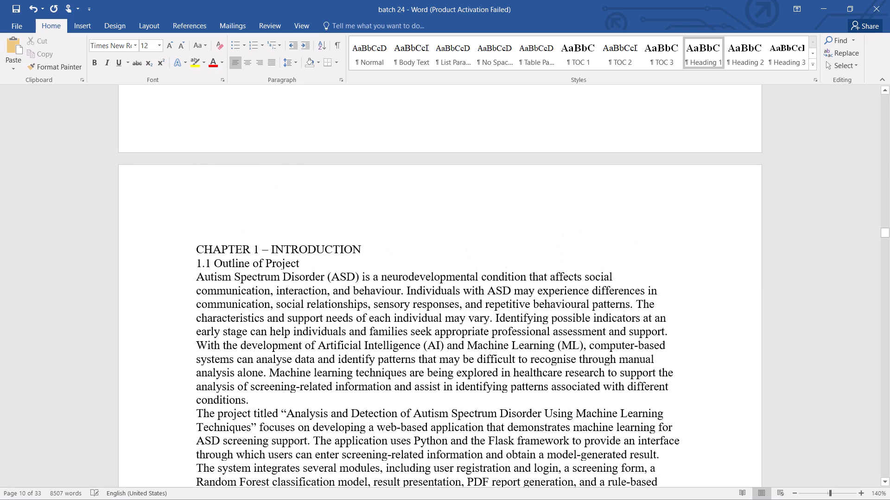
Remove the surplus blank lines between the symbols list and the CHAPTER 1 – INTRODUCTION heading, keeping the heading on its own page.
click(194, 248)
key(BackSpace)
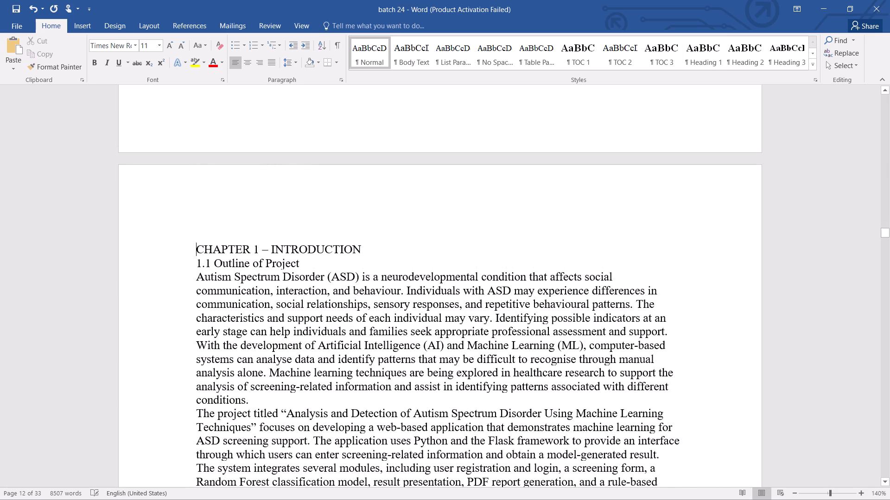
key(BackSpace)
key(BackSpace)
key(BackSpace)
key(BackSpace)
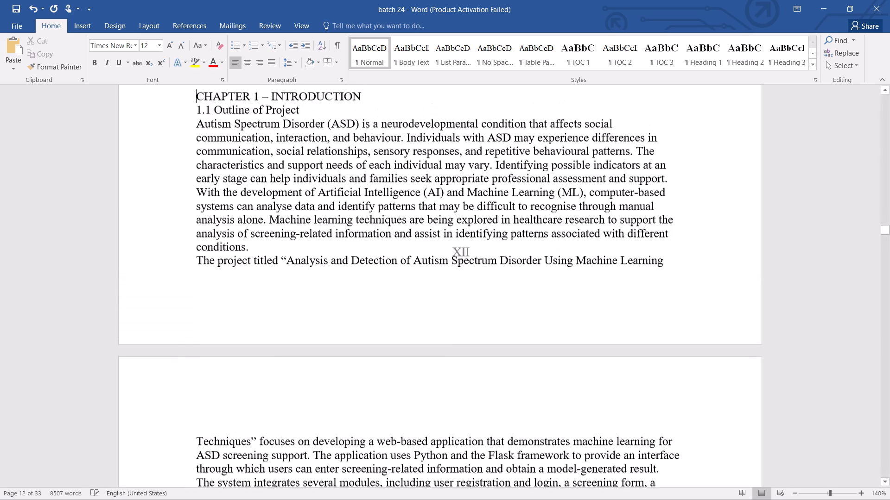
key(BackSpace)
key(BackSpace)
key(BackSpace)
key(BackSpace)
key(BackSpace)
key(BackSpace)
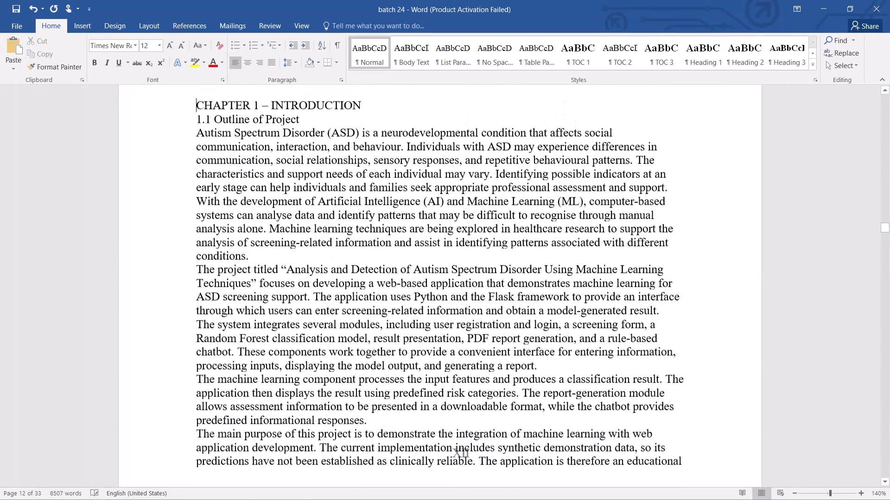
key(BackSpace)
key(BackSpace)
key(BackSpace)
key(BackSpace)
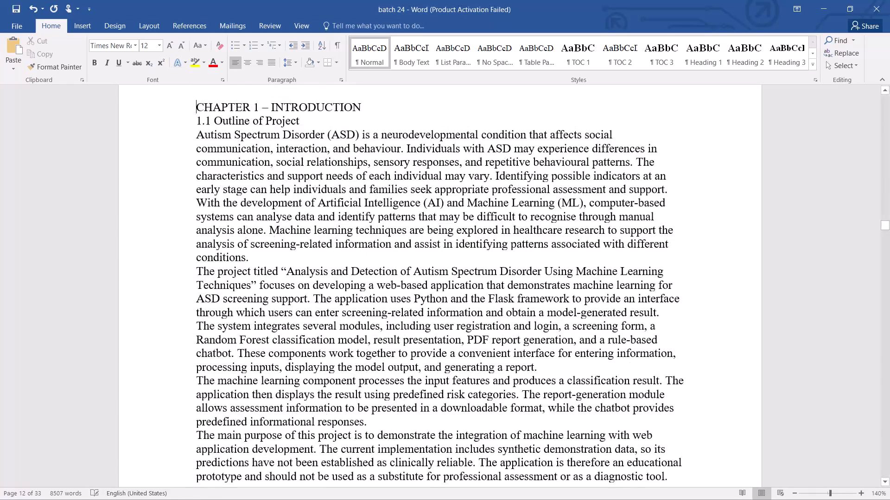
key(BackSpace)
key(BackSpace)
key(BackSpace)
key(BackSpace)
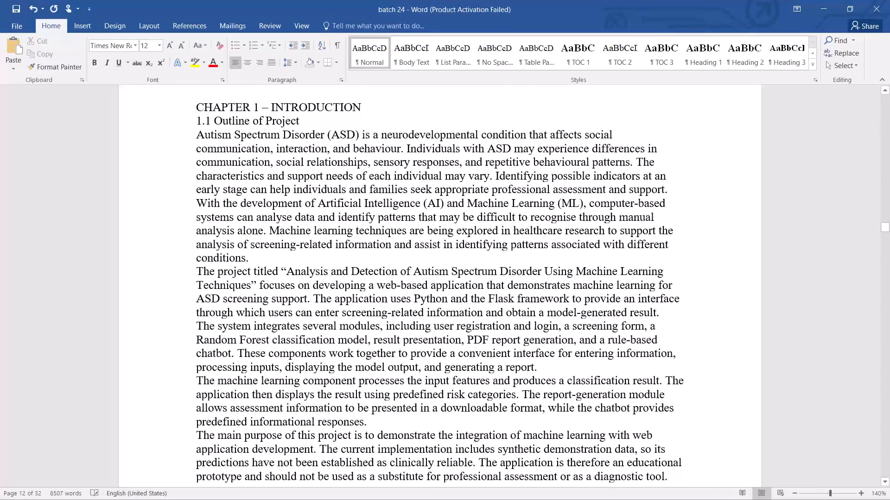
key(BackSpace)
key(BackSpace)
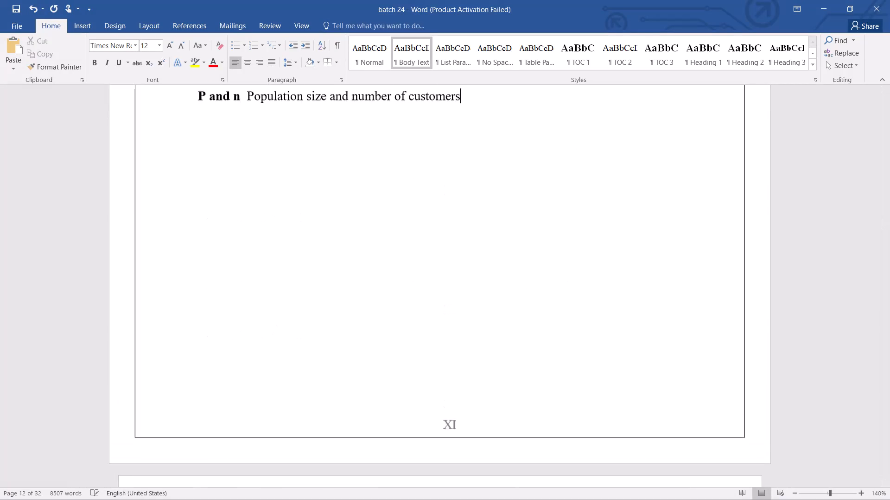
key(Return)
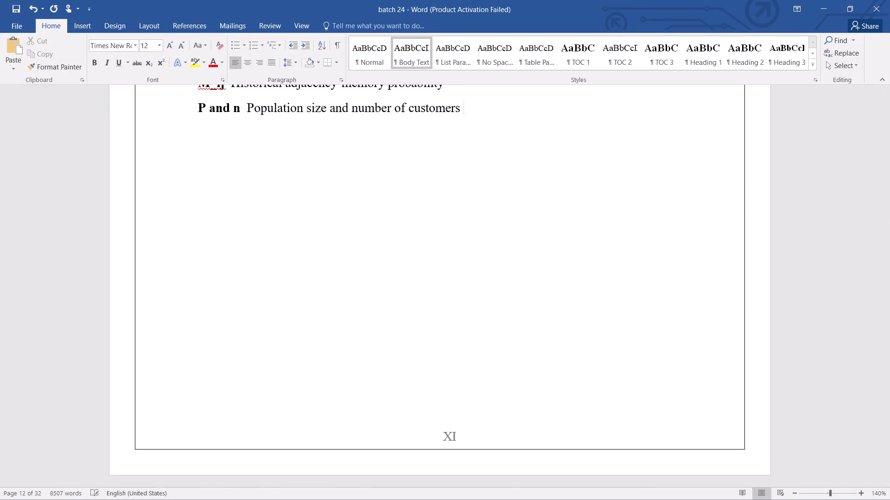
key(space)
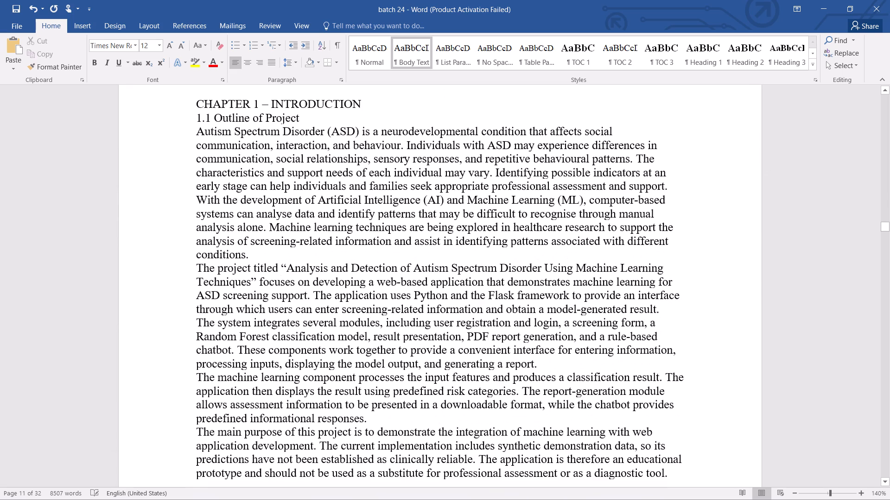
Format the CHAPTER 1 – INTRODUCTION heading as bold 14 pt and add a blank line below it.
drag(198, 104, 354, 102)
key(ctrl+b)
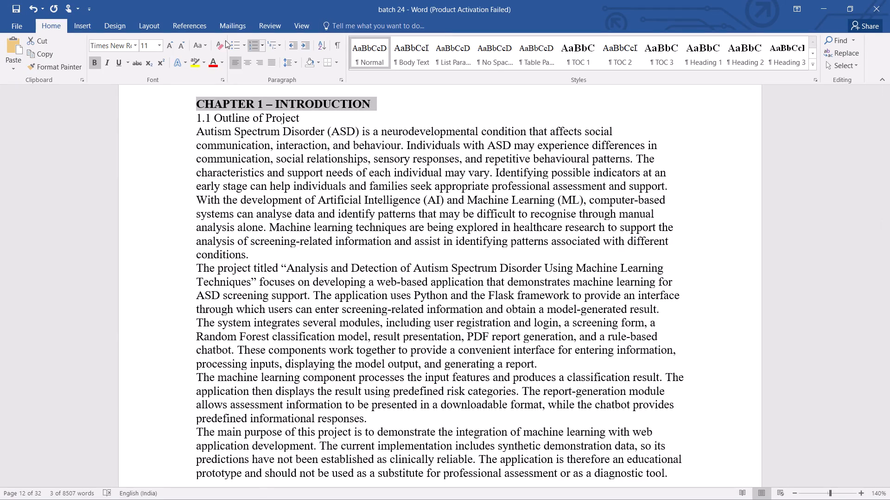
click(157, 46)
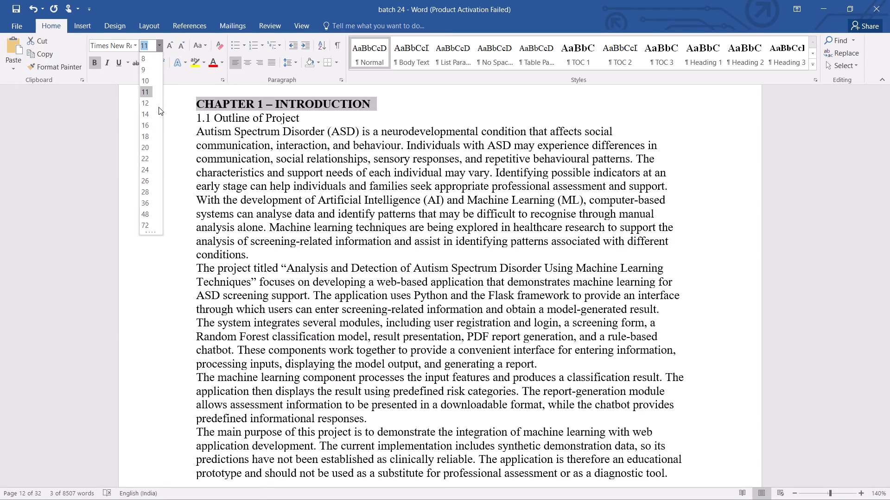
click(151, 112)
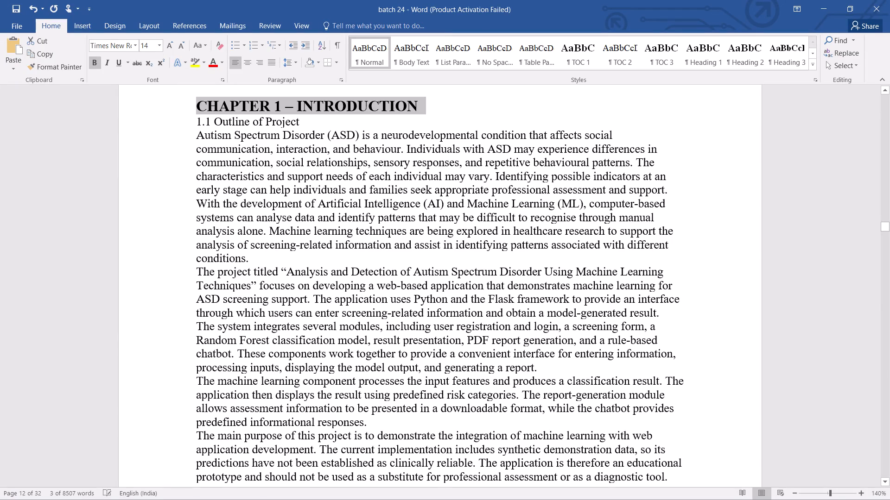
click(428, 102)
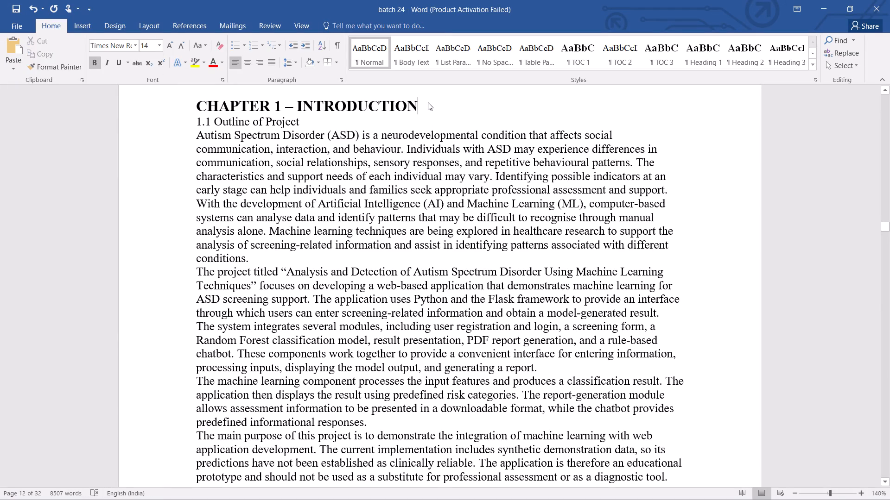
click(428, 102)
key(Return)
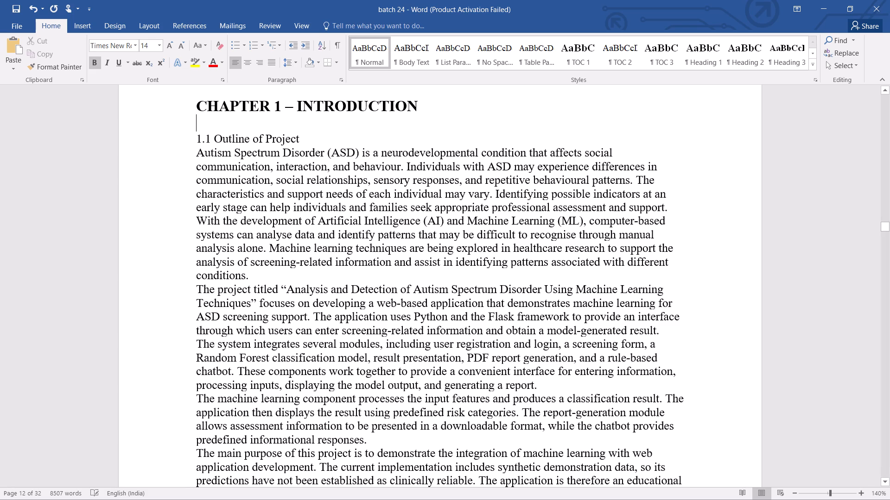
Format the 1.1 Outline of Project heading as bold 12 pt and add a blank line below it.
drag(197, 142, 217, 138)
drag(217, 138, 300, 133)
key(ctrl+b)
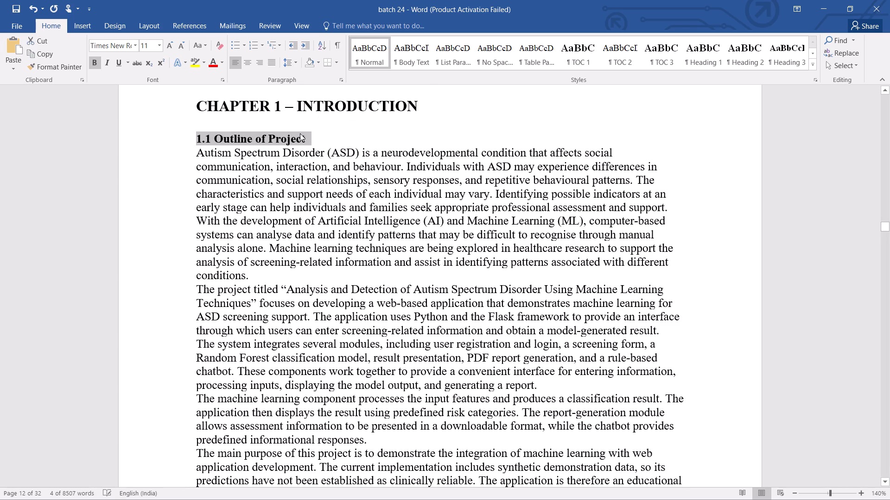
click(315, 139)
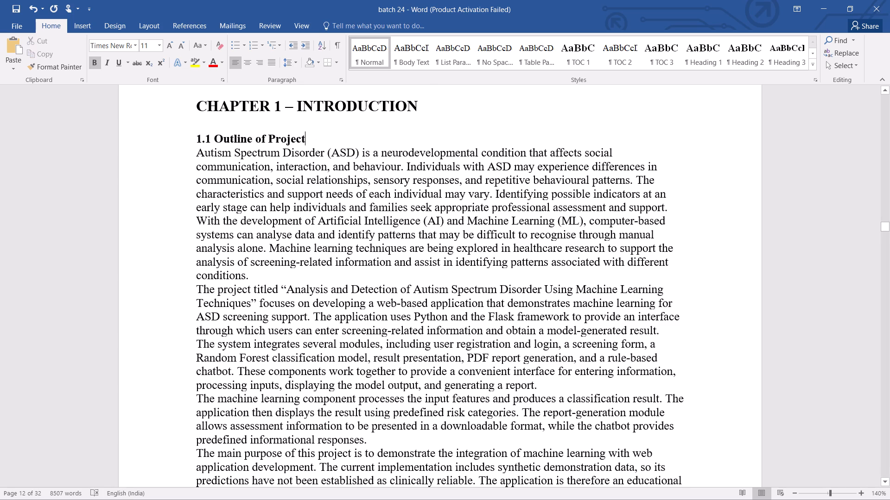
drag(306, 139, 192, 144)
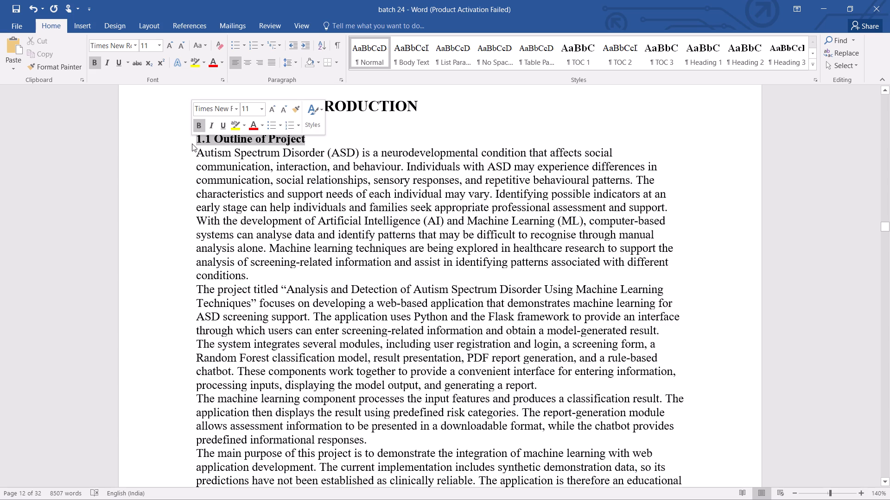
click(158, 44)
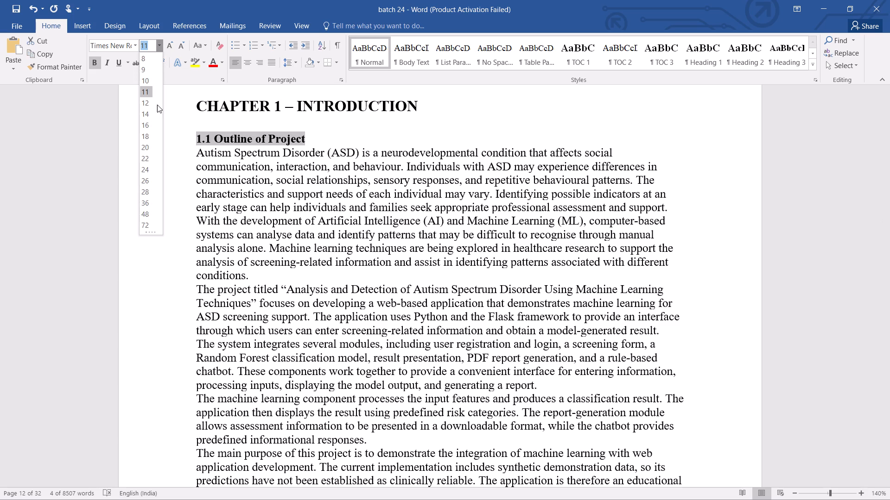
click(149, 102)
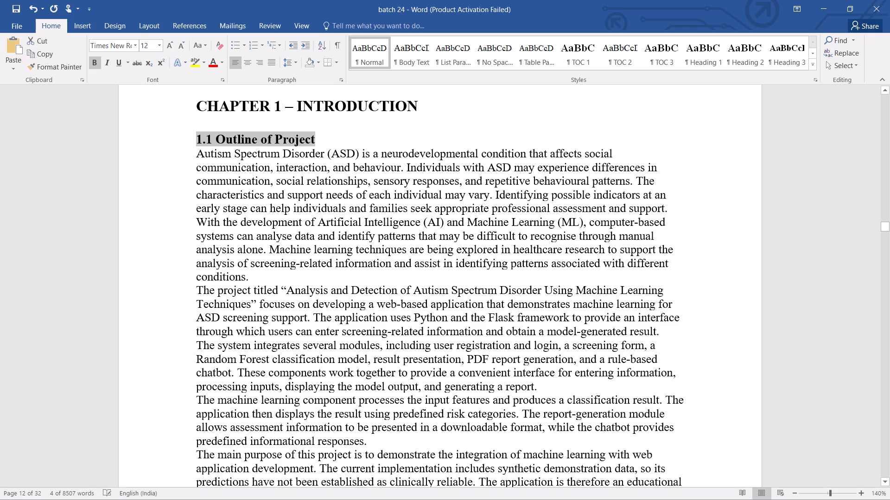
click(317, 140)
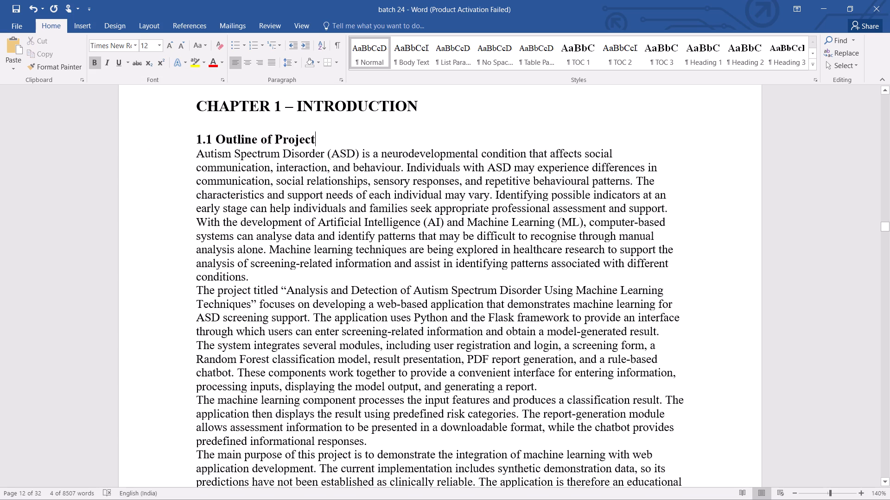
key(Return)
key(BackSpace)
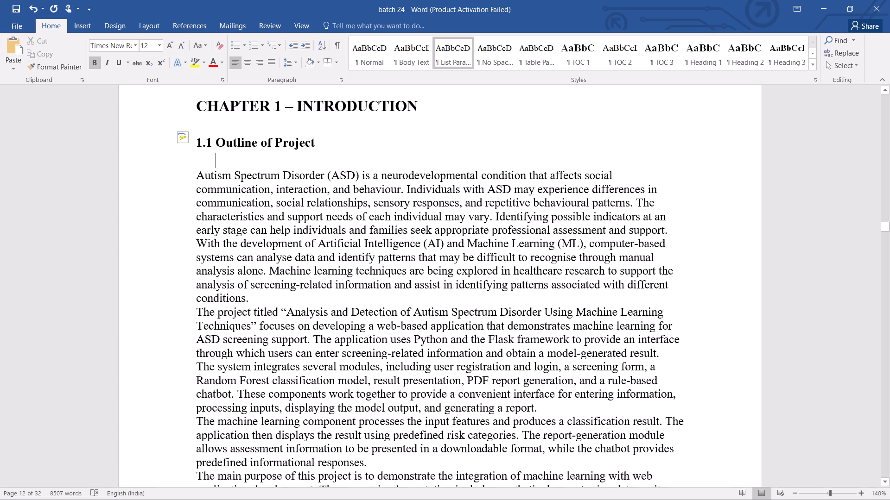
Justify the body paragraphs of section 1.1 Outline of Project and set their font size to 12.
drag(192, 173, 480, 480)
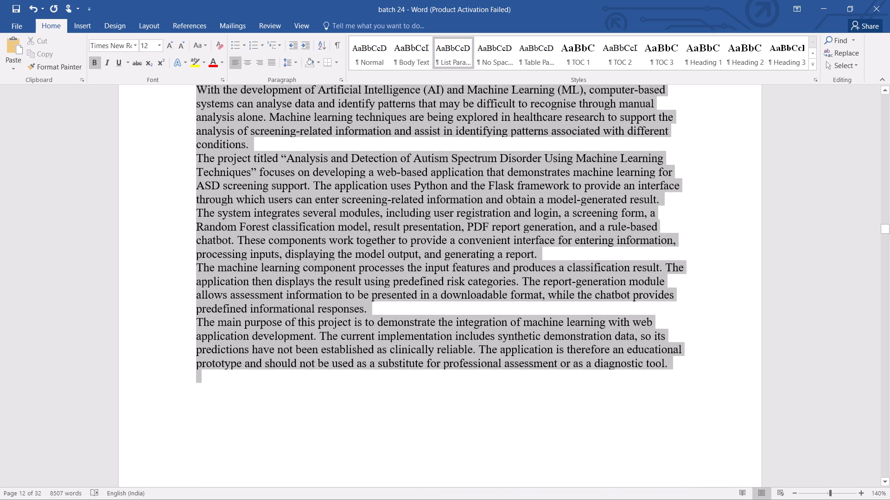
drag(480, 480, 575, 380)
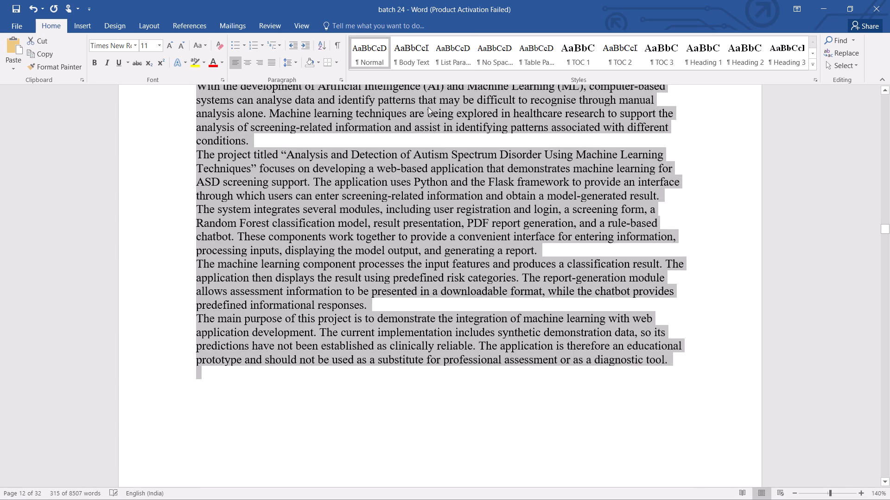
click(273, 62)
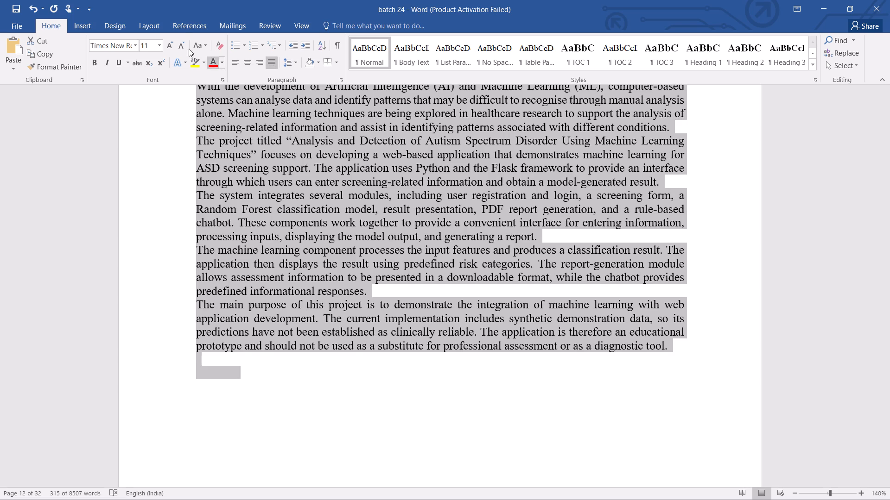
click(167, 41)
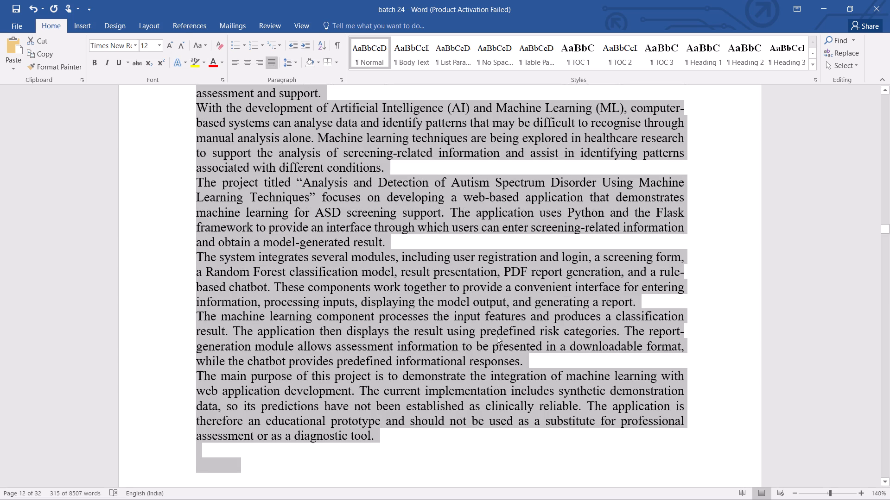
click(714, 310)
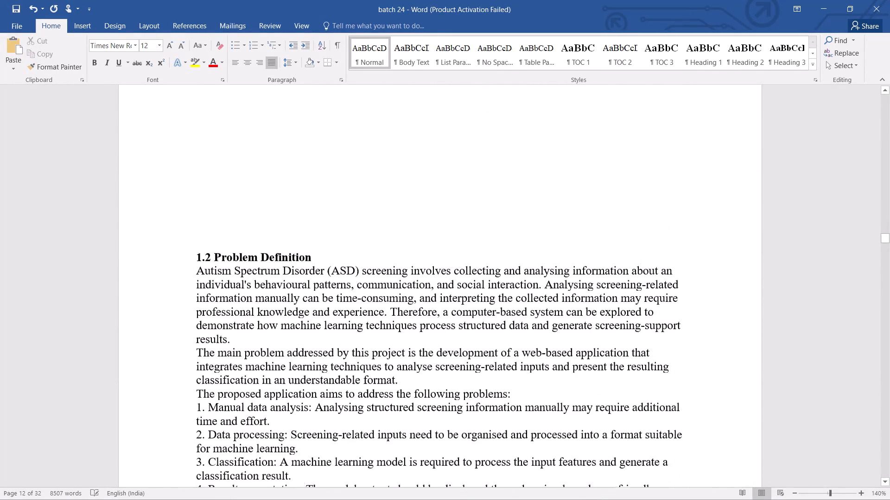
Remove the surplus blank lines and indent before the 1.2 Problem Definition heading, leaving one blank line after the section 1.1 text.
click(194, 270)
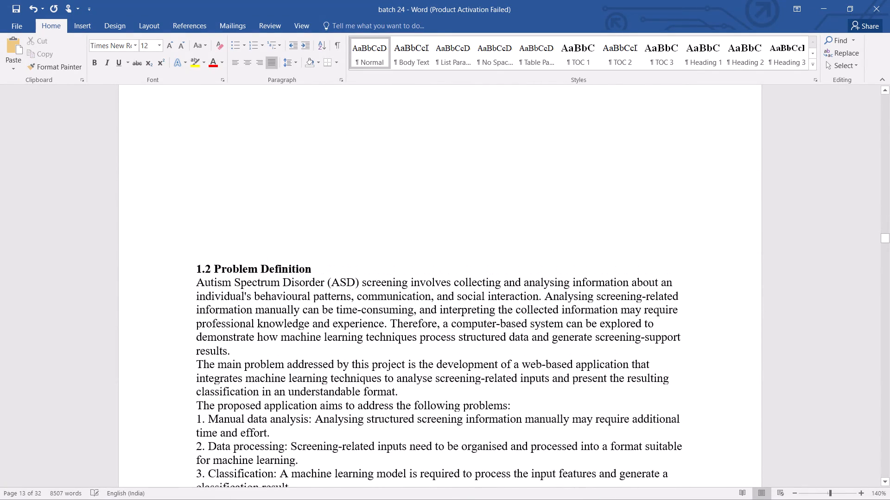
key(BackSpace)
key(BackSpace)
key(BackSpace)
key(BackSpace)
key(BackSpace)
key(BackSpace)
key(BackSpace)
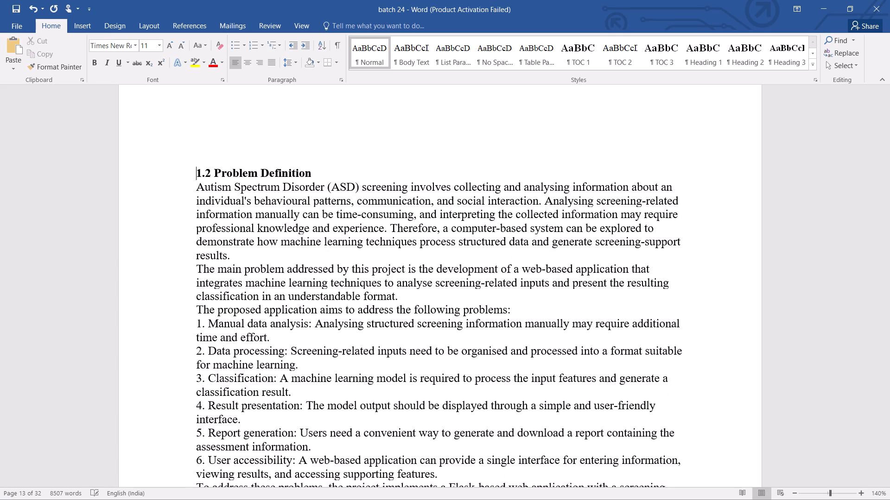
key(BackSpace)
key(BackSpace)
key(BackSpace)
key(BackSpace)
key(BackSpace)
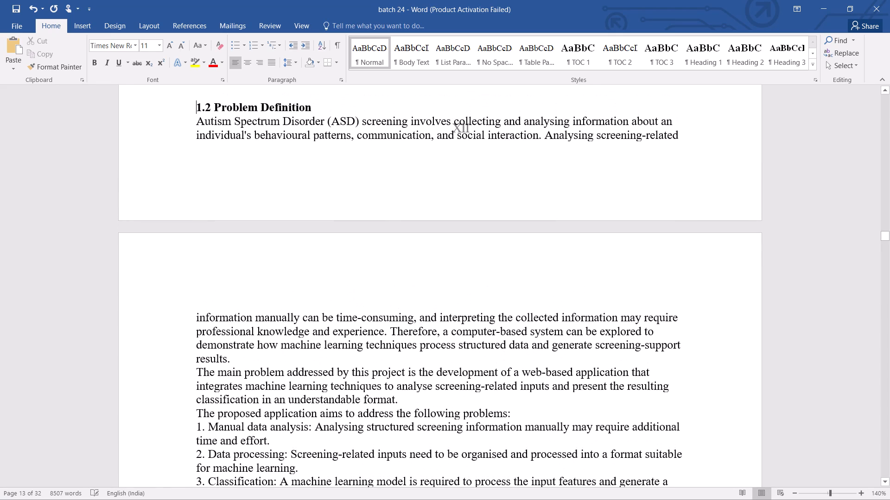
key(BackSpace)
key(BackSpace)
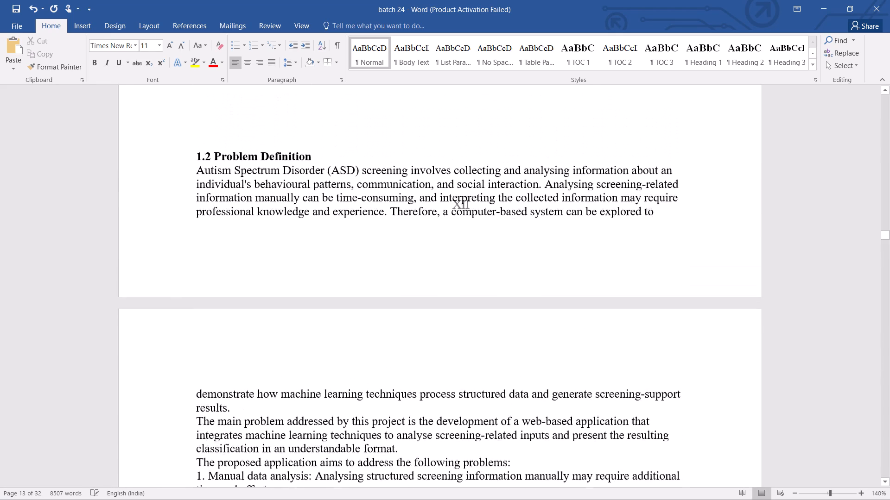
key(BackSpace)
key(BackSpace)
key(BackSpace)
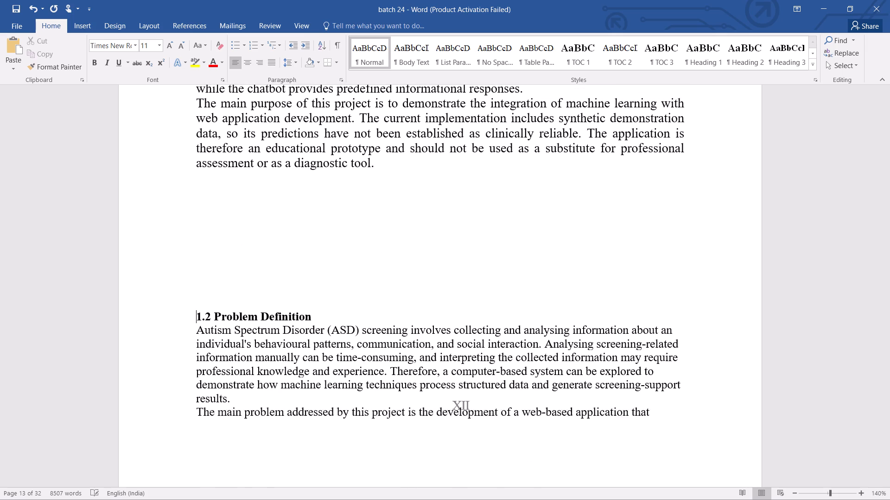
key(BackSpace)
key(BackSpace)
key(BackSpace)
key(BackSpace)
key(BackSpace)
key(BackSpace)
key(BackSpace)
key(BackSpace)
key(BackSpace)
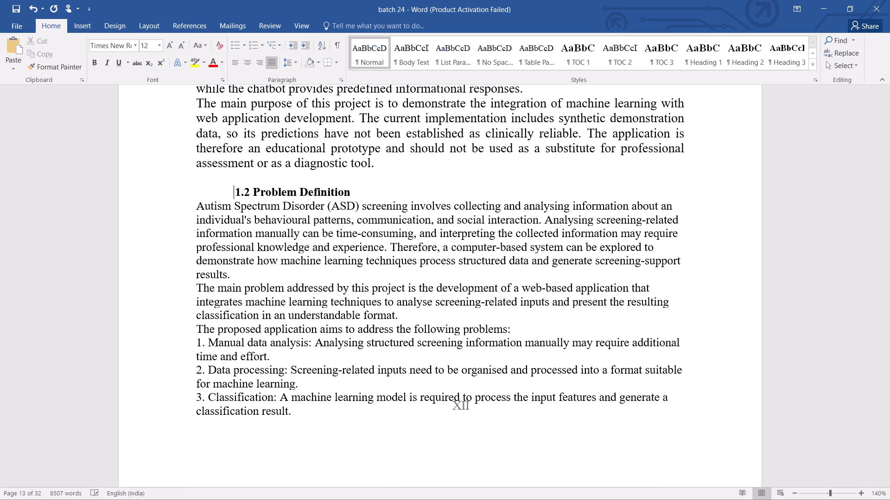
key(BackSpace)
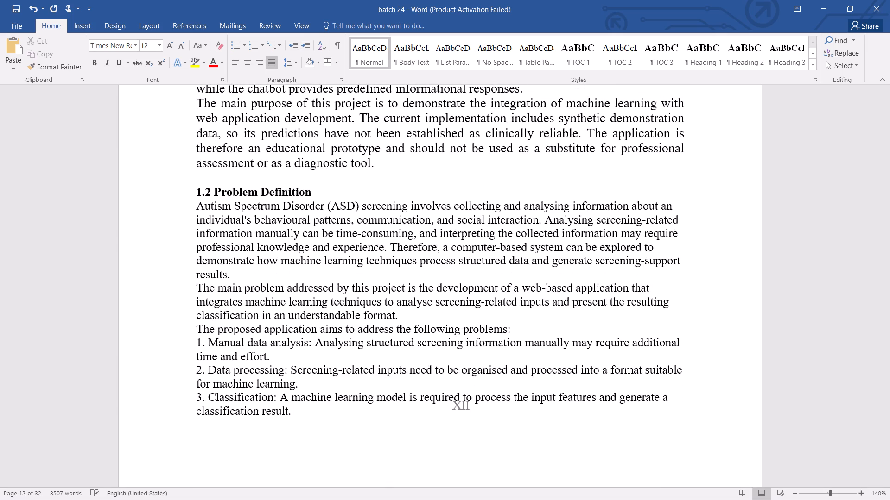
Add a blank line below the 1.2 Problem Definition heading.
click(317, 195)
key(Return)
key(BackSpace)
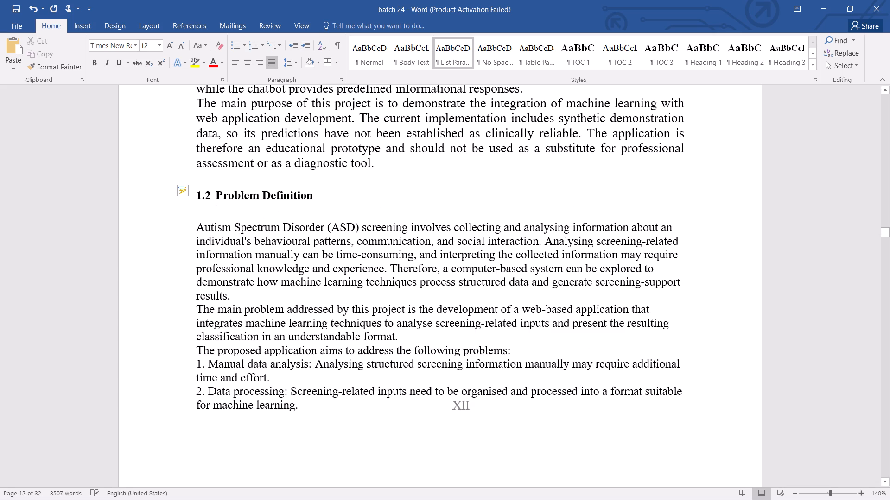
Set the font size of the 1.2 Problem Definition heading to 12.
drag(313, 195, 188, 193)
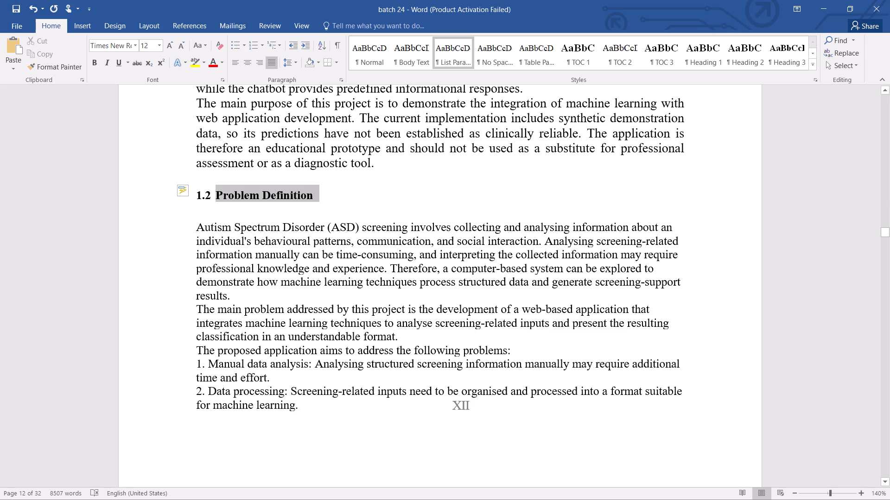
drag(188, 193, 177, 197)
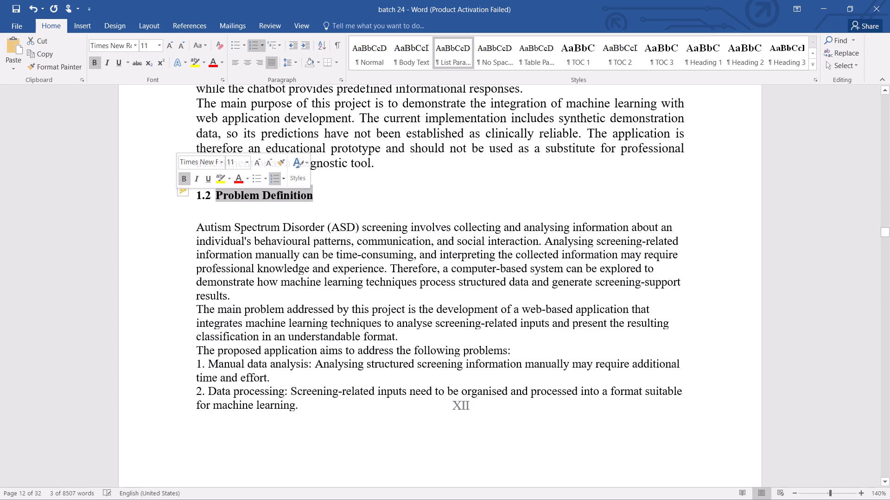
click(248, 160)
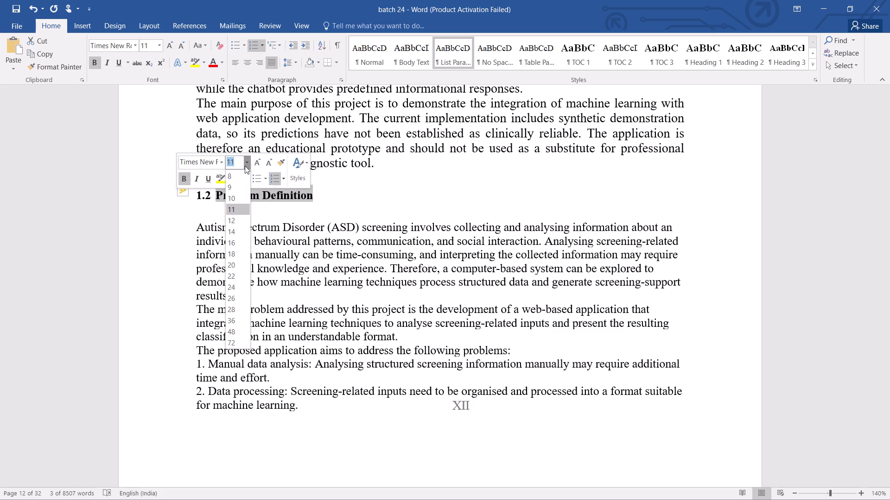
click(237, 217)
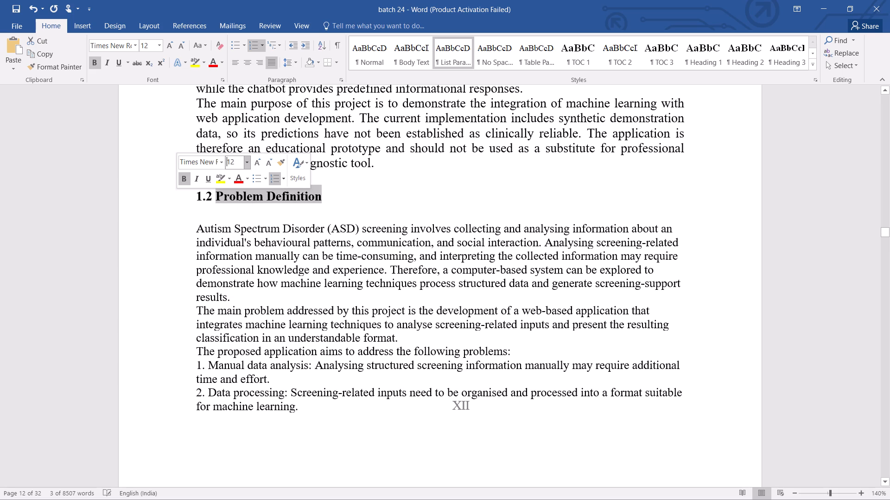
Add line breaks after the "Manual data analysis" entry in section 1.2, making it numbered list item 1 and moving item 2 to the next page.
drag(192, 229, 310, 397)
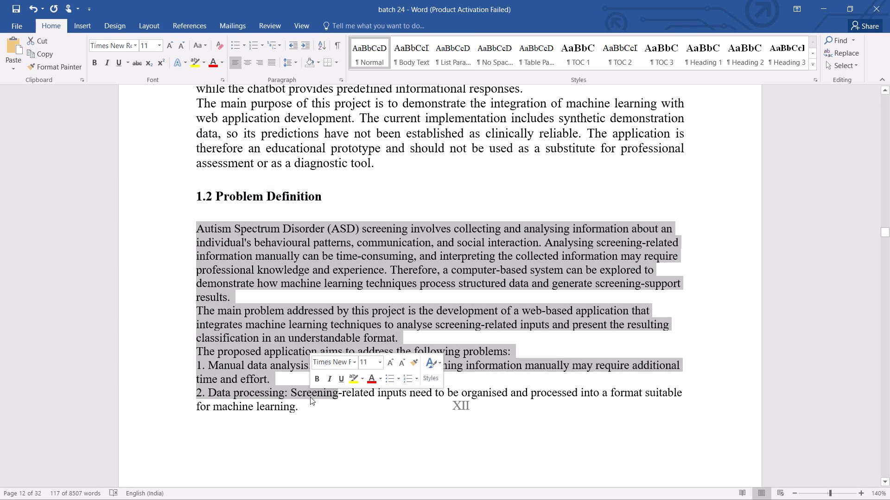
click(487, 455)
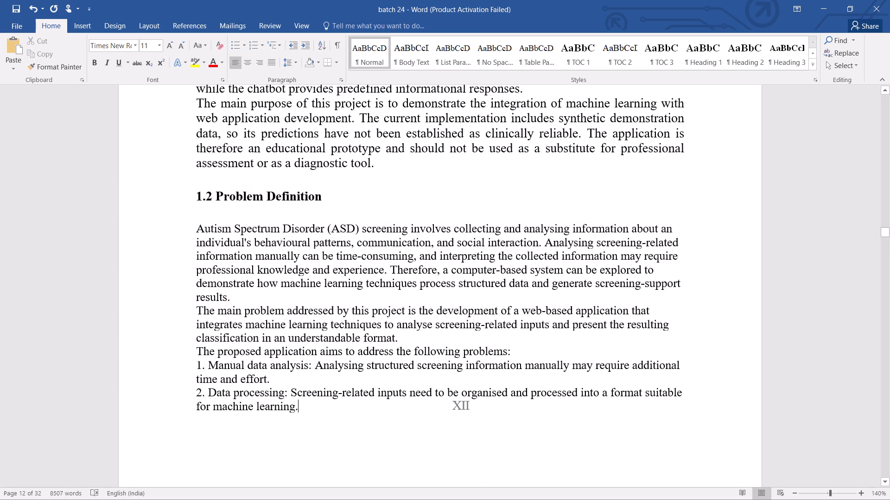
click(270, 381)
key(Return)
key(BackSpace)
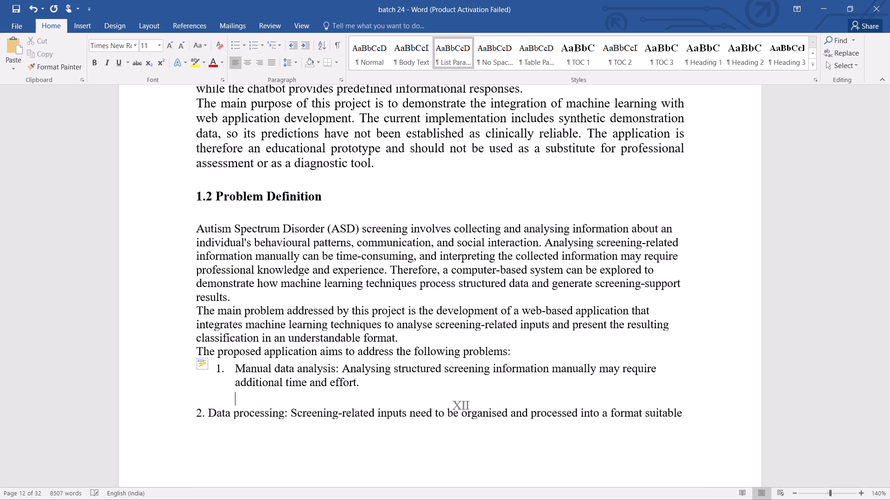
key(Return)
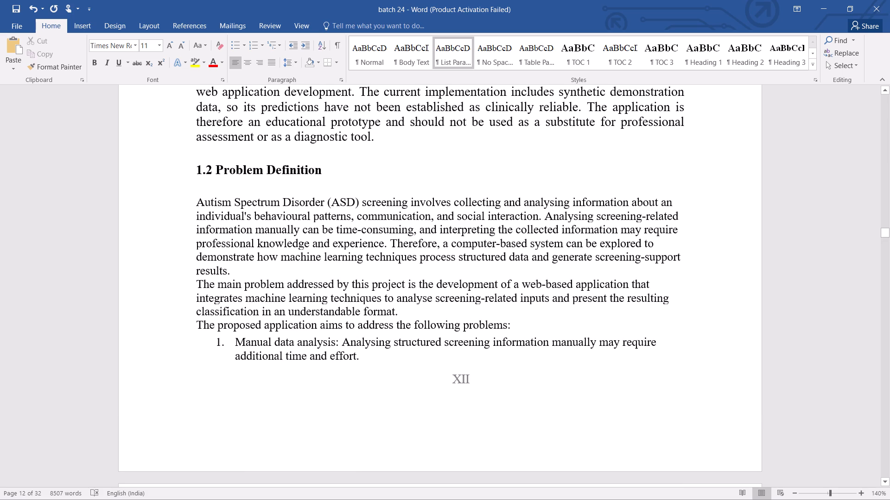
Justify the section 1.2 text from its opening paragraph through list item 1 and set its font size to 12.
drag(367, 358, 186, 183)
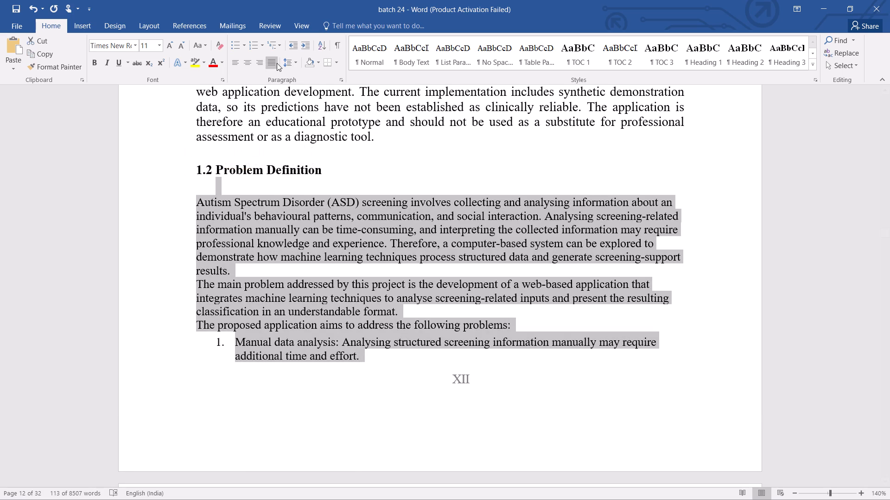
click(277, 63)
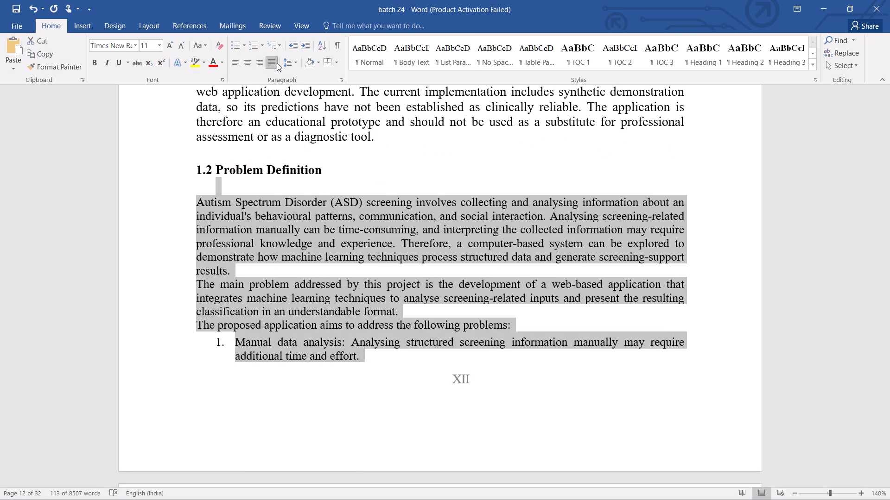
click(167, 46)
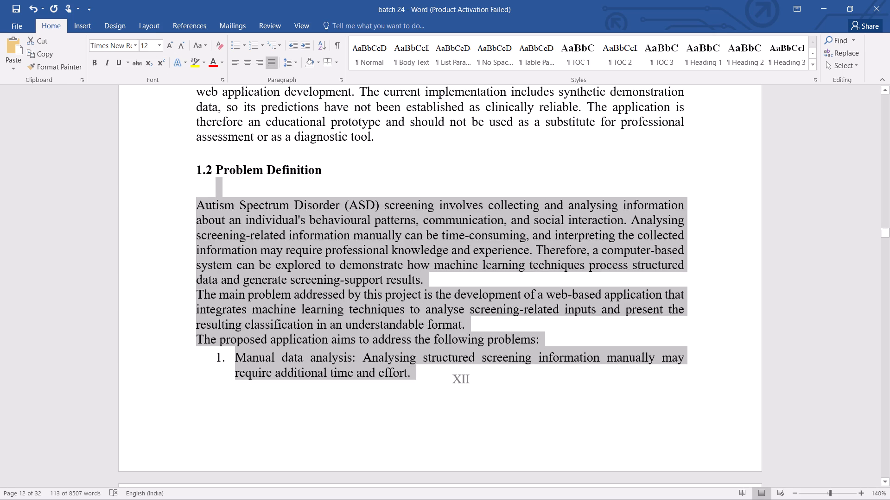
Break list item 1 after "manually may" so that "require additional time and effort." starts on the next page.
click(695, 356)
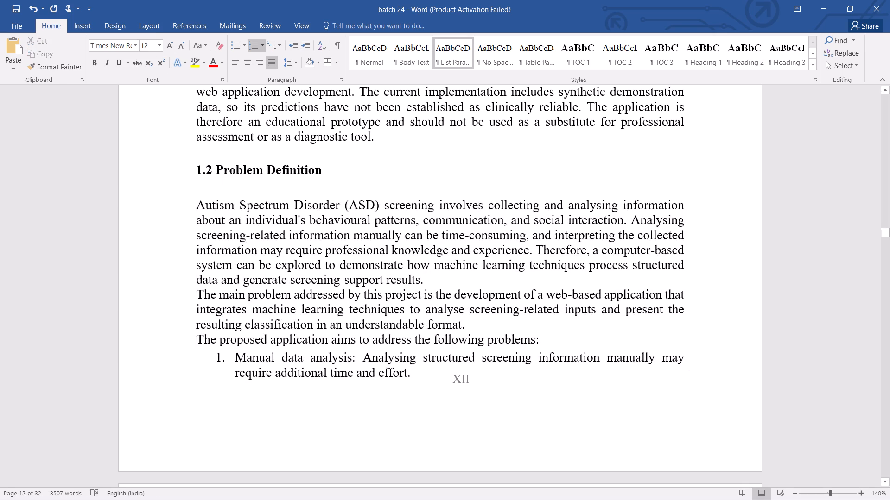
key(Return)
key(BackSpace)
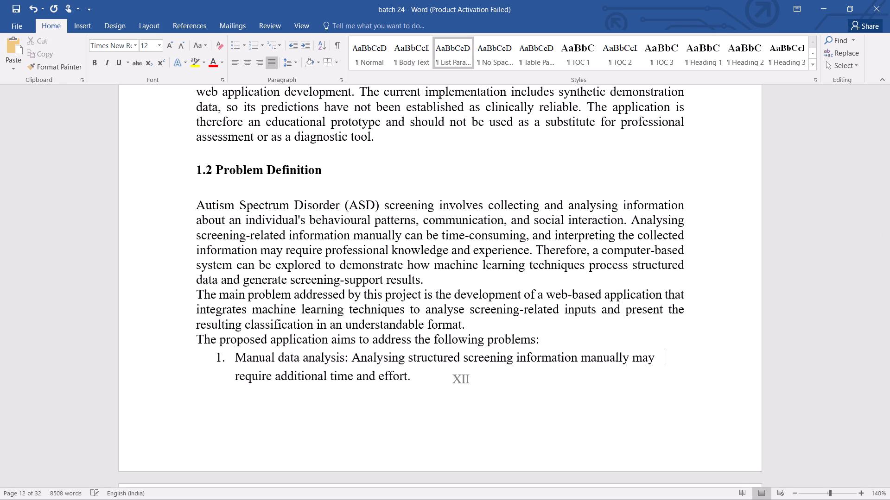
key(Return)
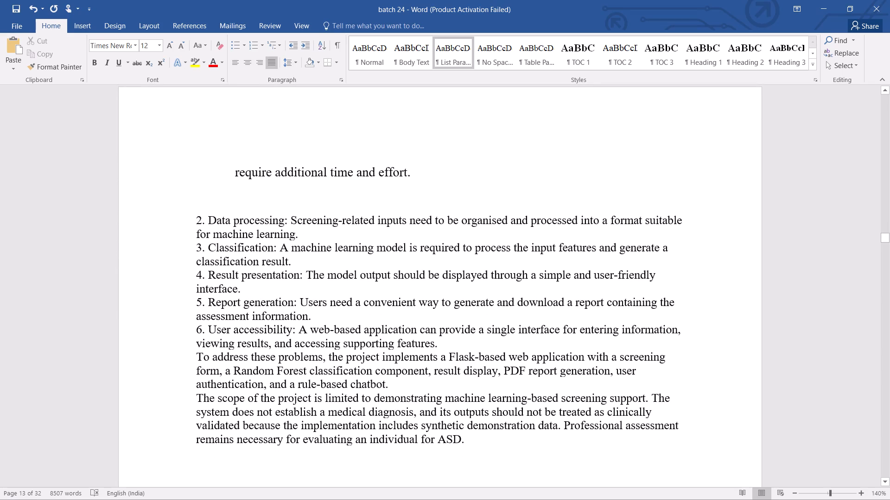
click(233, 174)
key(BackSpace)
key(Return)
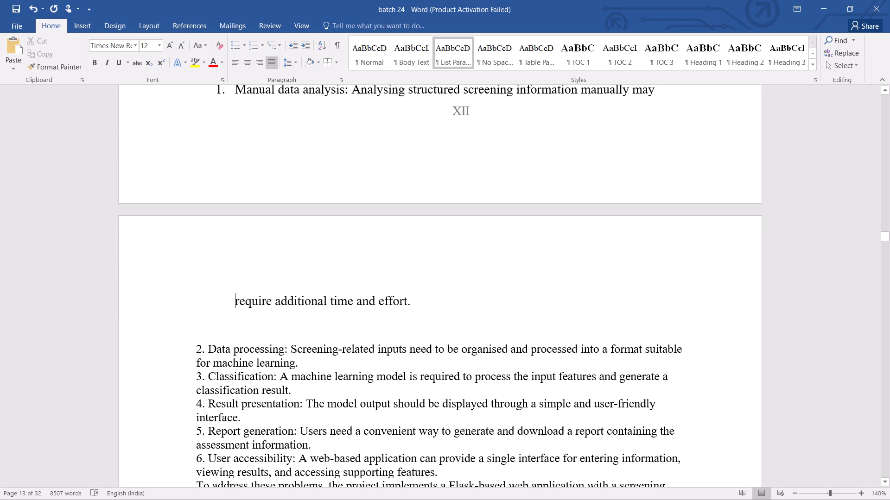
Remove the blank lines between "require additional time and effort." and the "2. Data processing" entry.
click(195, 352)
key(BackSpace)
key(BackSpace)
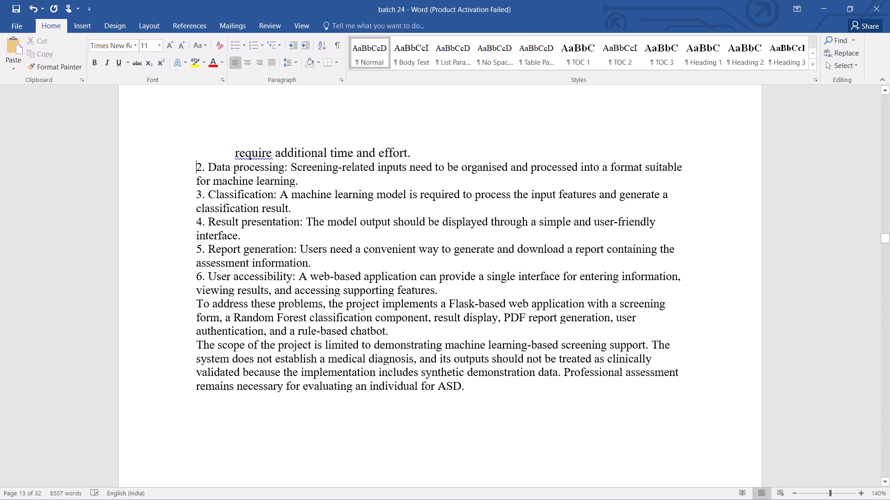
Justify the rest of section 1.2, from "require additional time and effort." to its last paragraph, with 1.5 line spacing and font size 12.
drag(198, 148, 240, 199)
drag(240, 199, 473, 398)
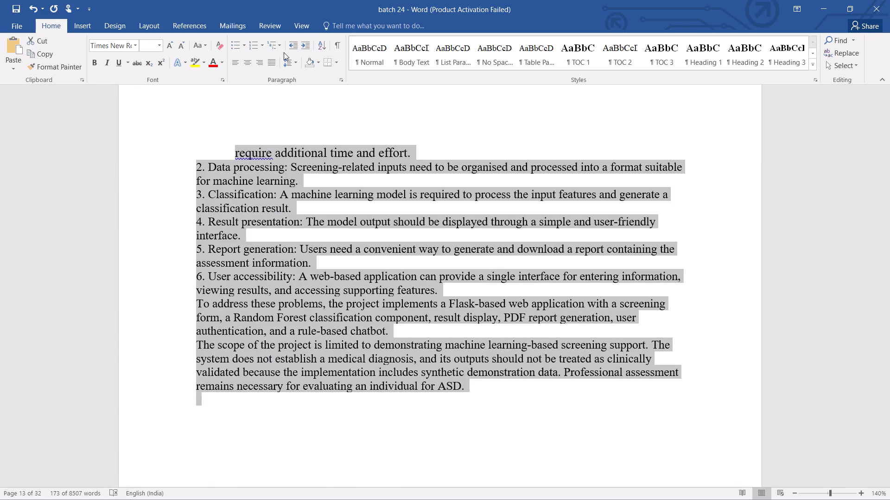
click(272, 60)
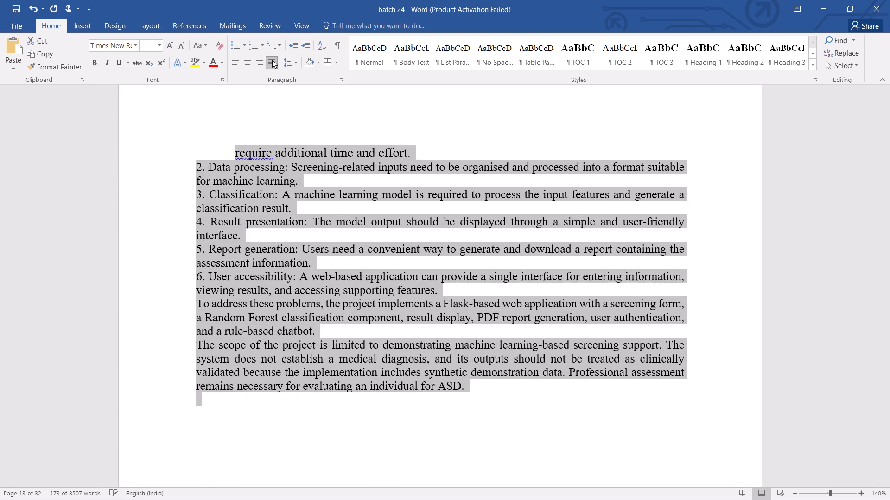
click(295, 64)
click(302, 98)
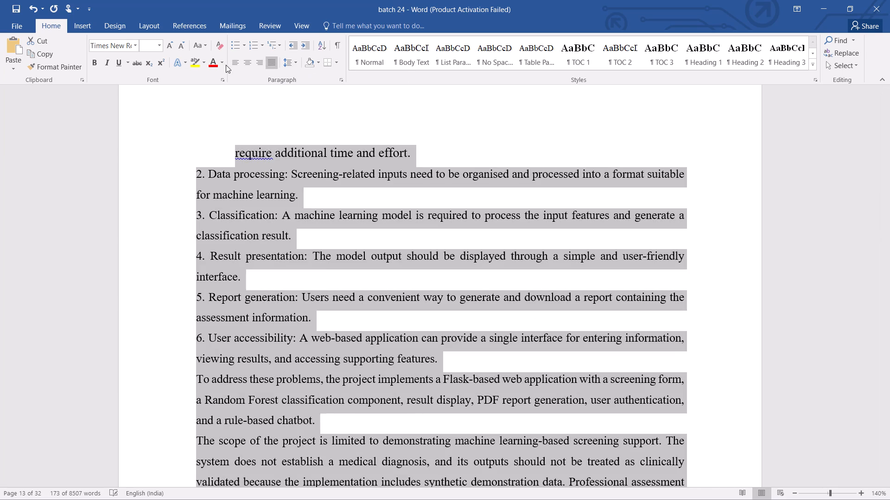
click(158, 44)
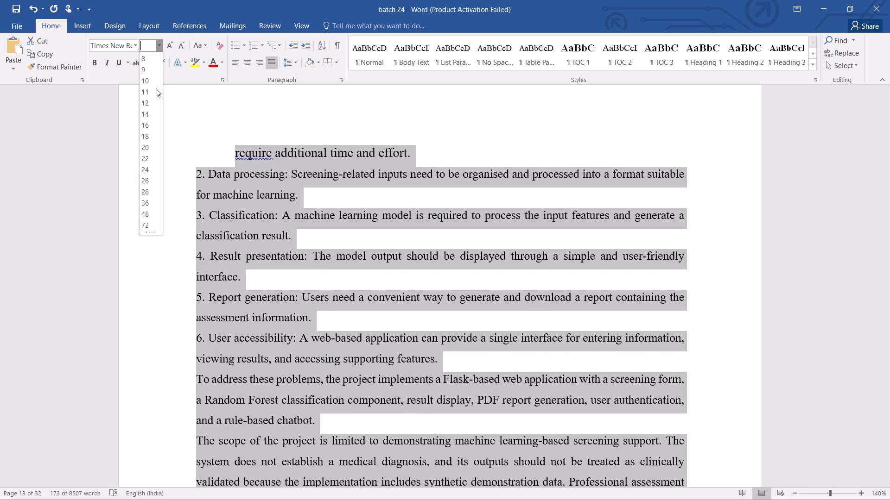
click(152, 101)
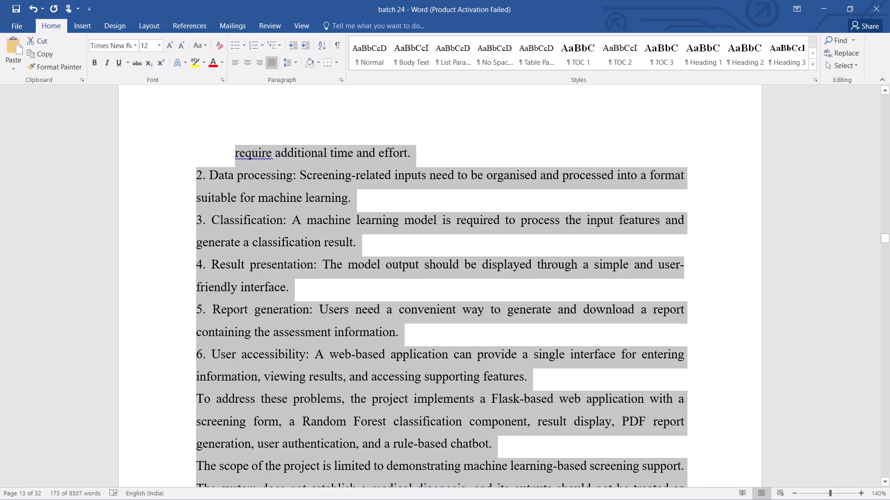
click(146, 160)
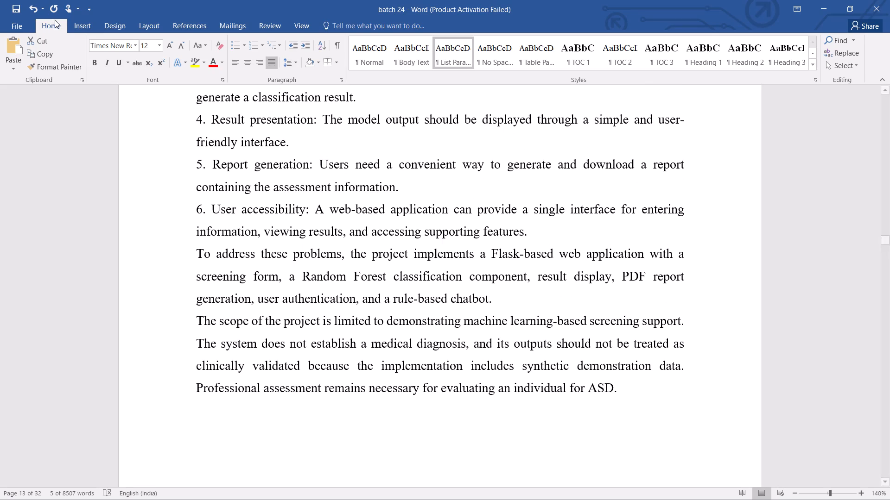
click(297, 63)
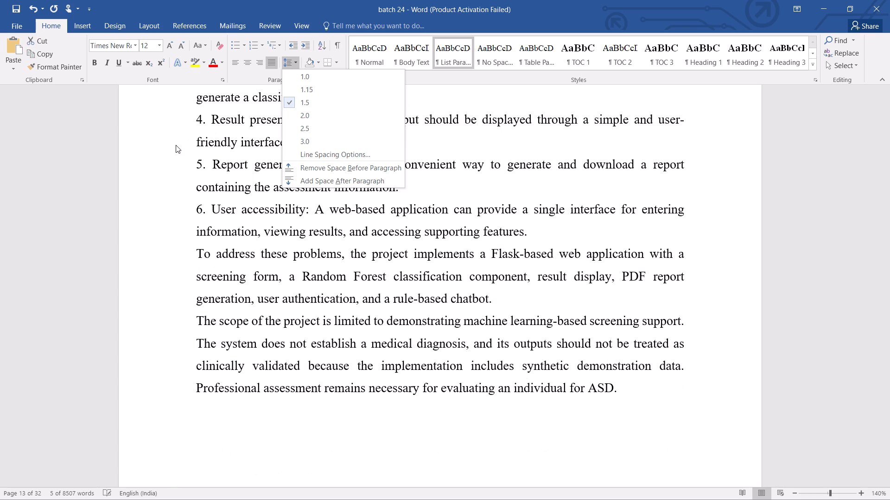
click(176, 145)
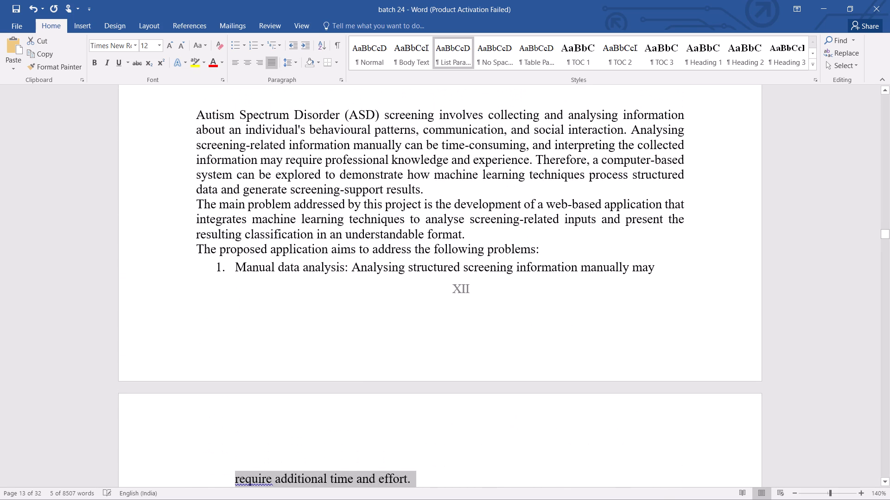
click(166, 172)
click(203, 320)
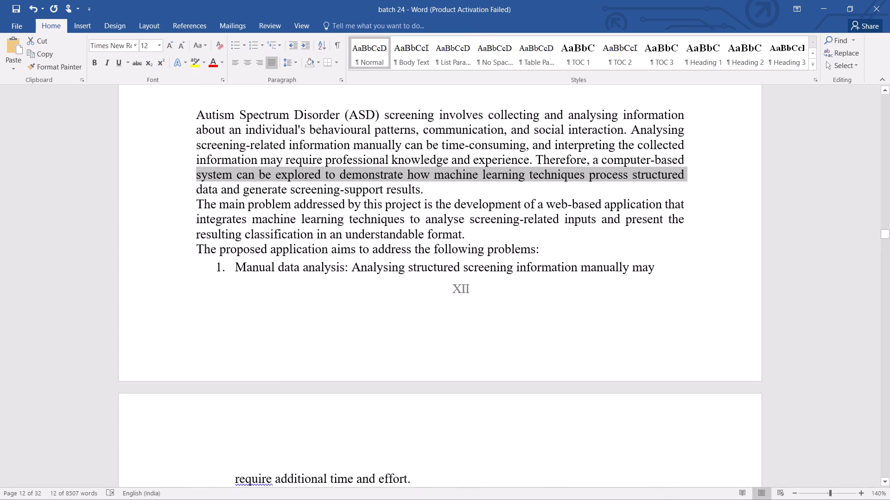
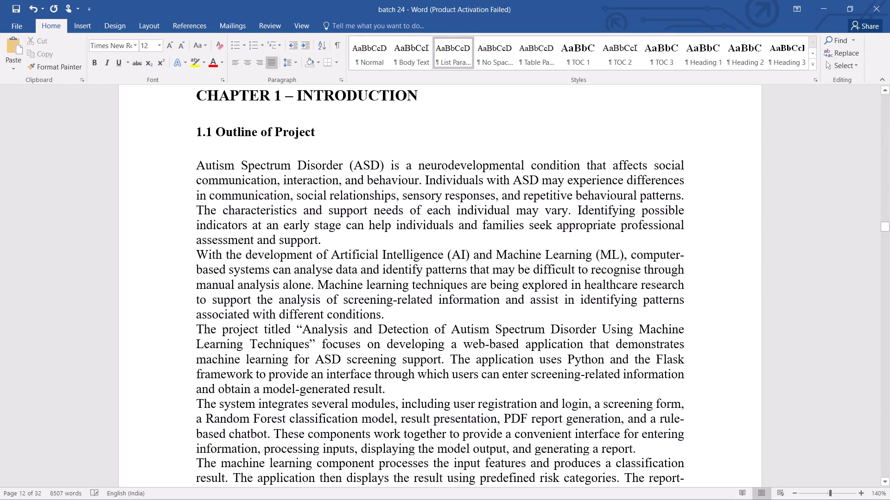
Set 1.15 line spacing for all of section 1.1's body text, from "Autism Spectrum Disorder (ASD)" to "as a diagnostic tool.".
drag(196, 162, 470, 499)
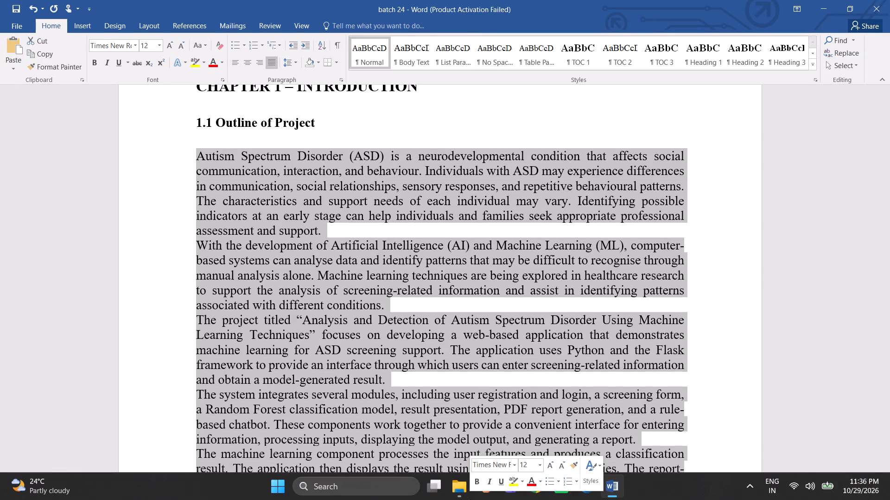
click(758, 304)
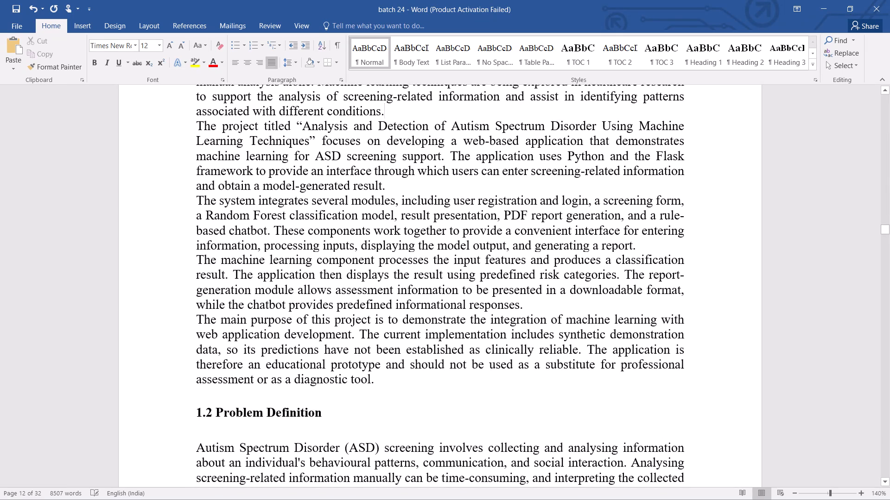
drag(378, 376, 166, 48)
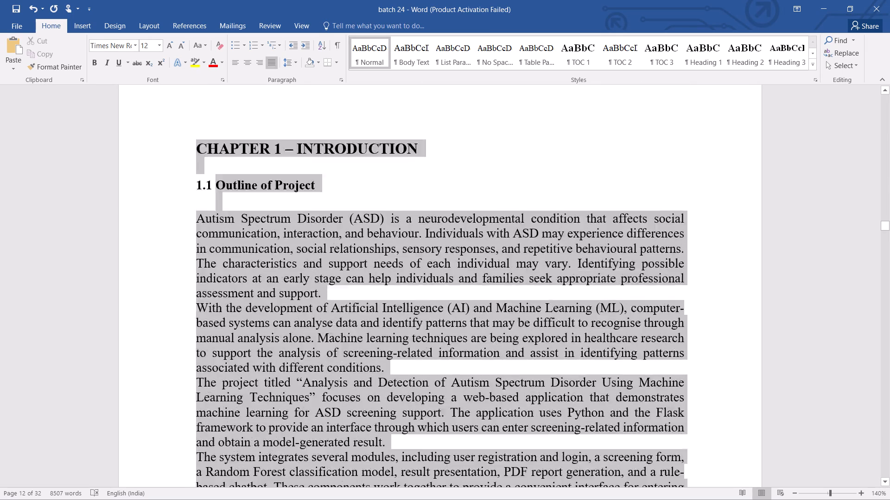
drag(166, 48, 188, 390)
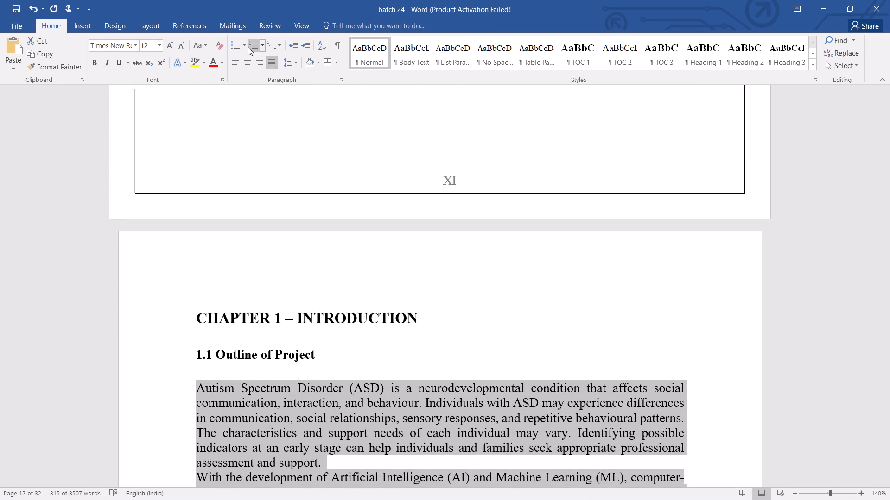
click(297, 63)
click(301, 86)
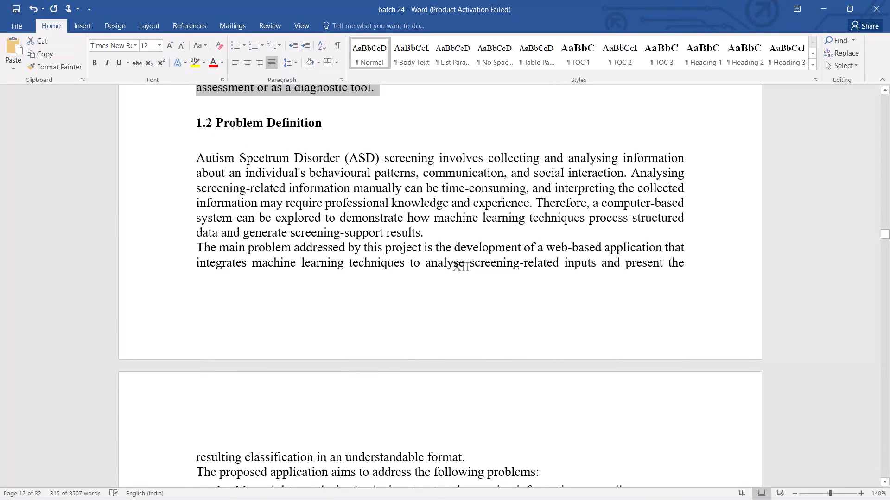
Break the second paragraph of section 1.2 after "web-based application that" so that "integrates machine learning techniques" starts on the next page.
click(689, 247)
key(Return)
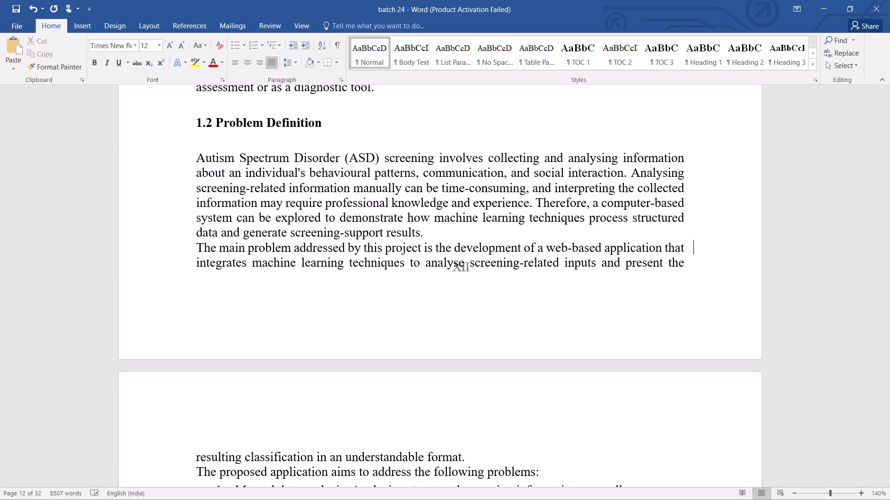
key(Return)
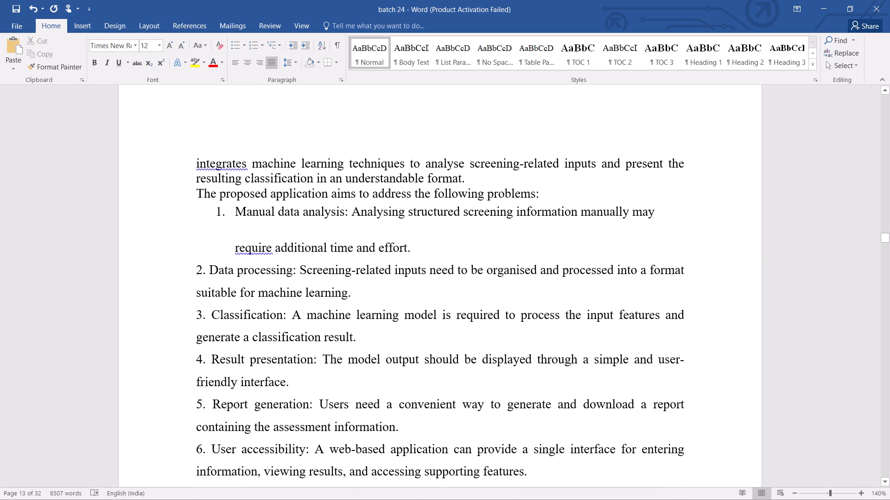
Remove the blank line before "require additional time and effort." in list item 1 of section 1.2.
click(235, 247)
key(BackSpace)
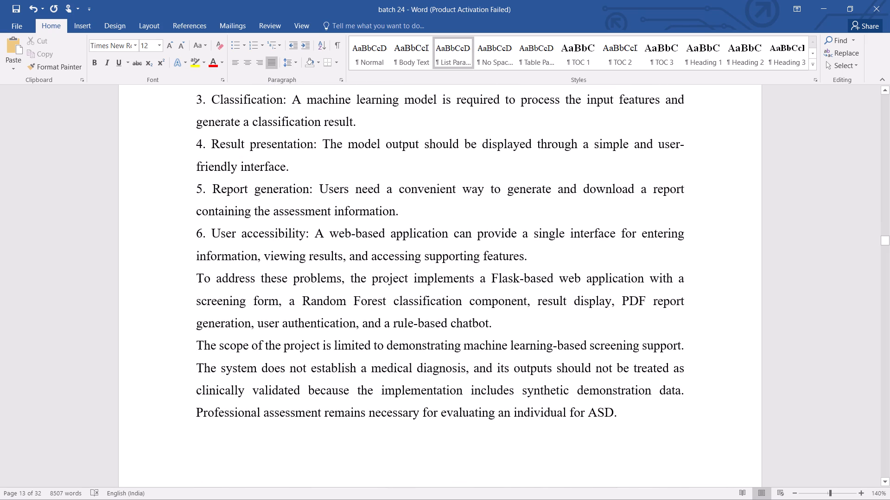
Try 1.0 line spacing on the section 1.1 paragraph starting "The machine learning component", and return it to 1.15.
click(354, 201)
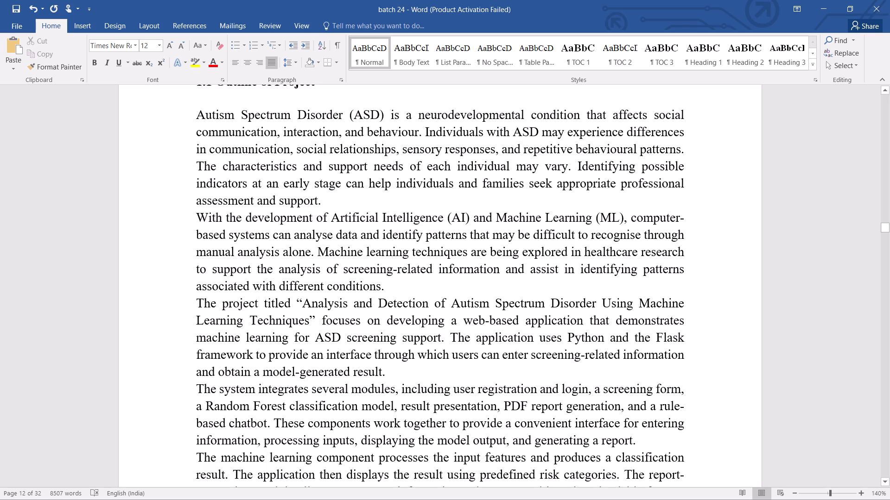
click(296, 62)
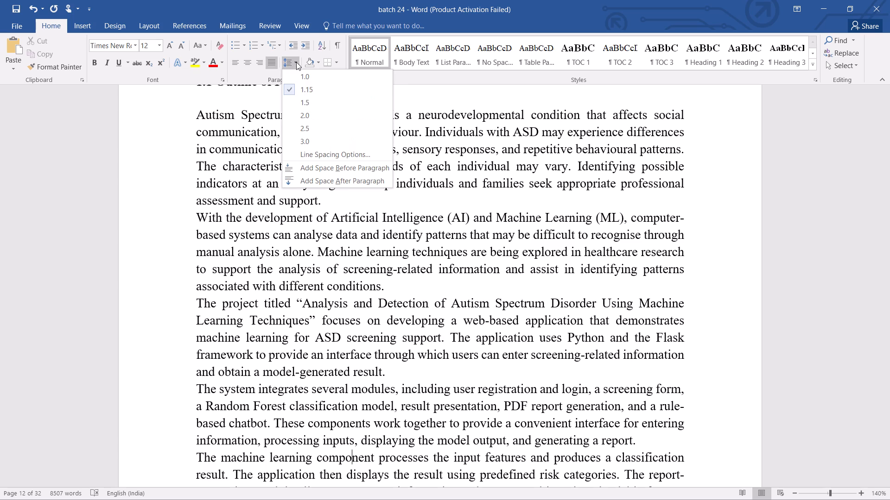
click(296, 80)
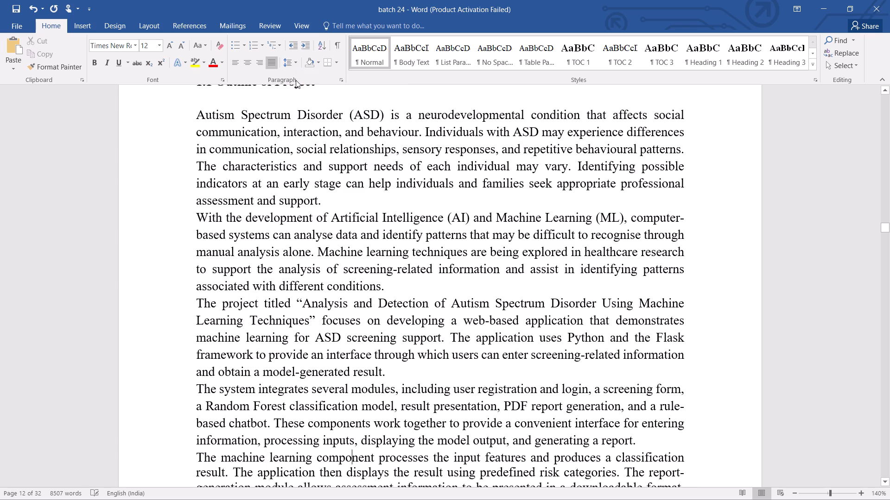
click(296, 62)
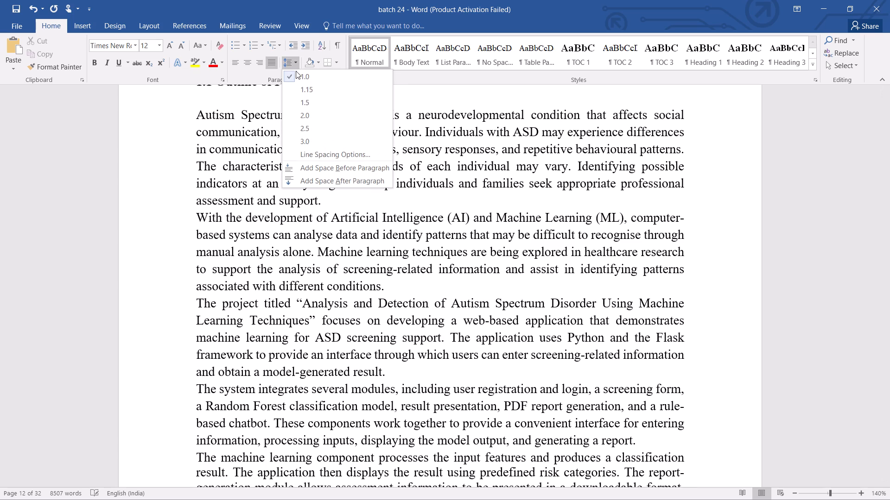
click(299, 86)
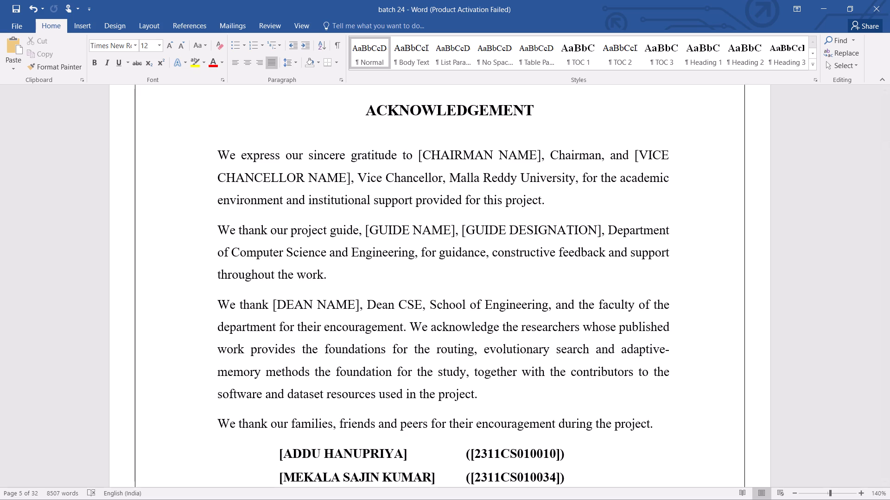
Minimise the report window and switch to WhatsApp.
click(822, 3)
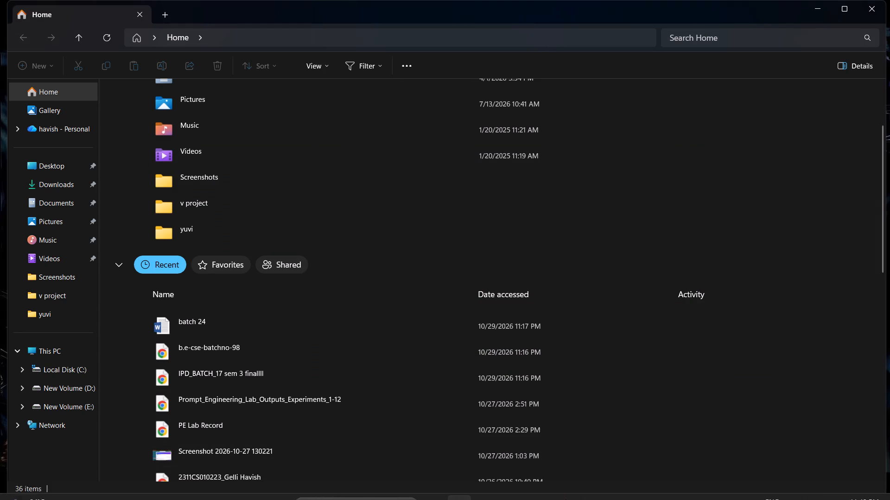
click(555, 494)
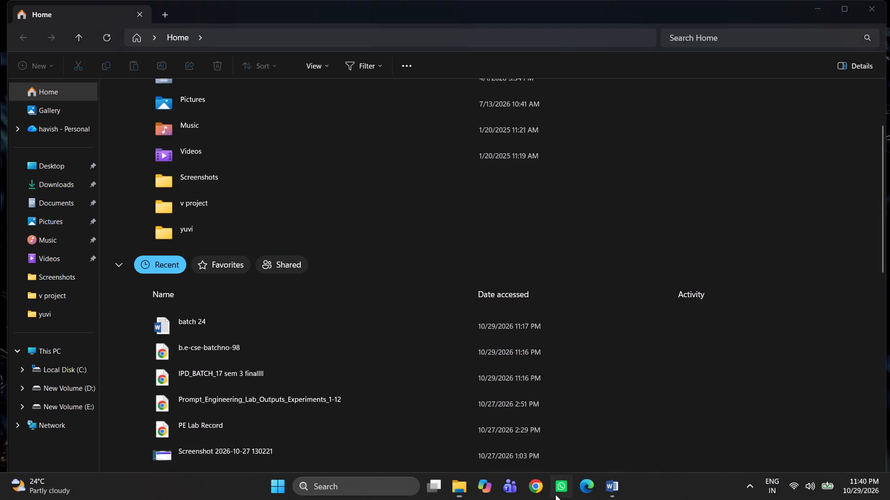
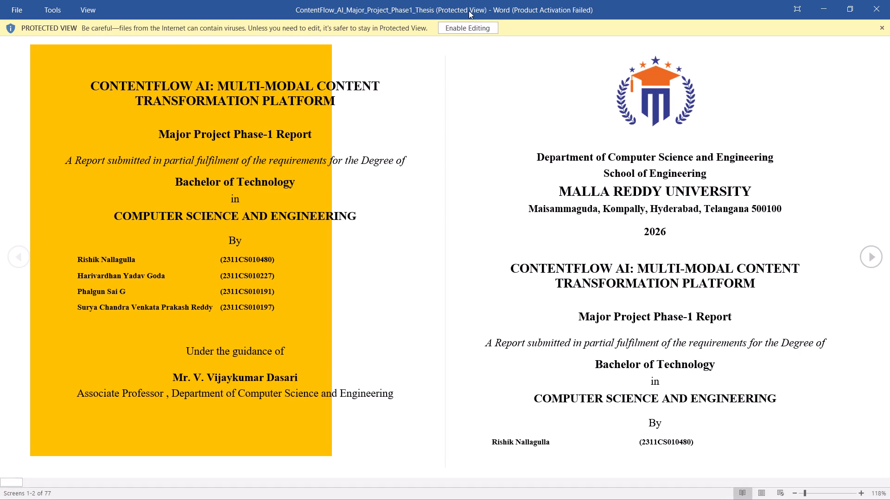
Enable editing of the ContentFlow_AI_Major_Project_Phase1_Thesis document.
click(468, 27)
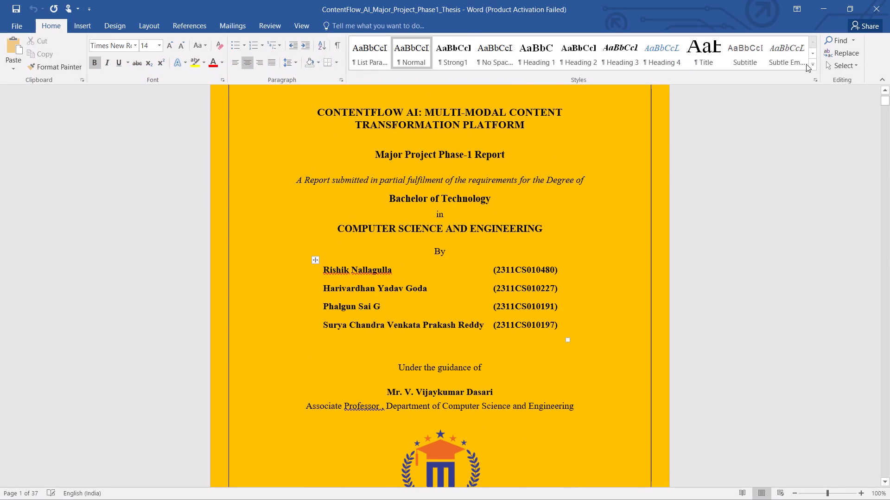
Compare the cover title's text formatting in the ContentFlow thesis with the cover title in the batch 24 report.
click(826, 8)
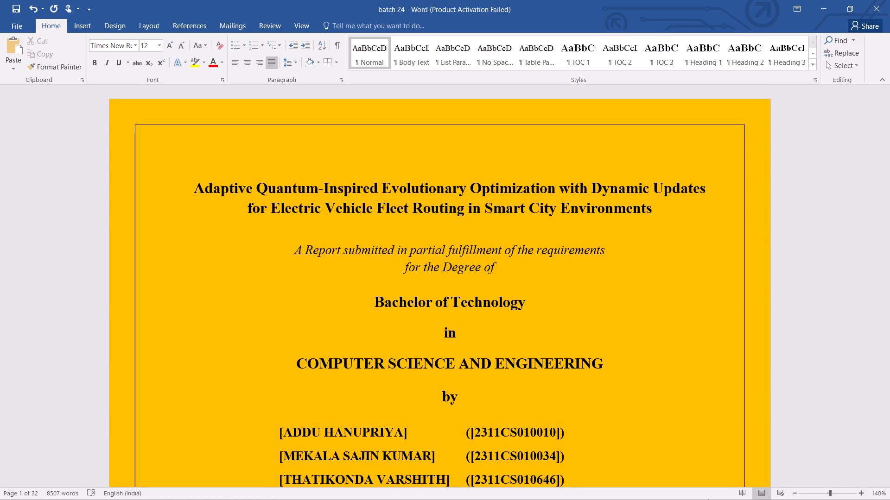
key(super+Right)
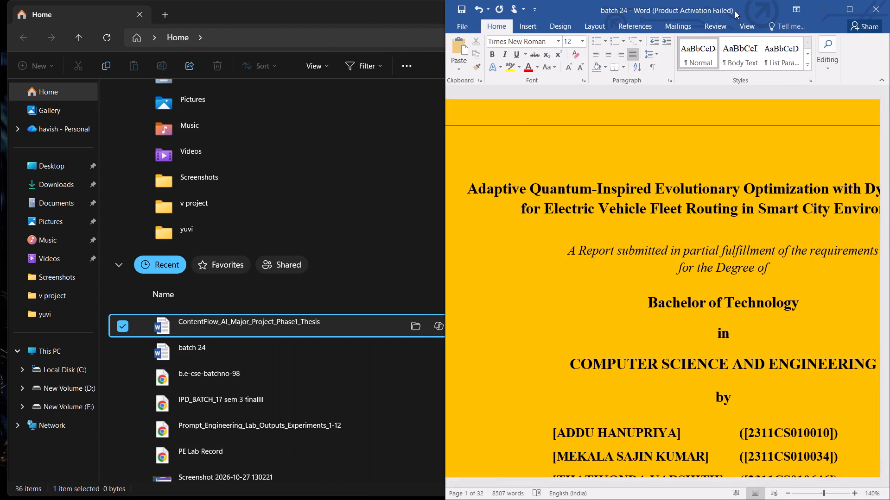
click(853, 10)
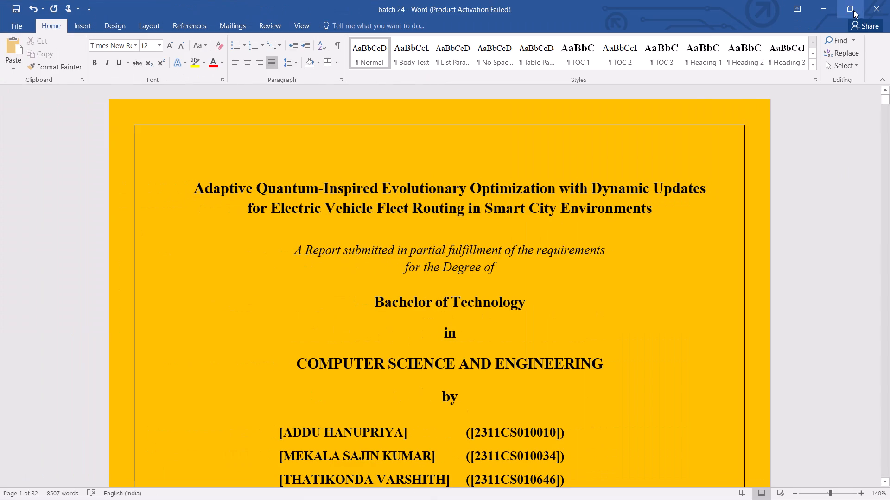
key(alt+Tab)
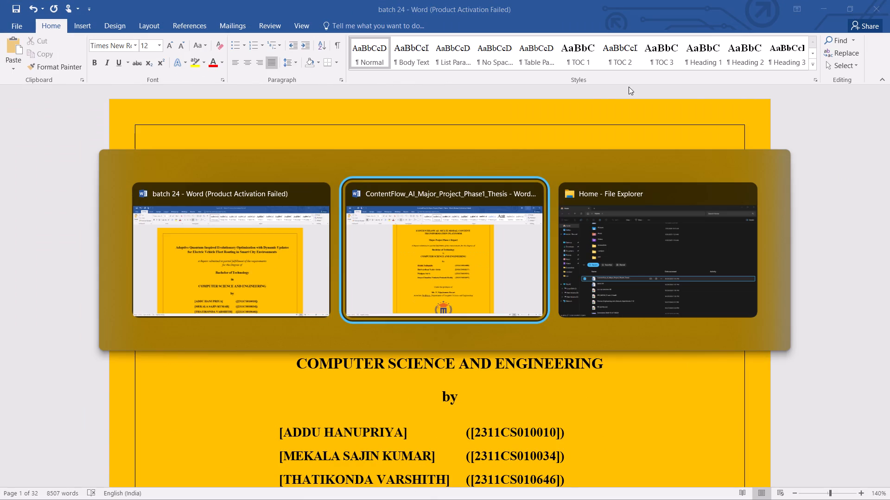
click(451, 249)
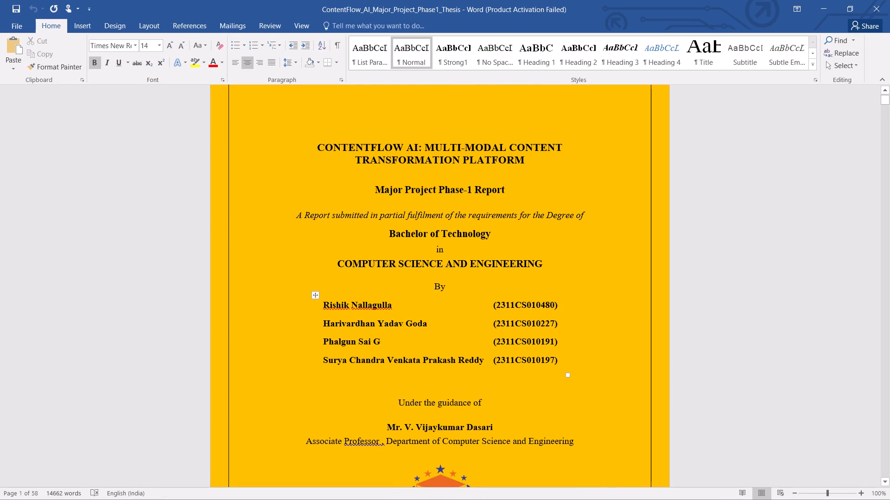
key(alt+Tab)
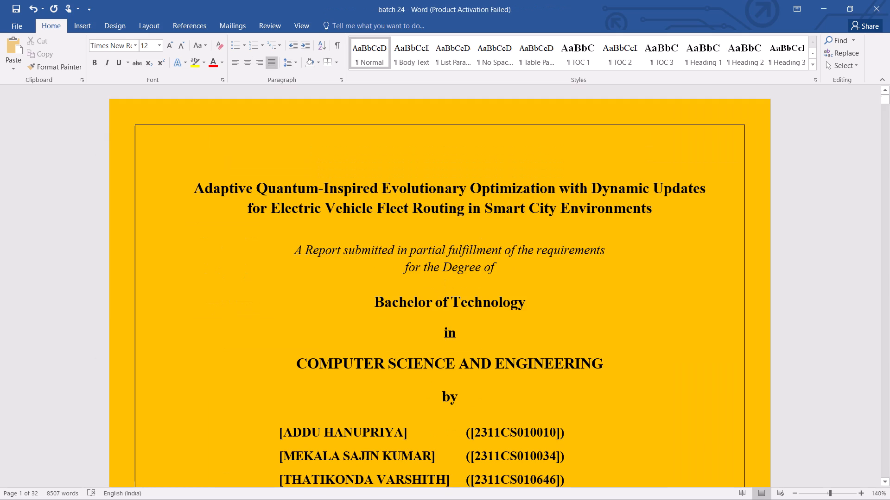
key(alt+Tab)
drag(317, 146, 544, 163)
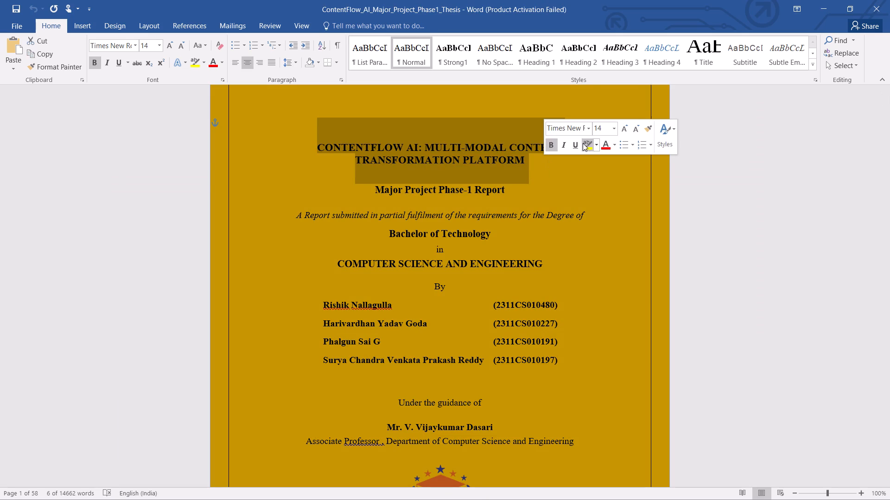
click(609, 230)
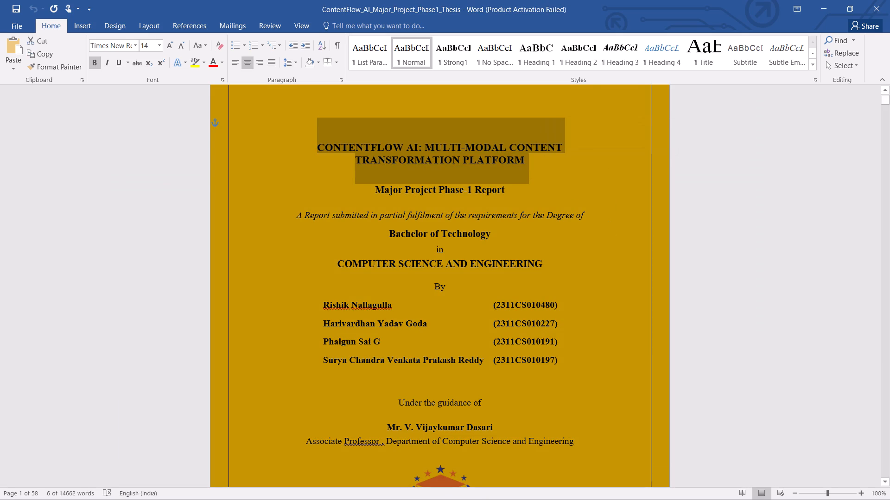
key(alt+Tab)
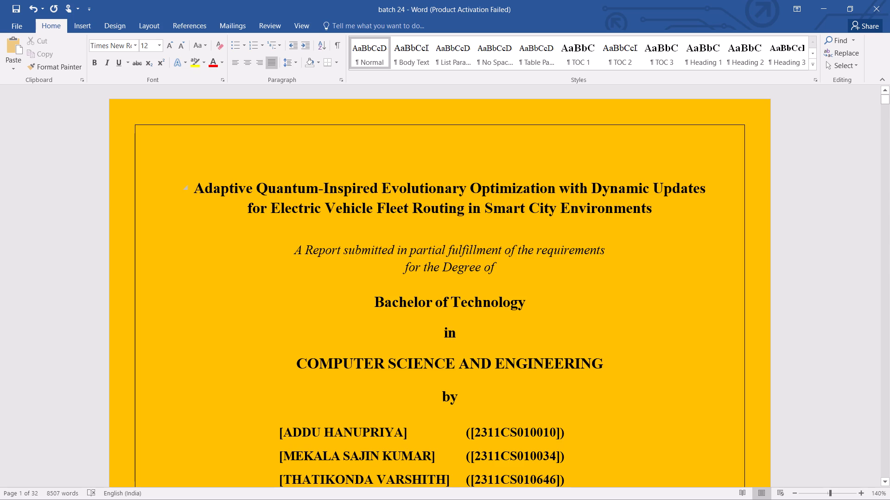
drag(195, 183, 562, 193)
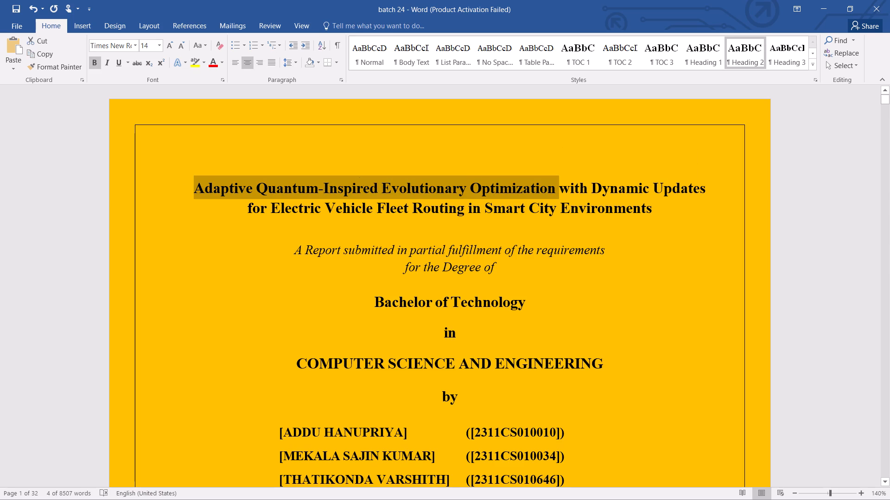
click(311, 241)
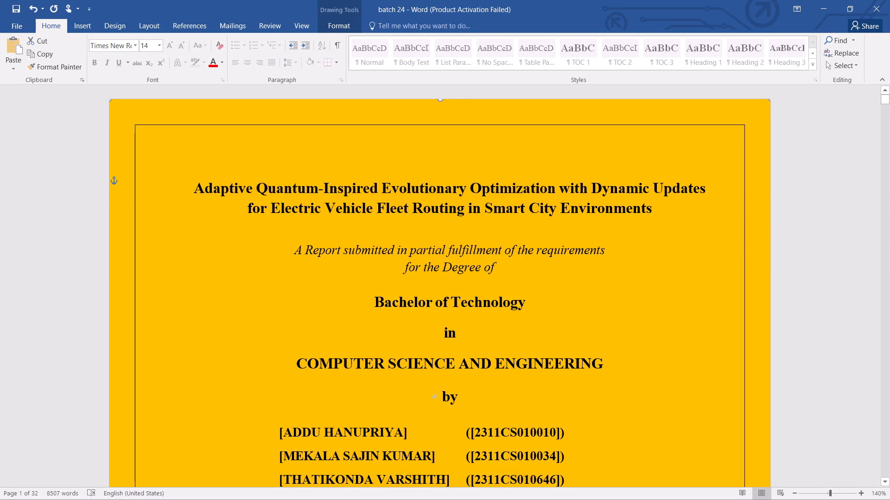
View the batch 24 cover page at about 105% zoom and compare its student details layout with the ContentFlow thesis cover.
click(824, 494)
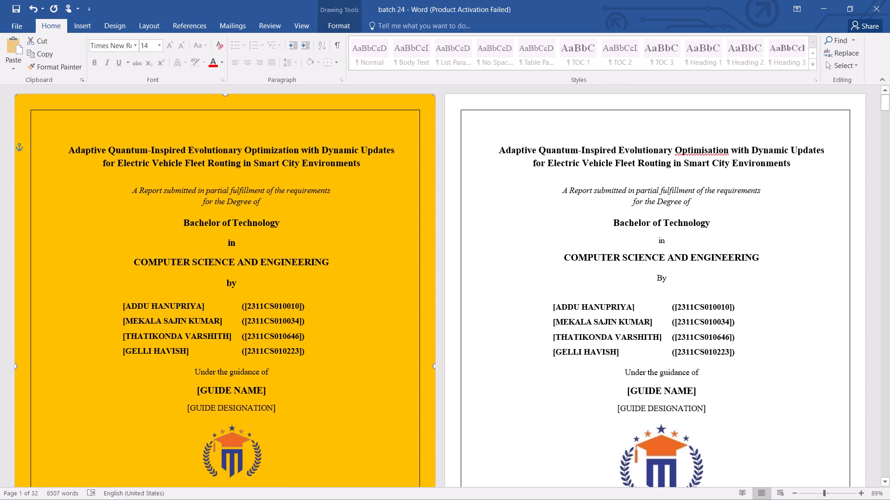
click(341, 404)
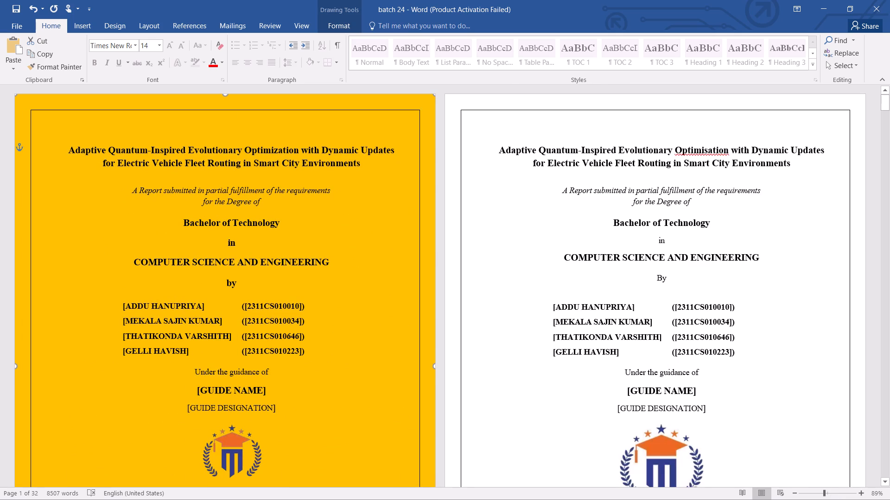
click(341, 404)
click(341, 404)
click(830, 494)
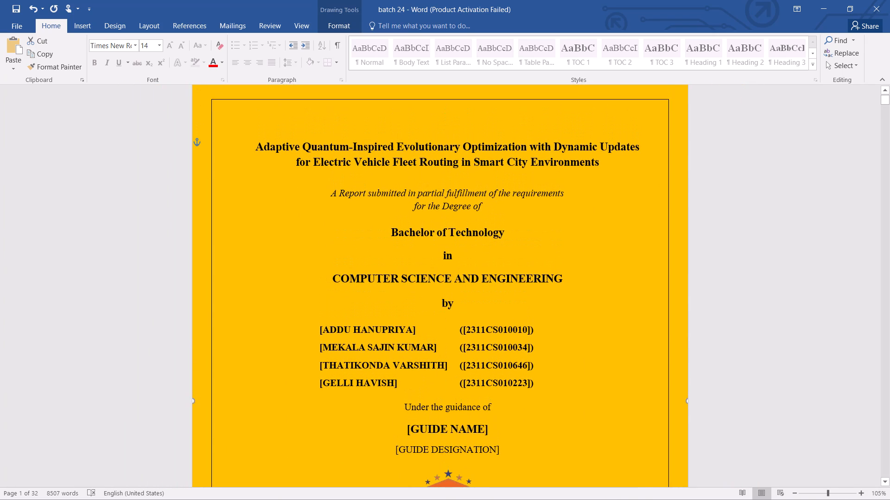
key(alt+Tab)
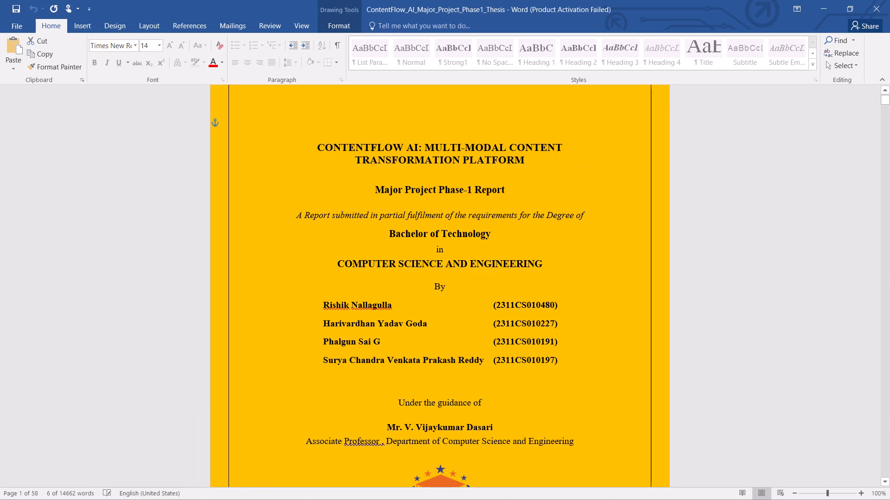
key(alt+Tab)
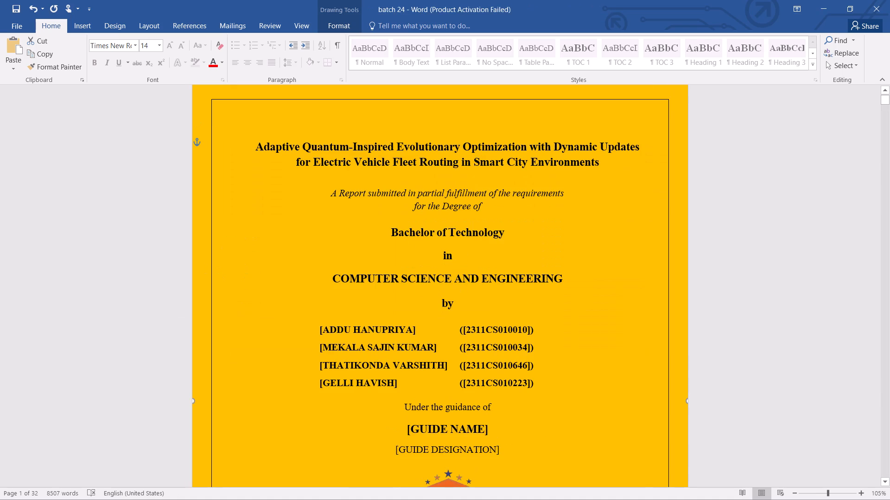
Remove the square brackets around the first student's name on the yellow cover page of batch 24.
click(419, 333)
key(BackSpace)
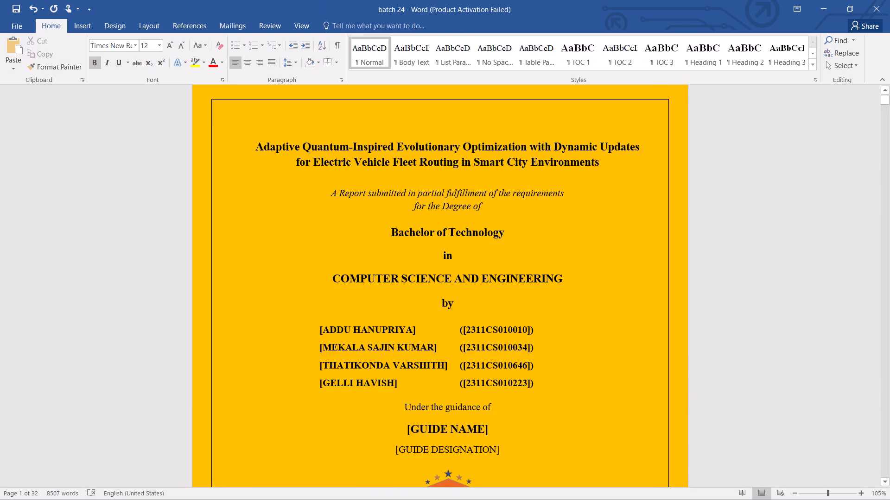
key(Left)
key(Left)
key(Left)
key(Left)
key(Left)
key(Left)
key(Left)
key(Left)
key(Left)
key(Left)
key(Left)
key(Left)
key(Left)
key(Left)
key(Left)
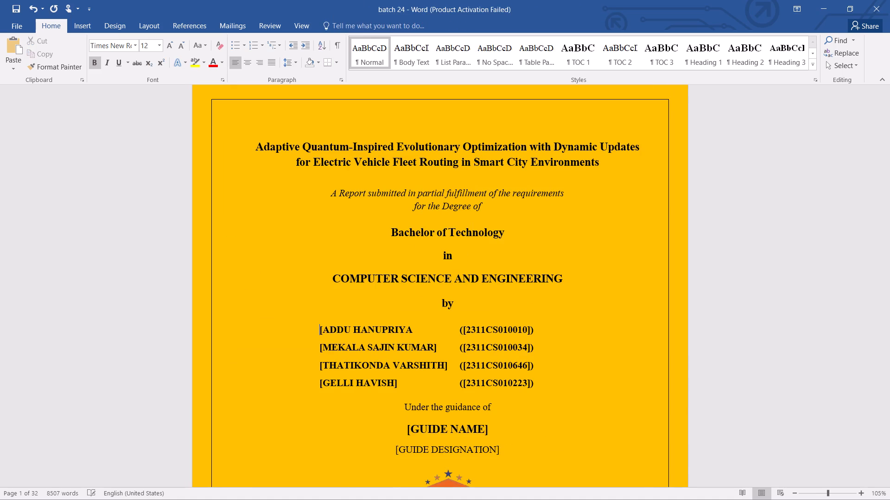
key(Right)
key(BackSpace)
Remove the square brackets around the second student's name on the yellow cover page.
key(Down)
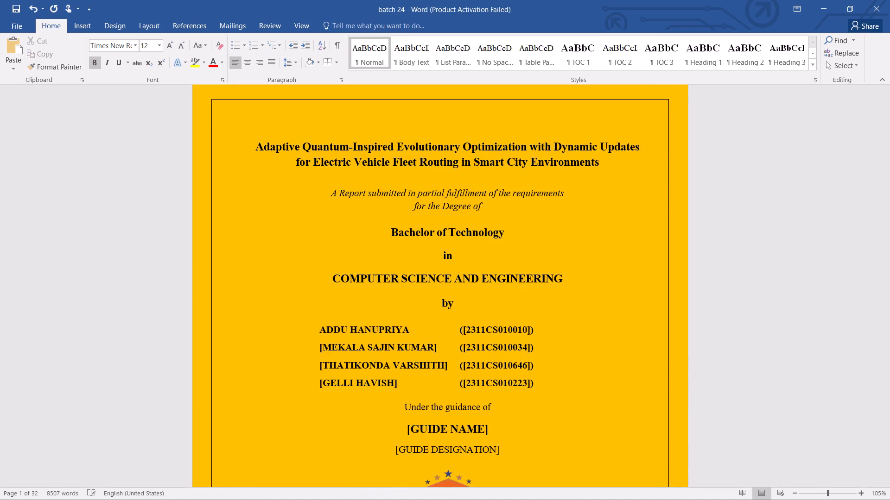
key(Right)
key(BackSpace)
key(Right)
key(Right)
key(Right)
key(Right)
key(Right)
key(Right)
key(Right)
key(Right)
key(Right)
key(Right)
key(Right)
key(Right)
key(Right)
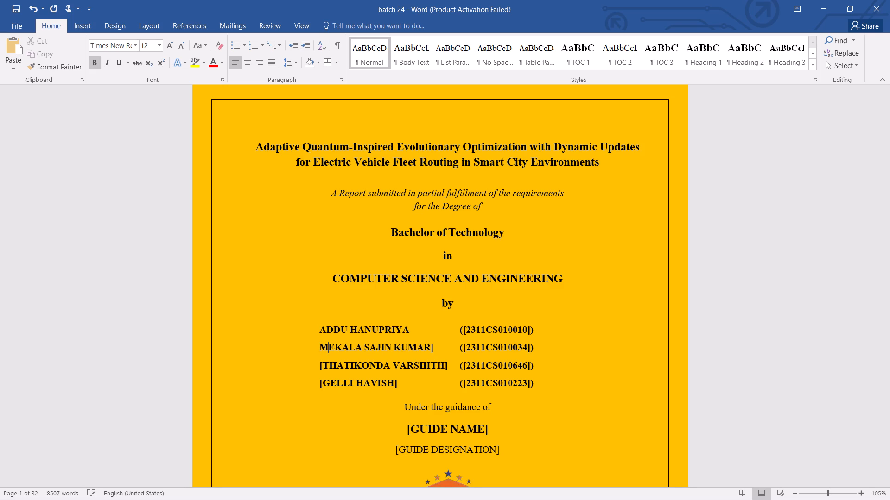
key(Right)
key(Right)
key(Right)
key(Right)
key(Right)
key(Right)
key(BackSpace)
Remove the square brackets around the third student's name on the yellow cover page.
key(Down)
key(Right)
key(Right)
key(Right)
key(BackSpace)
key(Left)
key(Left)
key(Left)
key(Left)
key(Left)
key(Left)
key(Left)
key(Left)
key(Left)
key(Left)
key(Left)
key(Left)
key(Left)
key(Left)
key(Left)
key(Left)
key(Left)
key(Left)
key(Left)
key(BackSpace)
Remove the square brackets around the fourth student's name on the yellow cover page.
key(Down)
key(Right)
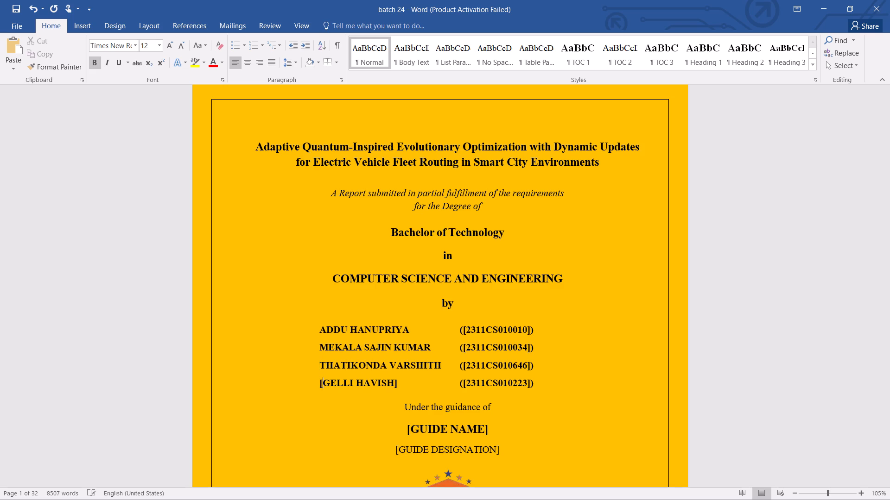
key(BackSpace)
key(Right)
key(Right)
key(Right)
key(Right)
key(Right)
key(Right)
key(Right)
key(Right)
key(Right)
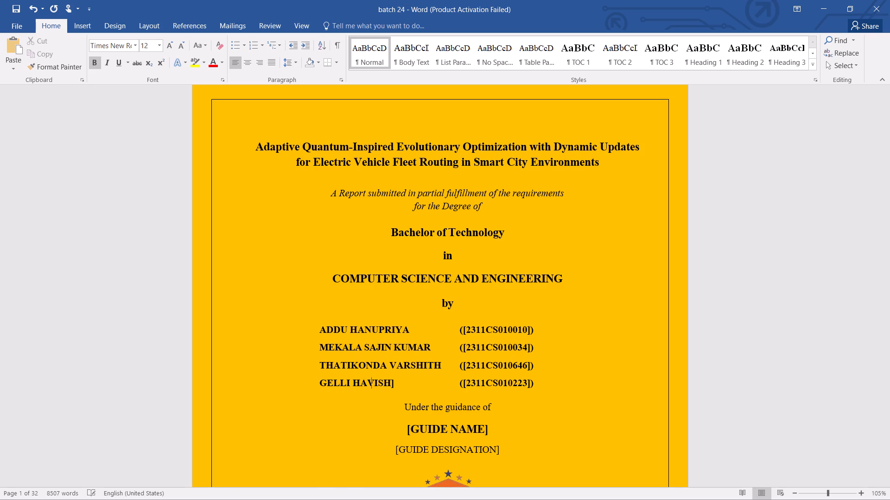
key(Right)
key(Right)
key(Right)
key(Right)
key(BackSpace)
Remove the square brackets around the first student's roll number on the yellow cover page, keeping the round brackets.
key(Up)
key(Up)
key(Up)
key(Up)
key(Right)
key(Right)
key(Right)
key(Right)
key(Right)
key(Right)
key(Right)
key(Right)
key(Right)
key(Right)
key(Right)
key(Right)
key(Right)
key(Right)
key(Right)
key(Right)
key(Right)
key(Right)
key(Right)
key(Right)
key(Right)
key(Right)
key(Right)
key(Right)
key(Right)
key(BackSpace)
key(Left)
key(Left)
key(Left)
key(Left)
key(Left)
key(Left)
key(Left)
key(Left)
key(Left)
key(Left)
key(Left)
key(Left)
key(BackSpace)
Remove the opening square brackets before the second, third and fourth students' roll numbers on the yellow cover page, keeping the round brackets.
key(Down)
key(Right)
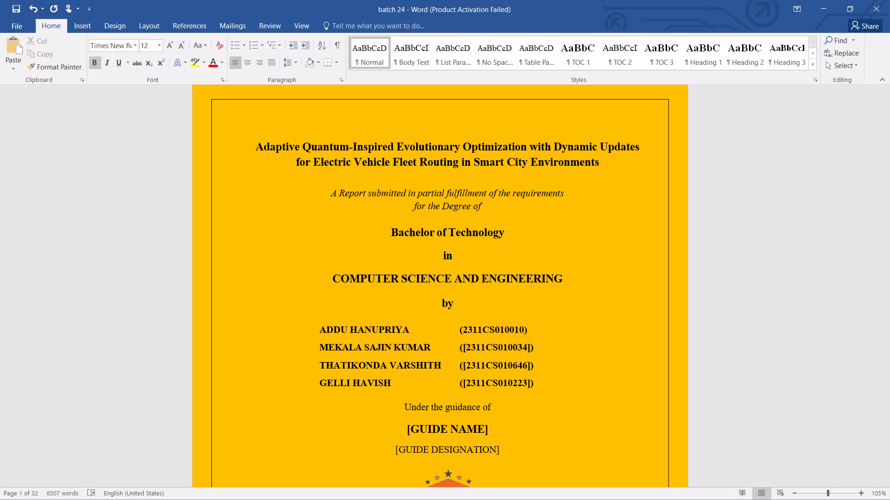
key(BackSpace)
key(Down)
key(Right)
key(BackSpace)
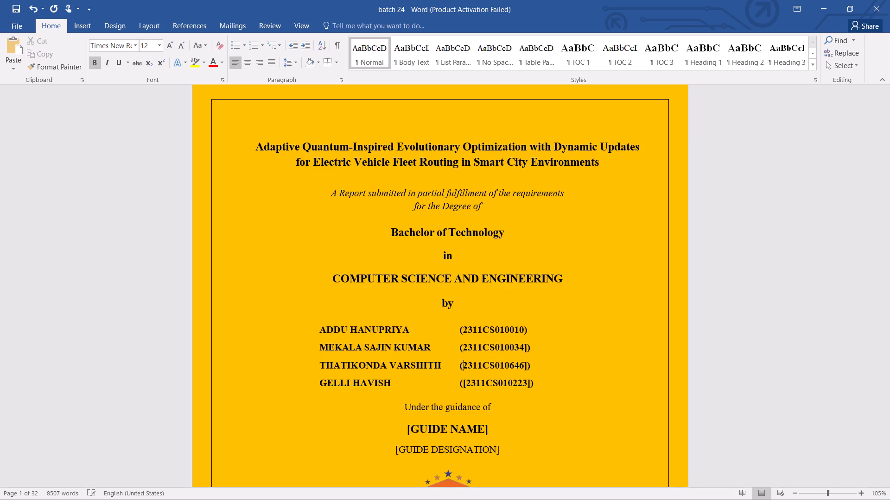
key(Down)
key(Right)
key(backslash)
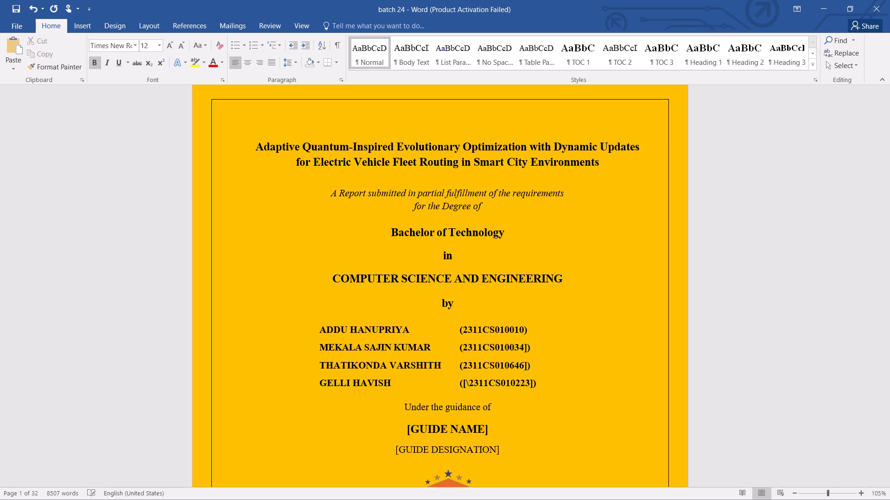
key(BackSpace)
key(BackSpace)
Remove the closing square brackets after the fourth, third and second students' roll numbers on the yellow cover page, keeping the round brackets.
key(Right)
key(Right)
key(Right)
key(Right)
key(Right)
key(Right)
key(Right)
key(Right)
key(Right)
key(Right)
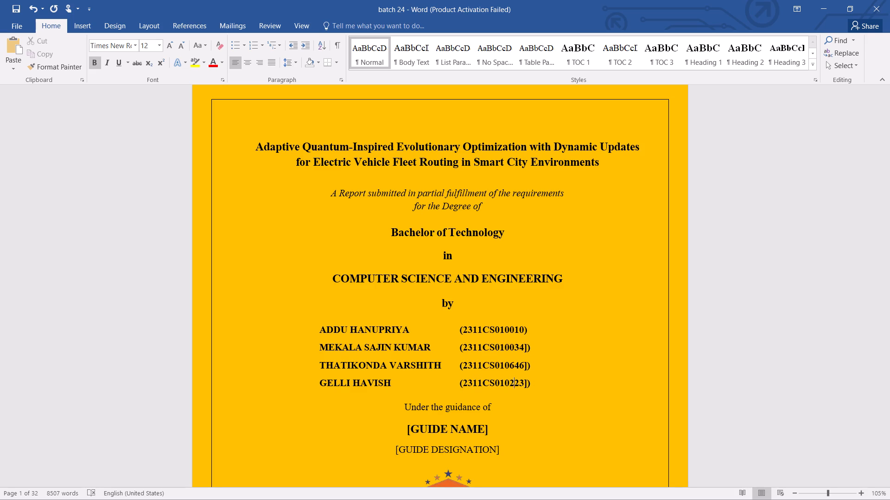
key(Right)
key(Right)
key(Right)
key(BackSpace)
key(Up)
key(Right)
key(BackSpace)
key(Up)
key(Right)
key(BackSpace)
key(Up)
key(Right)
key(Left)
Replace the GUIDE NAME placeholder text on the yellow cover page with the guide's name, prefixed with "Ms.", using the ContentFlow thesis cover as reference.
click(483, 309)
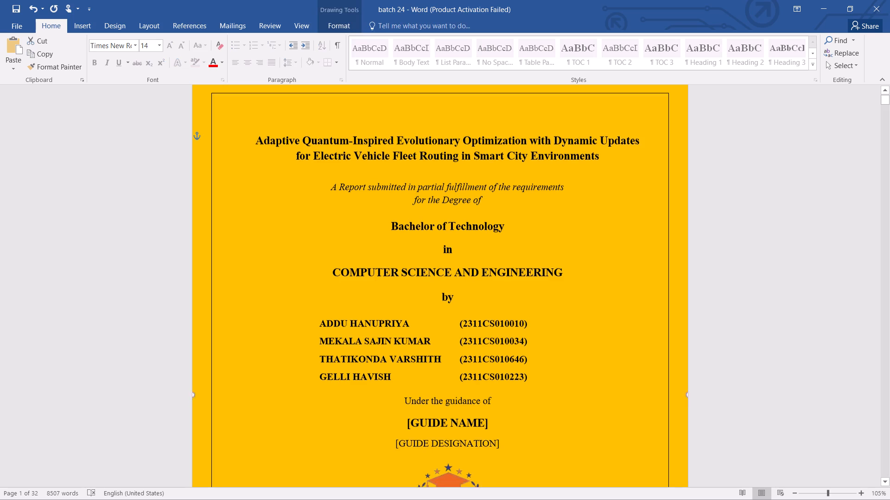
drag(485, 372, 420, 369)
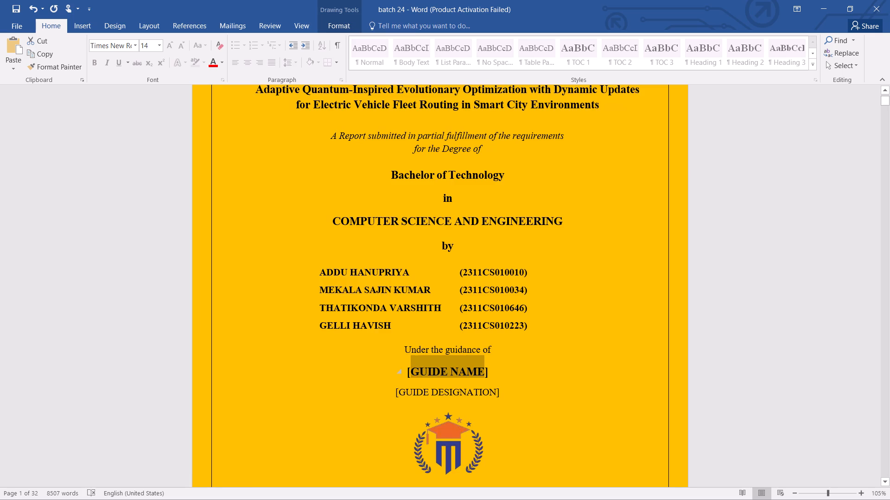
drag(420, 369, 415, 373)
key(BackSpace)
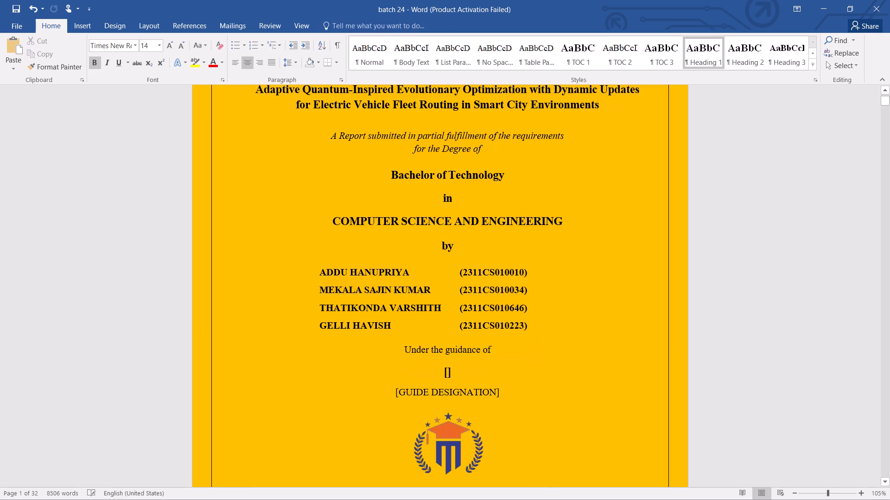
key(alt+Tab)
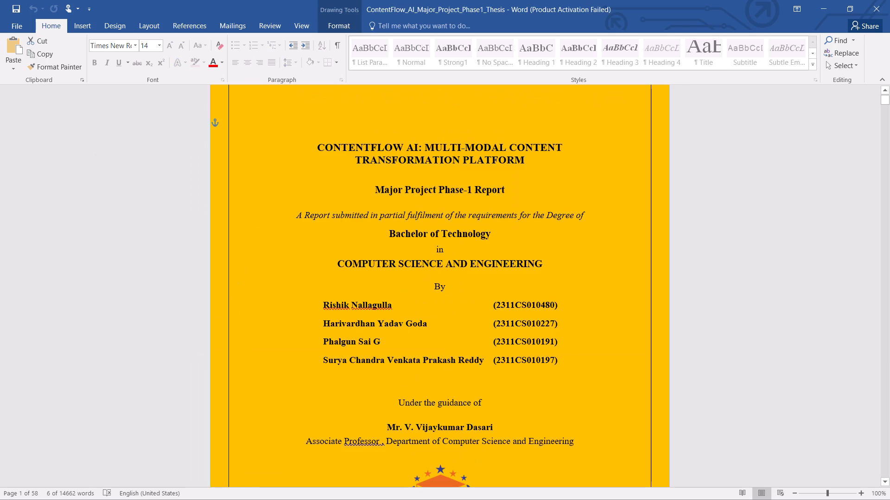
key(alt+Tab)
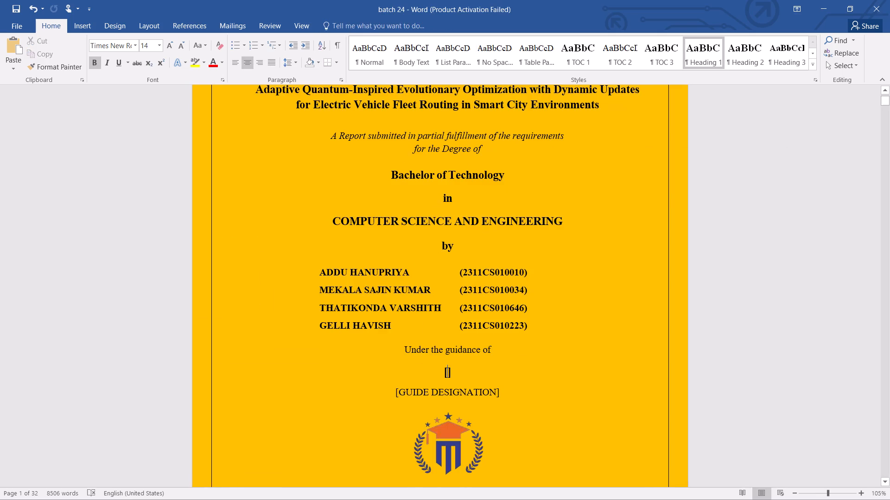
key(alt+Tab)
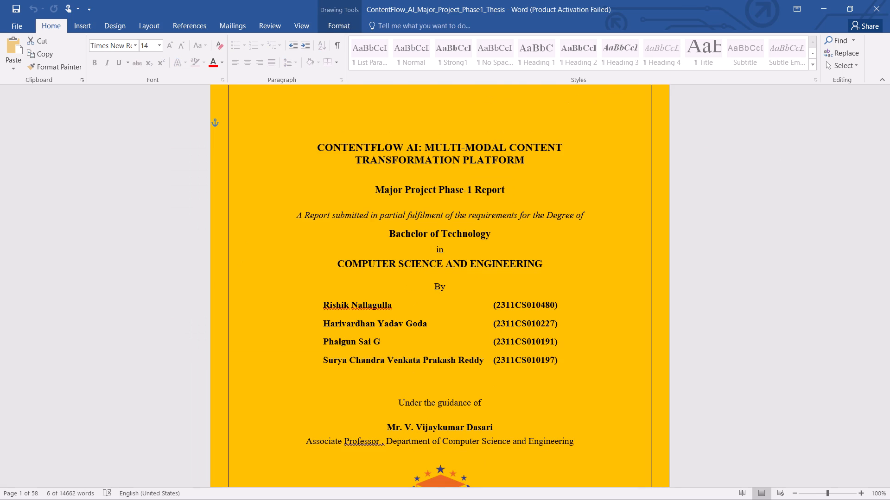
key(alt+Tab)
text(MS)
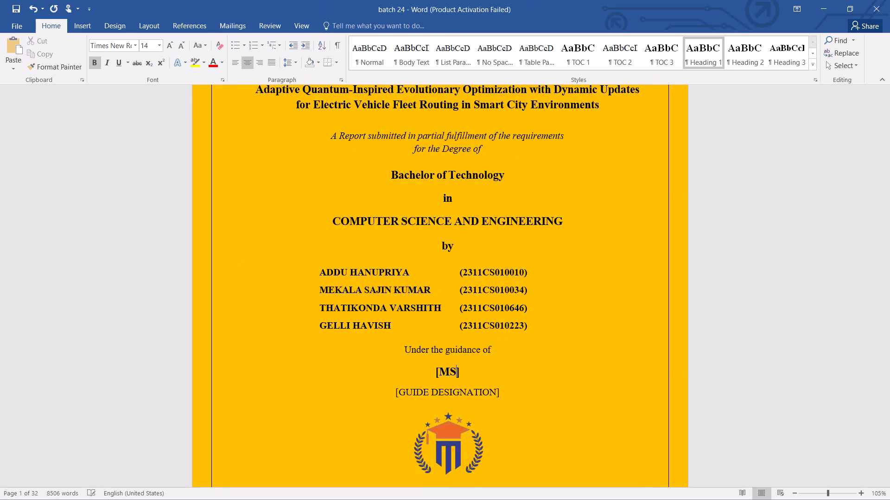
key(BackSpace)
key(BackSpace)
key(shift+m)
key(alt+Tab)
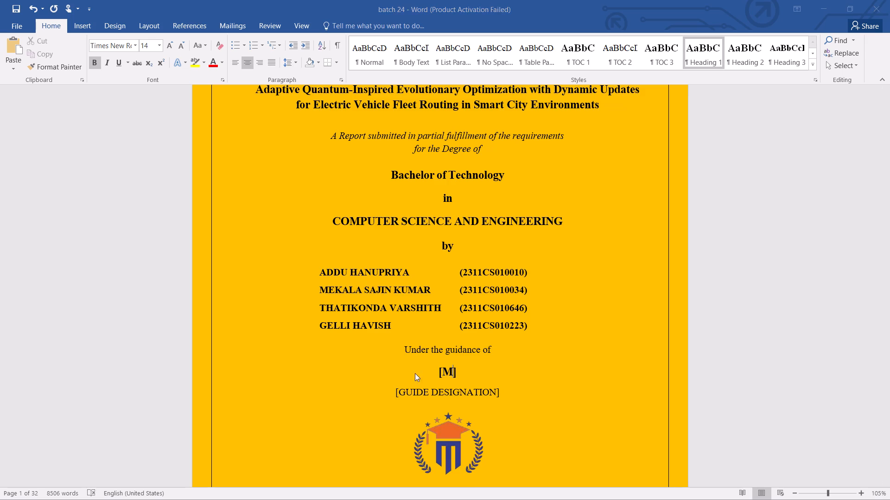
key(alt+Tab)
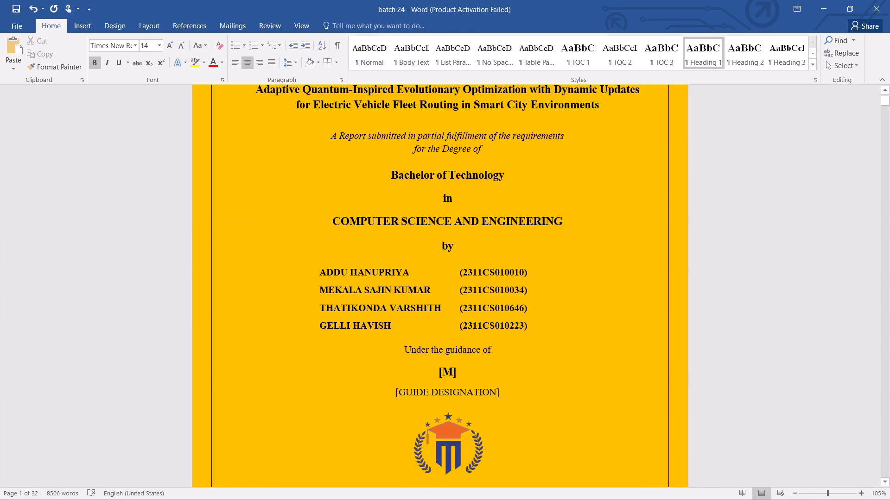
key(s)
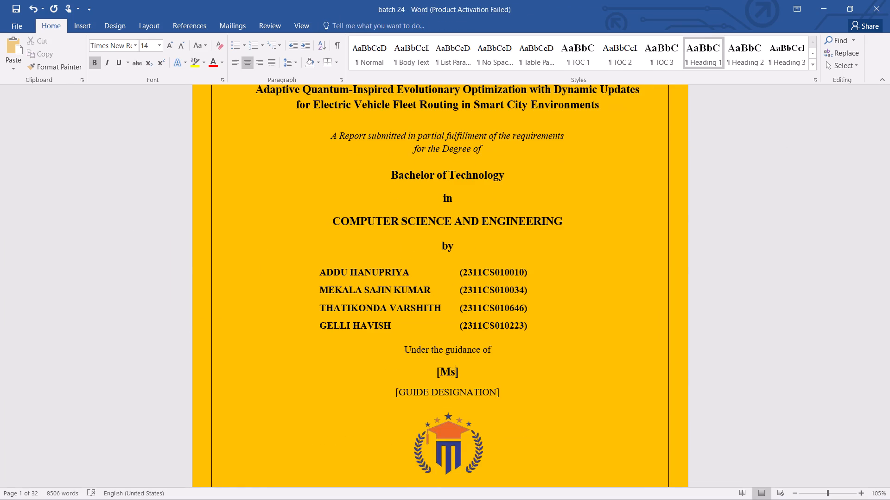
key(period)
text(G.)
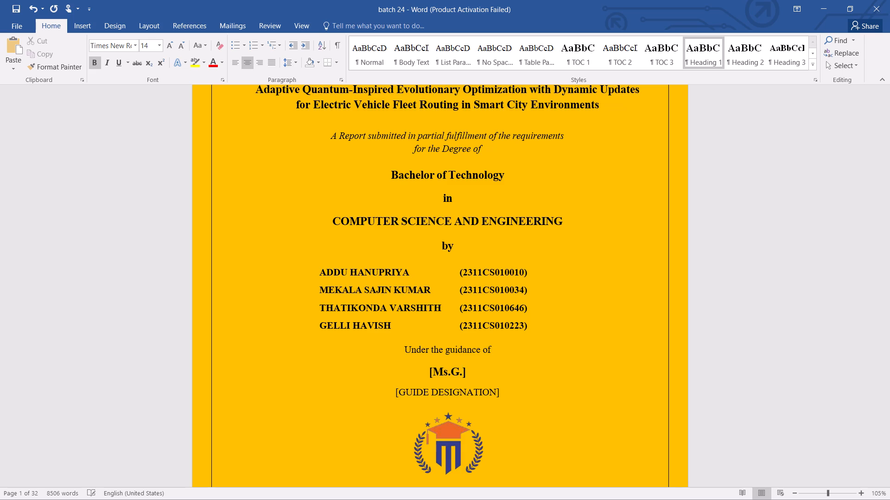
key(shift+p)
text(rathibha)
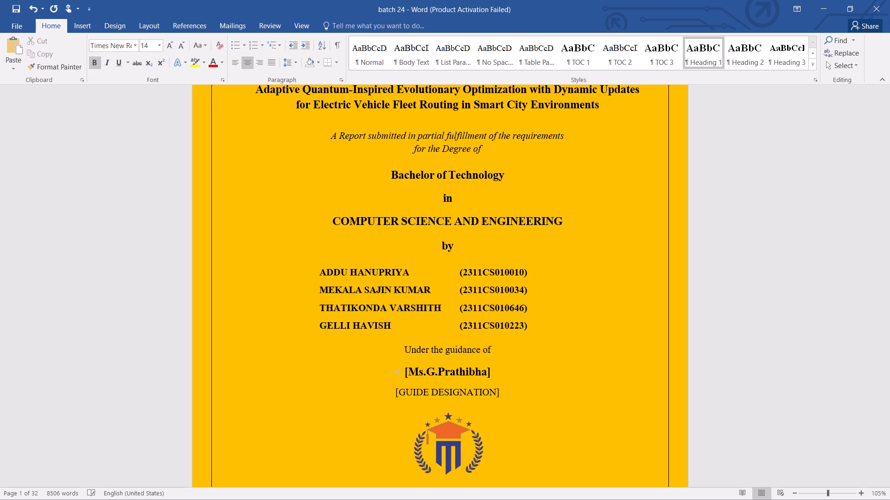
Remove the square brackets around the guide's name on the yellow cover page, matching the ContentFlow thesis cover.
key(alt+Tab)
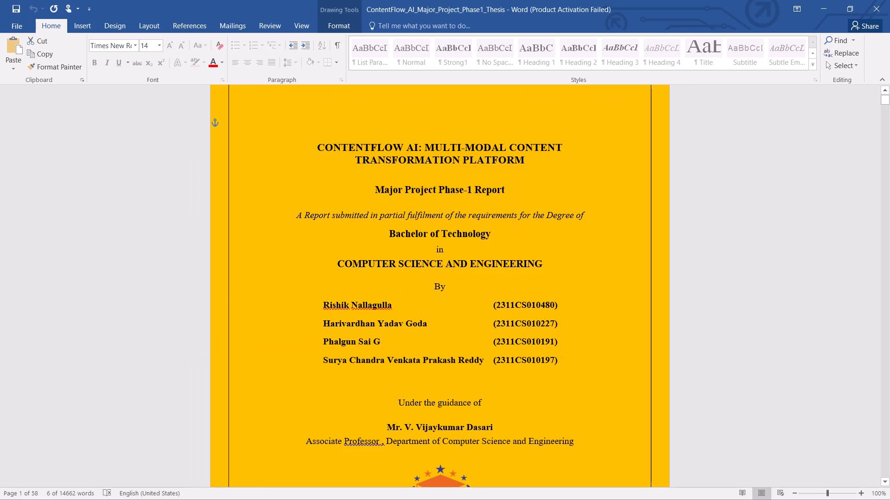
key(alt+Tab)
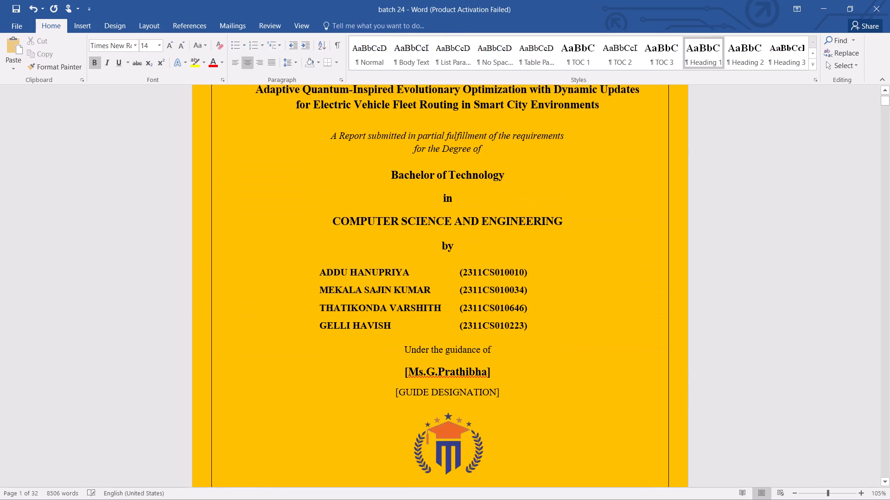
click(488, 371)
key(Right)
key(BackSpace)
key(Left)
key(Left)
key(Left)
key(Left)
key(Left)
key(Left)
key(Left)
key(Left)
key(Left)
key(Left)
key(Left)
key(Left)
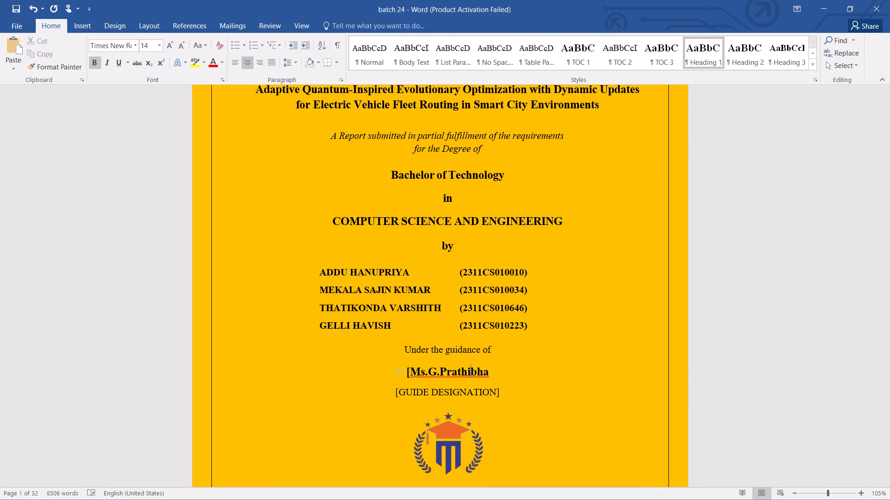
key(Left)
key(Left)
key(BackSpace)
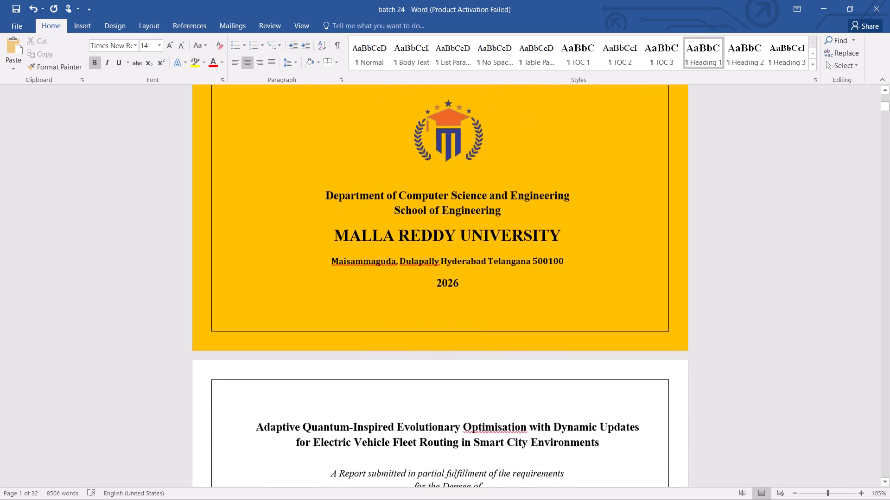
Copy the cleaned student name and roll number rows from the yellow cover page over the bracketed rows on the white title page.
key(alt+Tab)
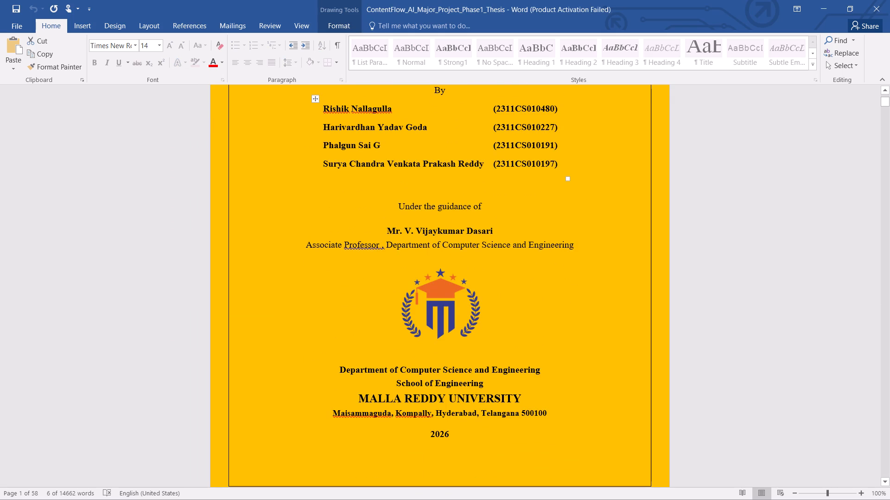
key(alt+Tab)
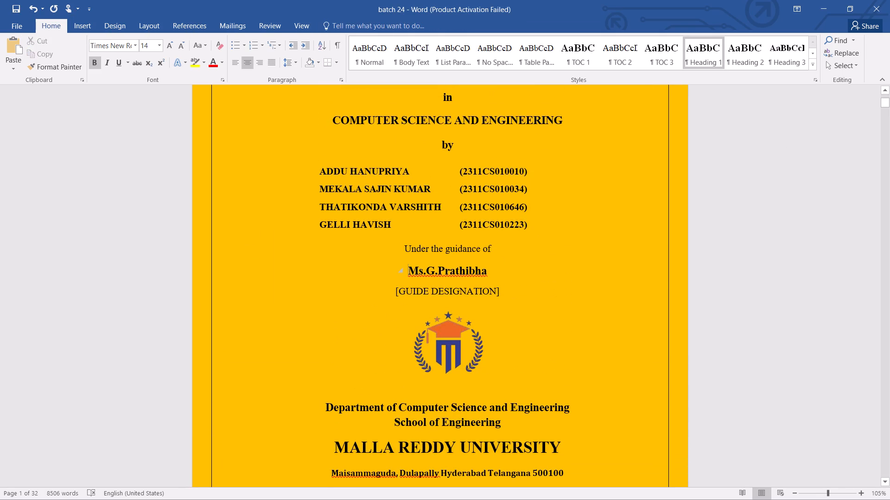
drag(320, 174, 583, 240)
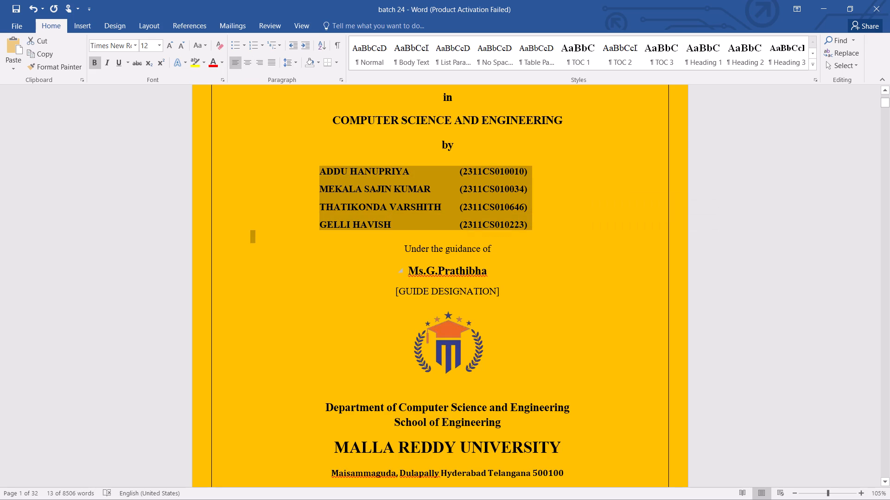
key(ctrl+c)
click(583, 240)
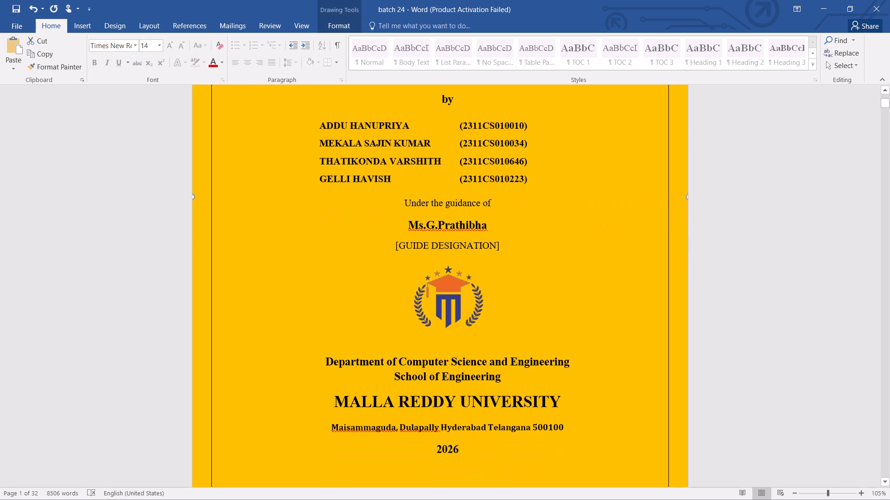
key(alt+Tab)
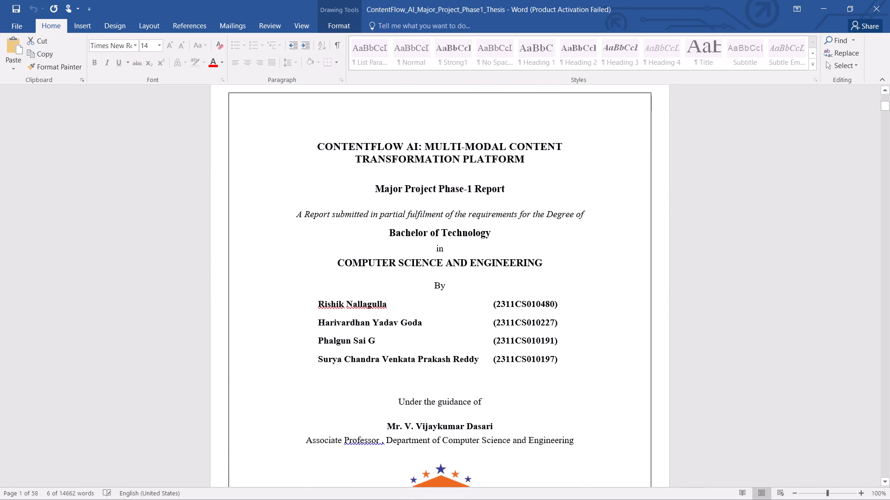
key(alt+Tab)
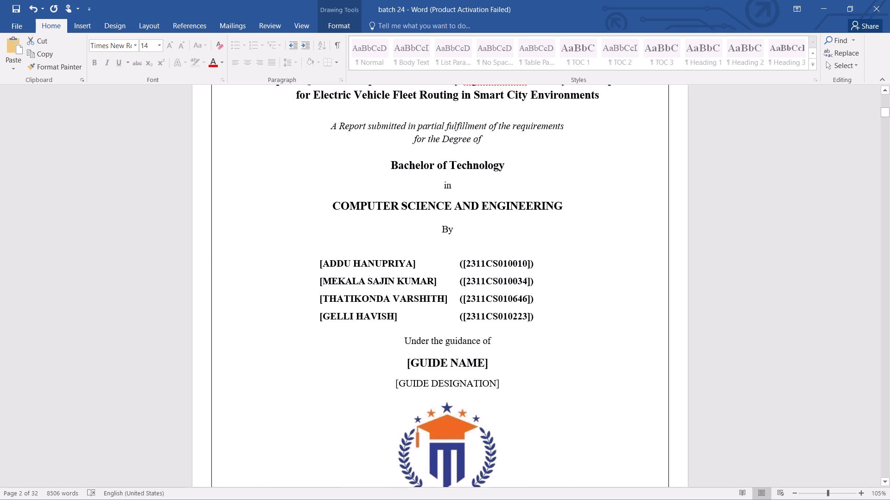
drag(318, 262, 553, 312)
key(ctrl+v)
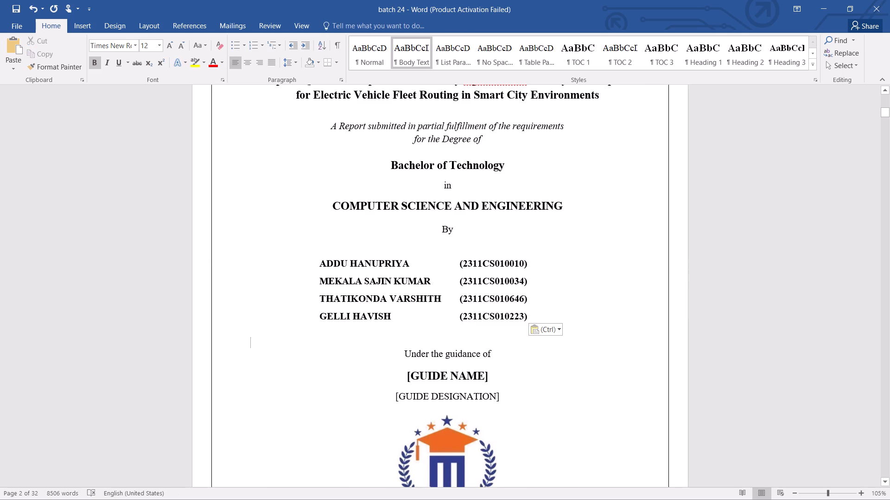
key(Tab)
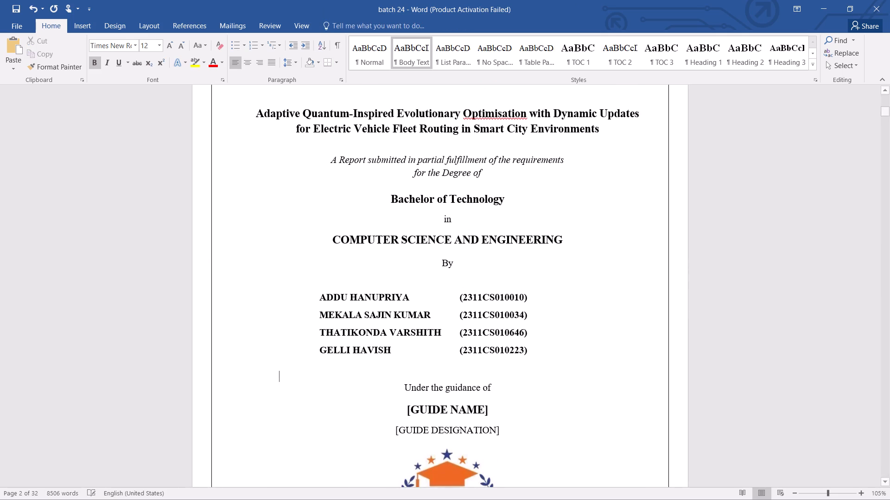
Replace the GUIDE NAME placeholder on the white title page with the guide's name copied from the yellow cover page.
key(alt+Tab)
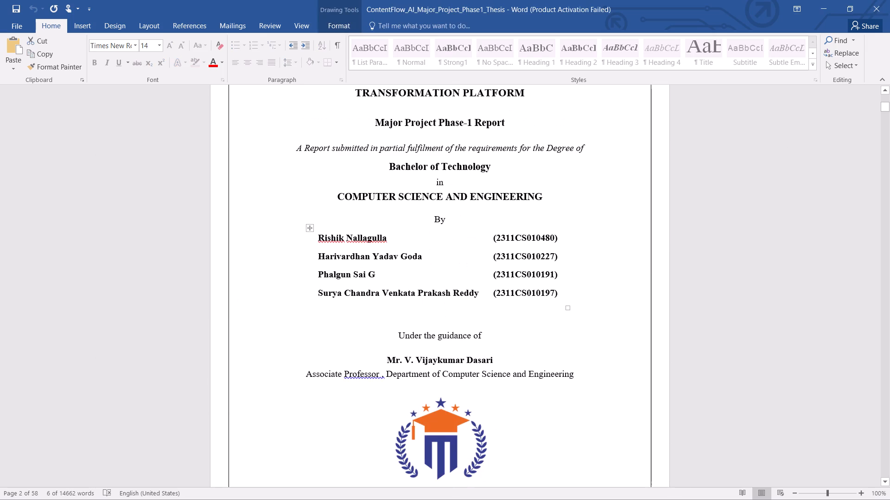
key(alt+Tab)
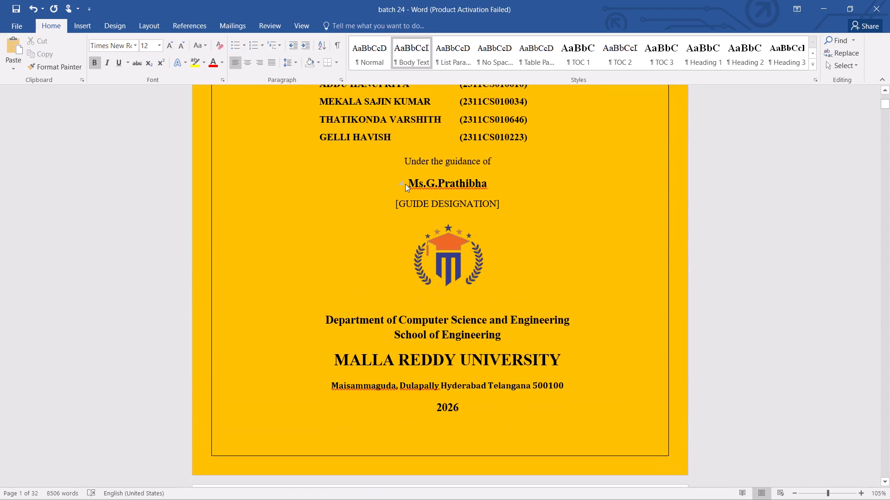
drag(409, 181, 489, 186)
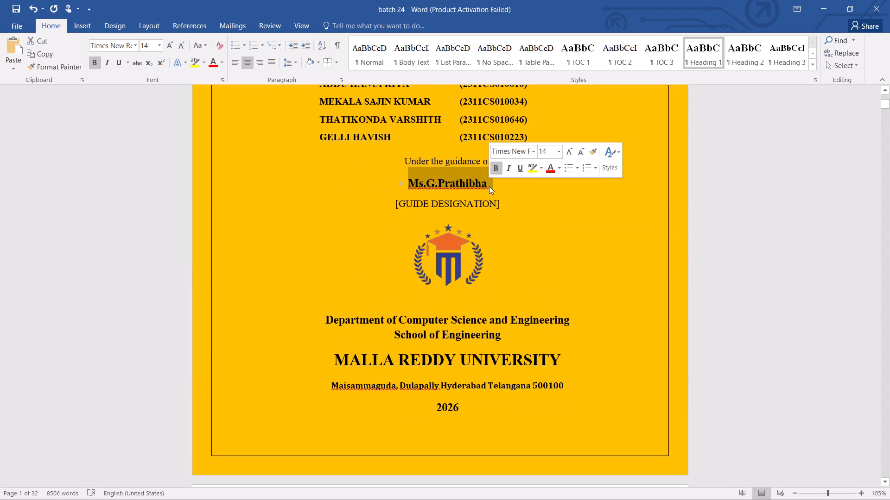
key(ctrl+c)
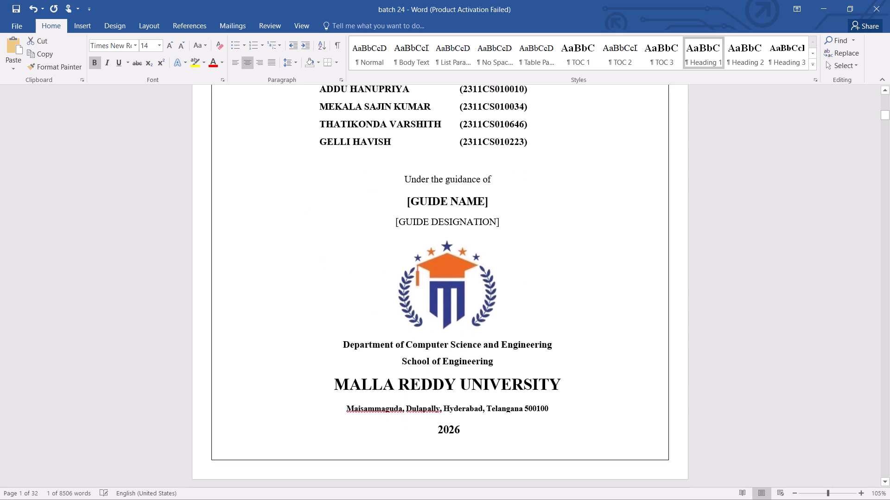
click(405, 123)
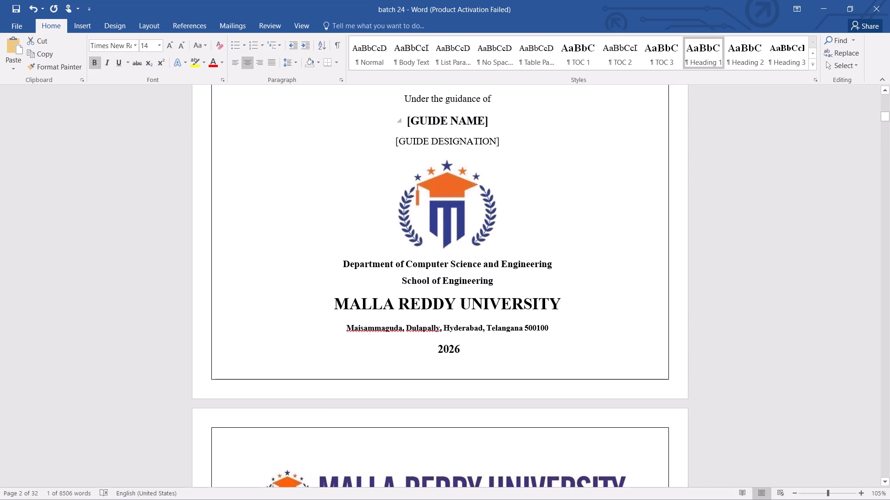
drag(407, 120, 486, 122)
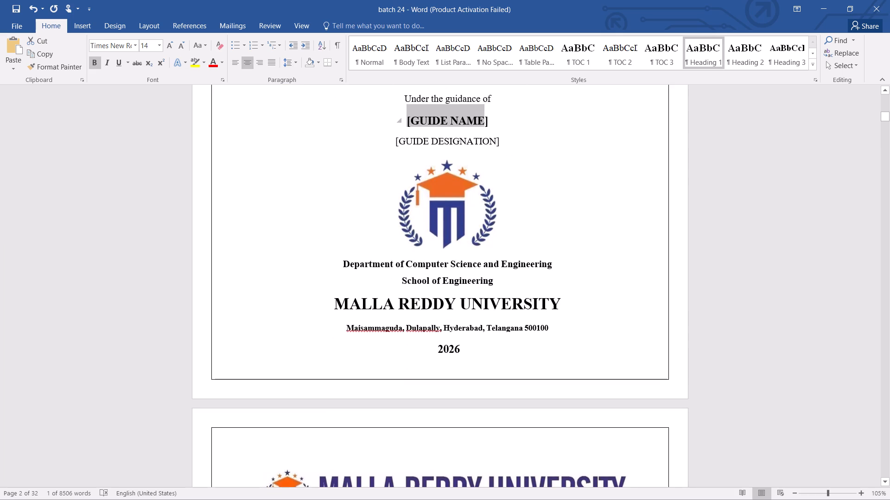
drag(486, 122, 489, 122)
key(ctrl+v)
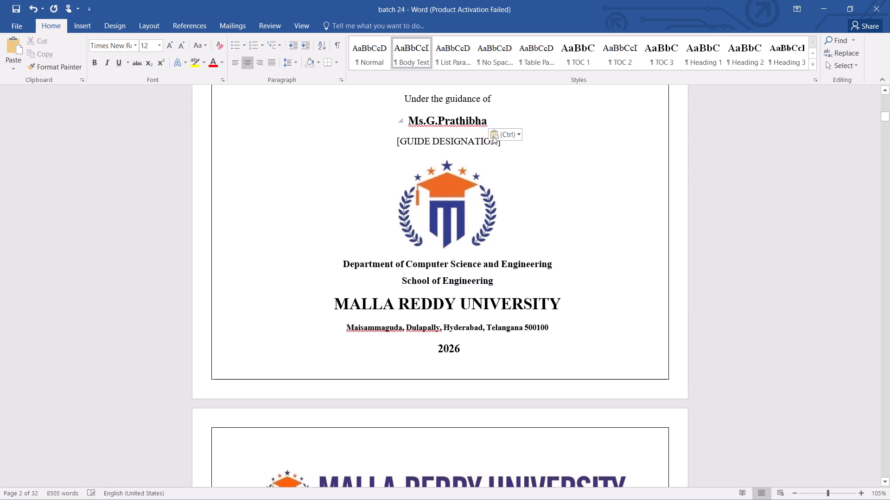
click(513, 194)
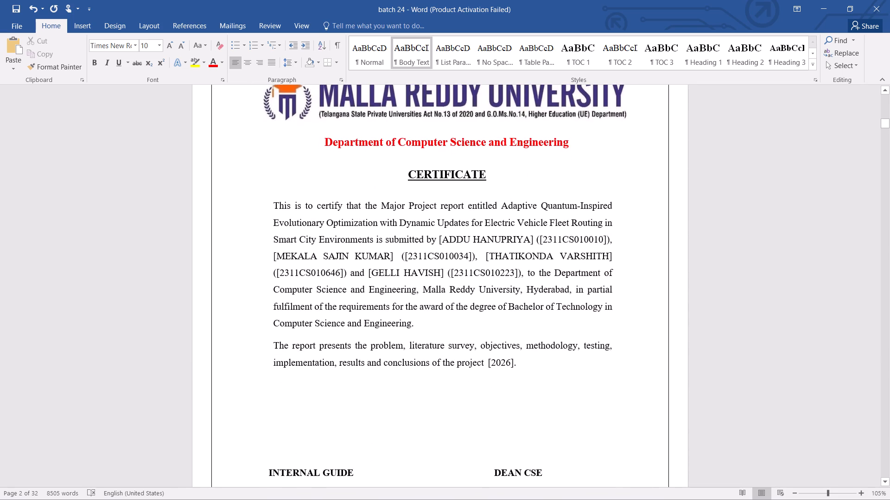
Check the font and line spacing of the certificate paragraph in the ContentFlow thesis, and return to the batch 24 report.
key(alt+Tab)
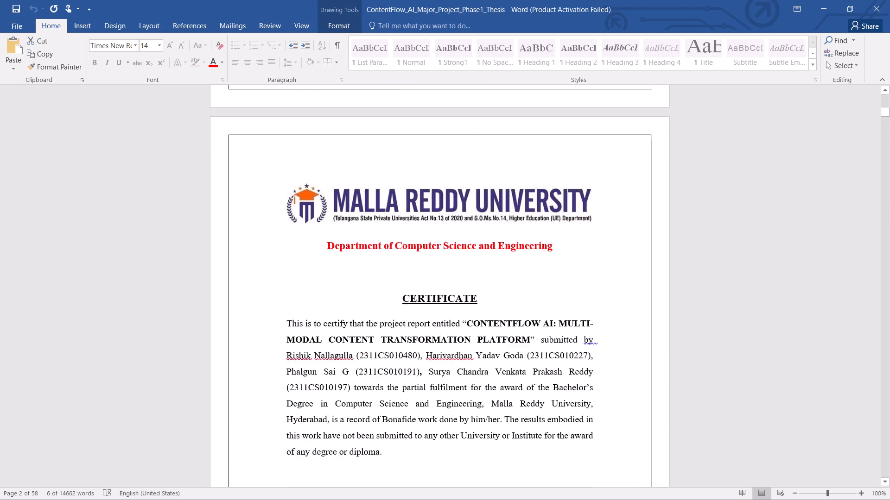
drag(286, 223, 383, 355)
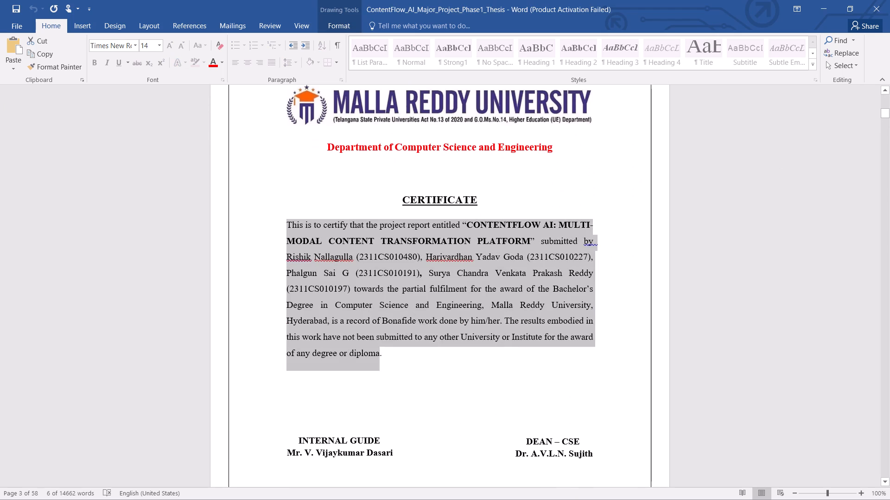
drag(383, 355, 383, 356)
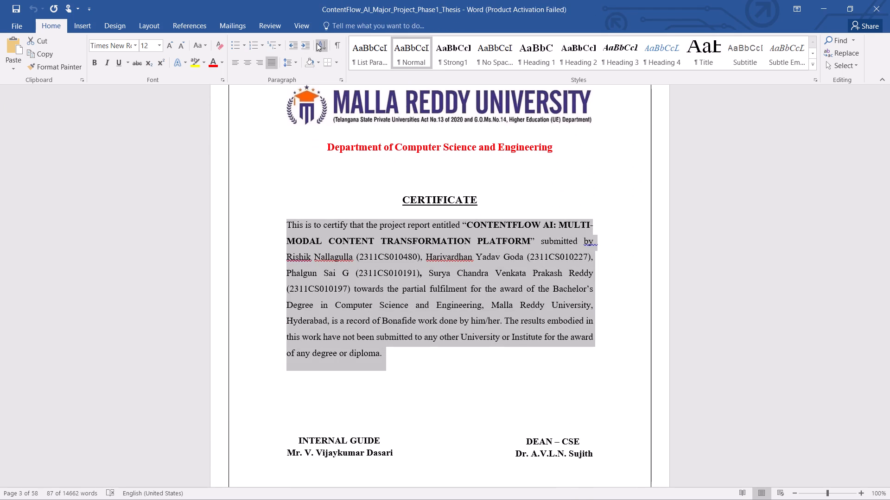
click(295, 63)
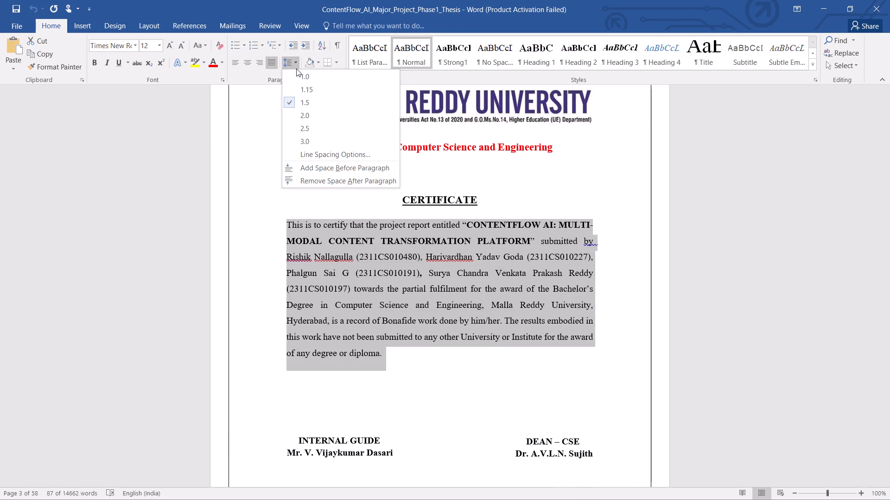
click(262, 194)
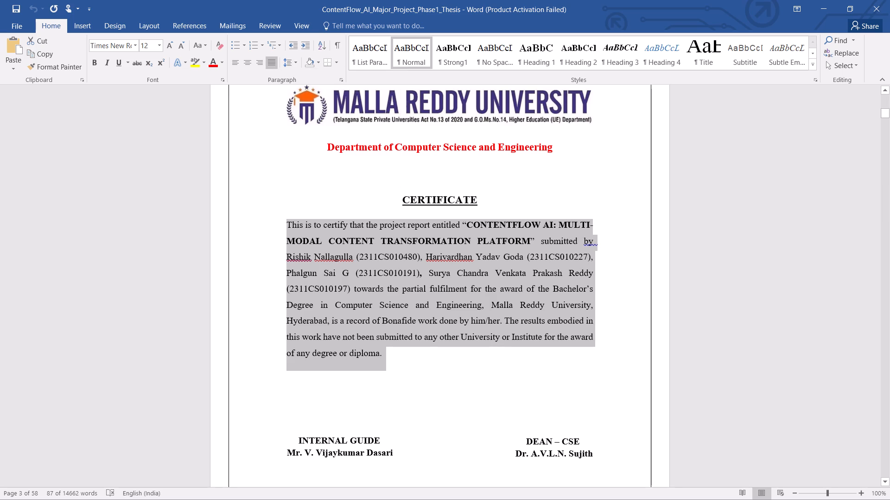
key(alt+Tab)
key(alt+Tab)
key(alt+Tab)
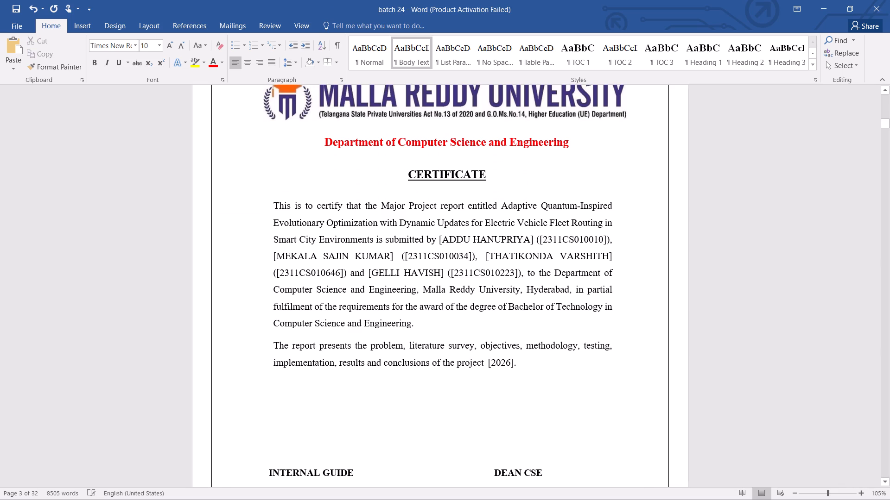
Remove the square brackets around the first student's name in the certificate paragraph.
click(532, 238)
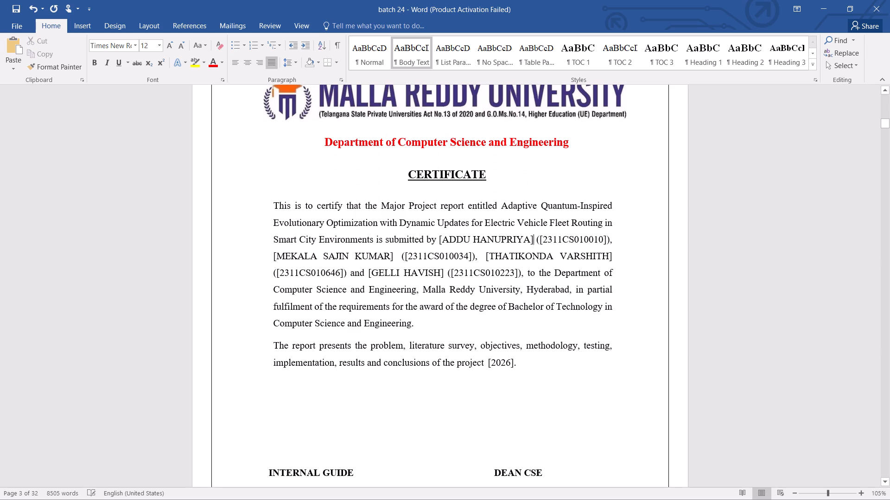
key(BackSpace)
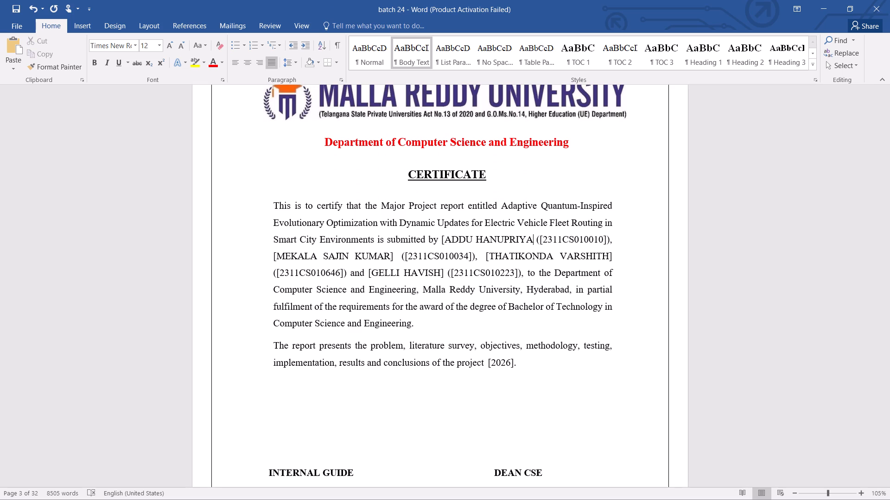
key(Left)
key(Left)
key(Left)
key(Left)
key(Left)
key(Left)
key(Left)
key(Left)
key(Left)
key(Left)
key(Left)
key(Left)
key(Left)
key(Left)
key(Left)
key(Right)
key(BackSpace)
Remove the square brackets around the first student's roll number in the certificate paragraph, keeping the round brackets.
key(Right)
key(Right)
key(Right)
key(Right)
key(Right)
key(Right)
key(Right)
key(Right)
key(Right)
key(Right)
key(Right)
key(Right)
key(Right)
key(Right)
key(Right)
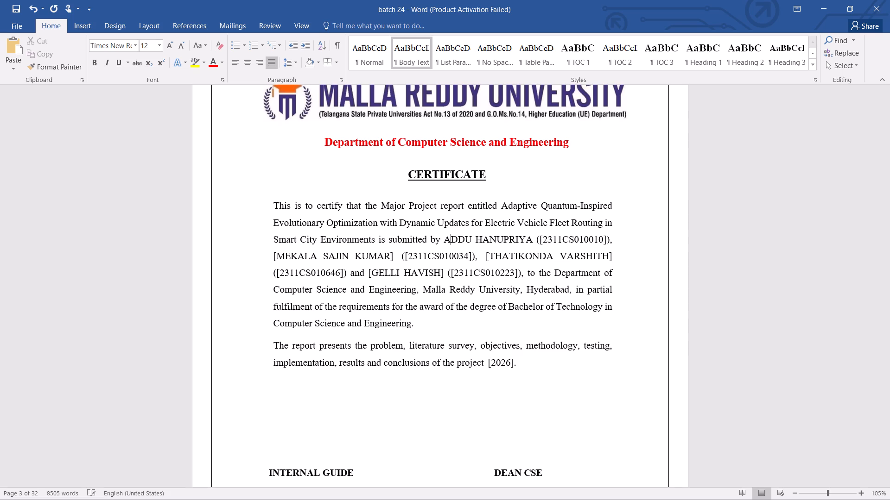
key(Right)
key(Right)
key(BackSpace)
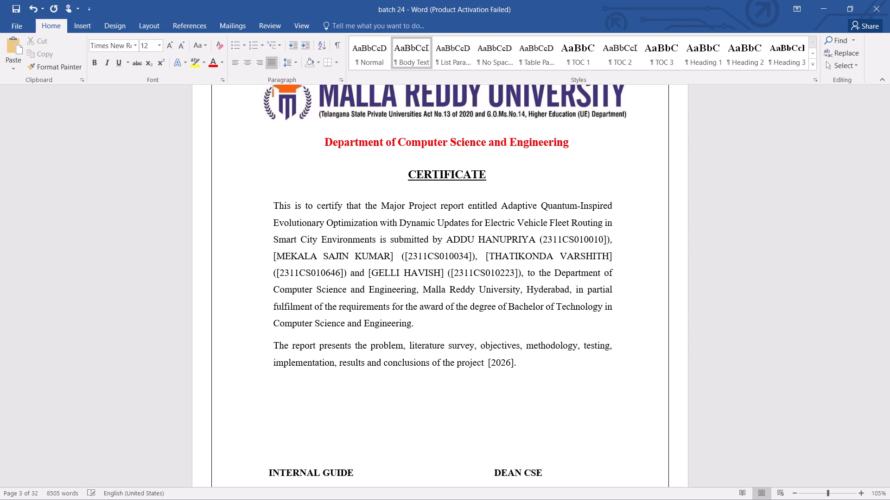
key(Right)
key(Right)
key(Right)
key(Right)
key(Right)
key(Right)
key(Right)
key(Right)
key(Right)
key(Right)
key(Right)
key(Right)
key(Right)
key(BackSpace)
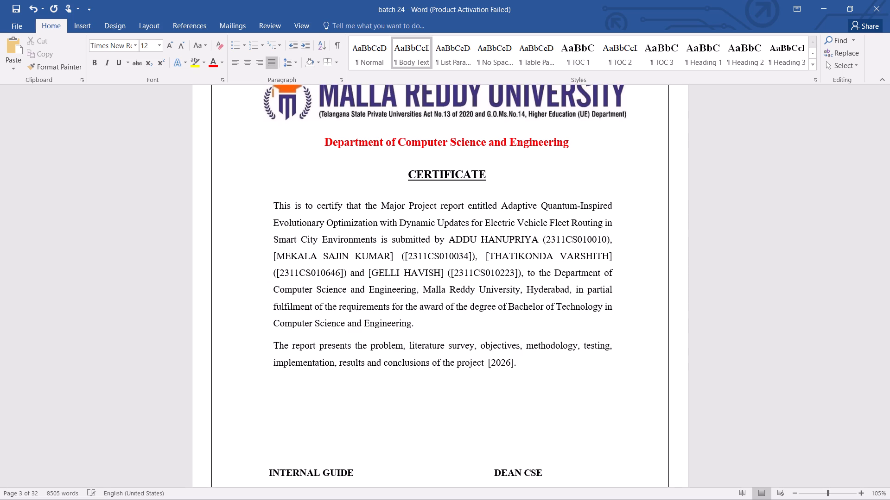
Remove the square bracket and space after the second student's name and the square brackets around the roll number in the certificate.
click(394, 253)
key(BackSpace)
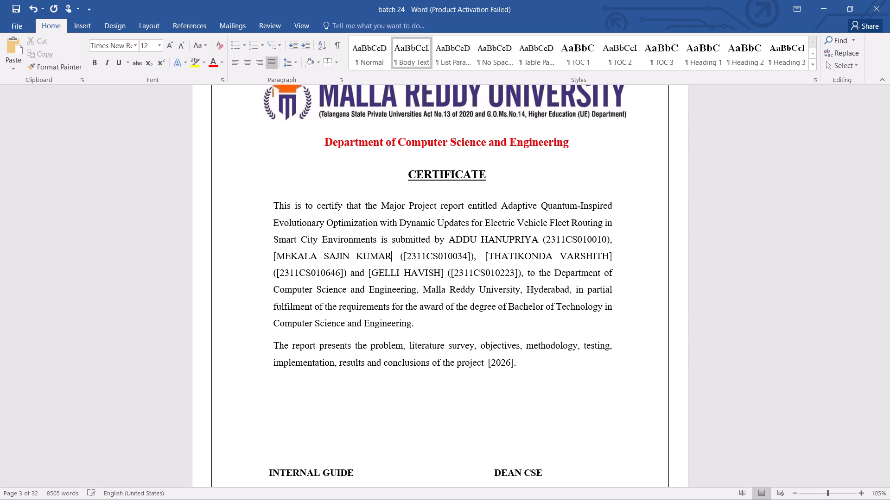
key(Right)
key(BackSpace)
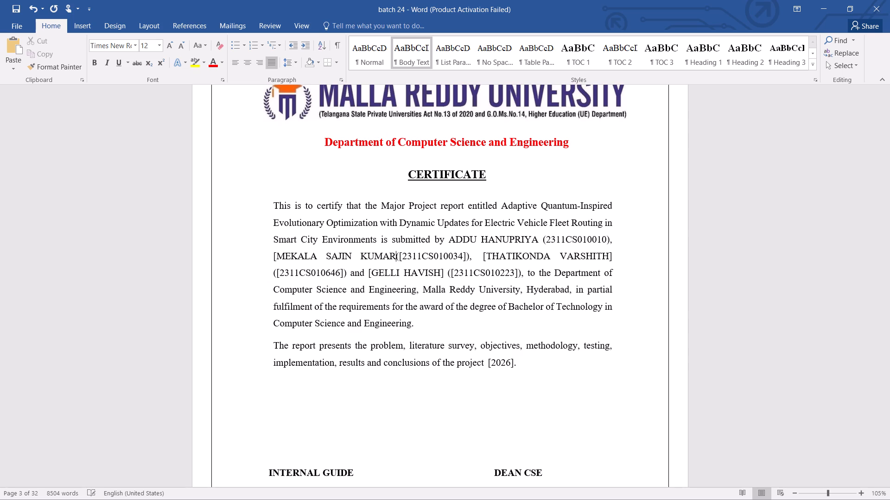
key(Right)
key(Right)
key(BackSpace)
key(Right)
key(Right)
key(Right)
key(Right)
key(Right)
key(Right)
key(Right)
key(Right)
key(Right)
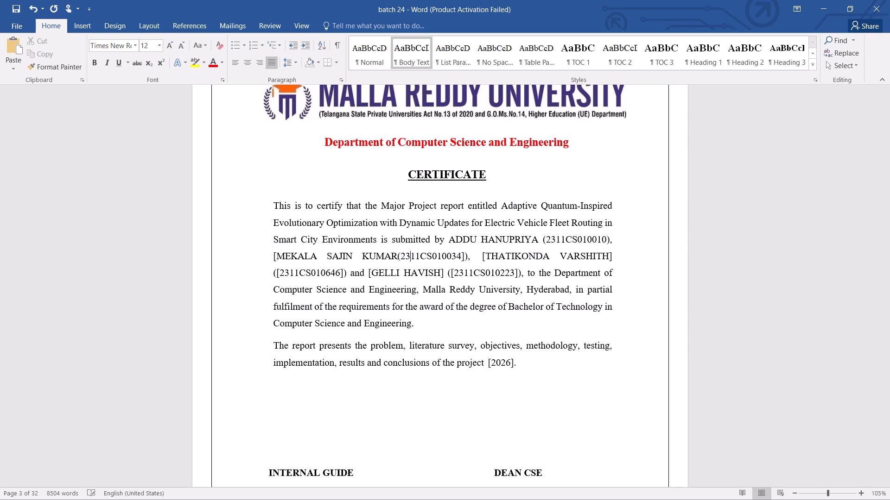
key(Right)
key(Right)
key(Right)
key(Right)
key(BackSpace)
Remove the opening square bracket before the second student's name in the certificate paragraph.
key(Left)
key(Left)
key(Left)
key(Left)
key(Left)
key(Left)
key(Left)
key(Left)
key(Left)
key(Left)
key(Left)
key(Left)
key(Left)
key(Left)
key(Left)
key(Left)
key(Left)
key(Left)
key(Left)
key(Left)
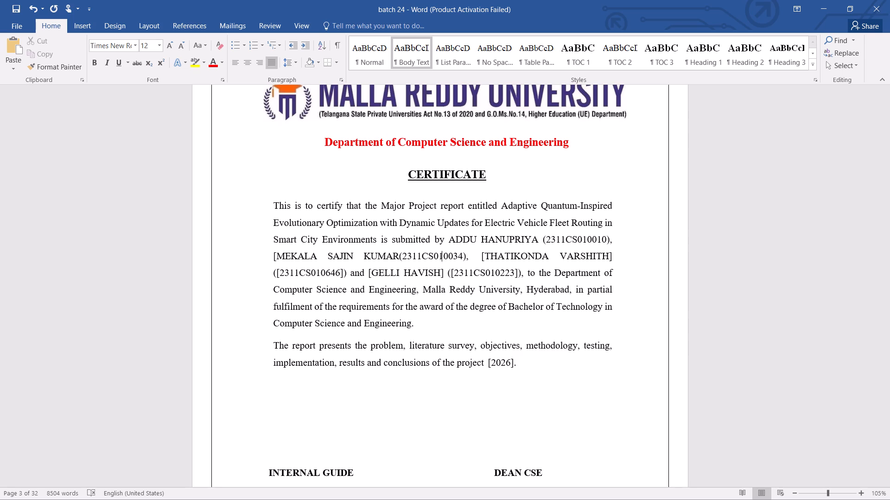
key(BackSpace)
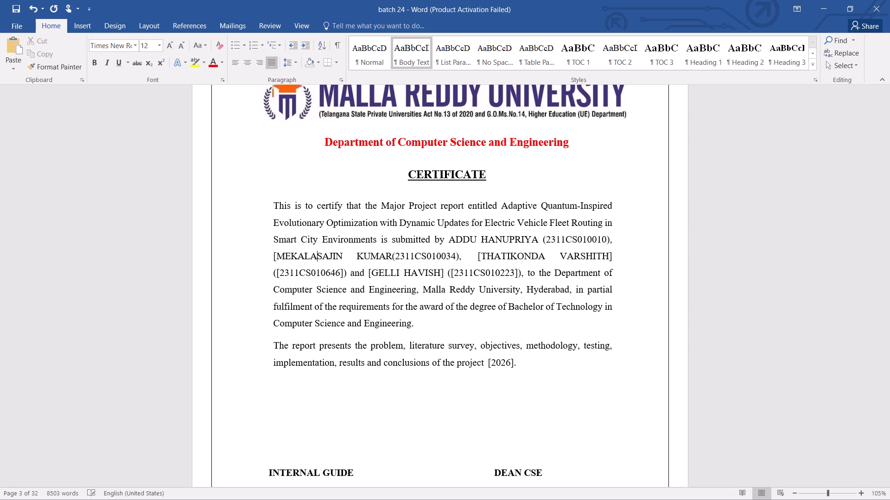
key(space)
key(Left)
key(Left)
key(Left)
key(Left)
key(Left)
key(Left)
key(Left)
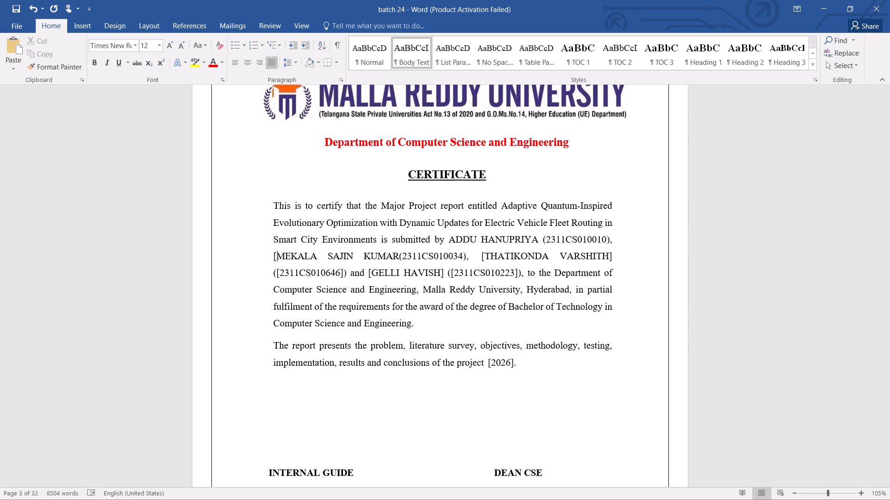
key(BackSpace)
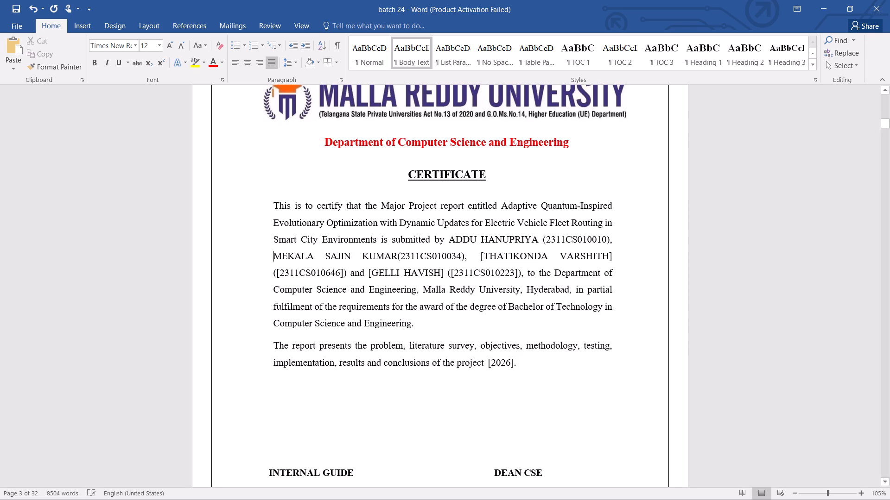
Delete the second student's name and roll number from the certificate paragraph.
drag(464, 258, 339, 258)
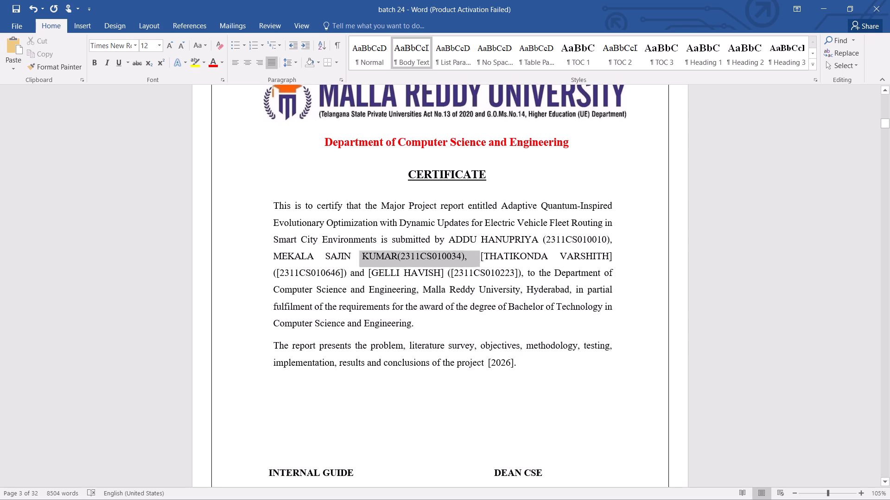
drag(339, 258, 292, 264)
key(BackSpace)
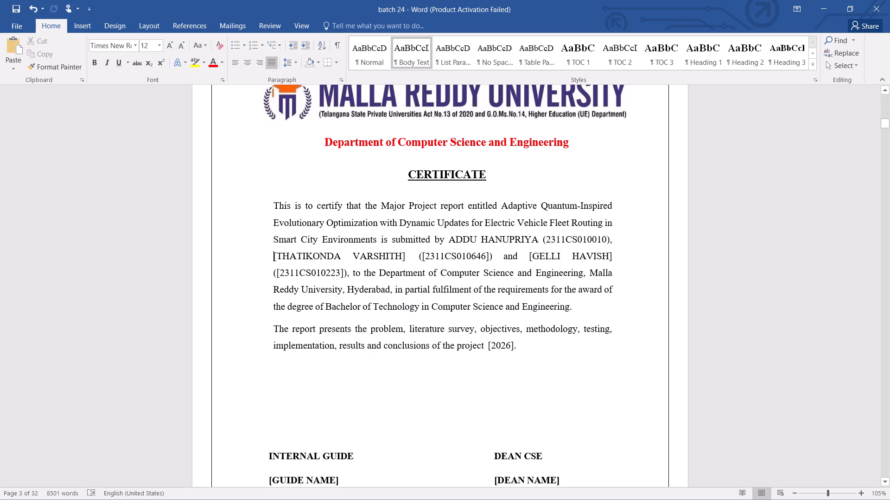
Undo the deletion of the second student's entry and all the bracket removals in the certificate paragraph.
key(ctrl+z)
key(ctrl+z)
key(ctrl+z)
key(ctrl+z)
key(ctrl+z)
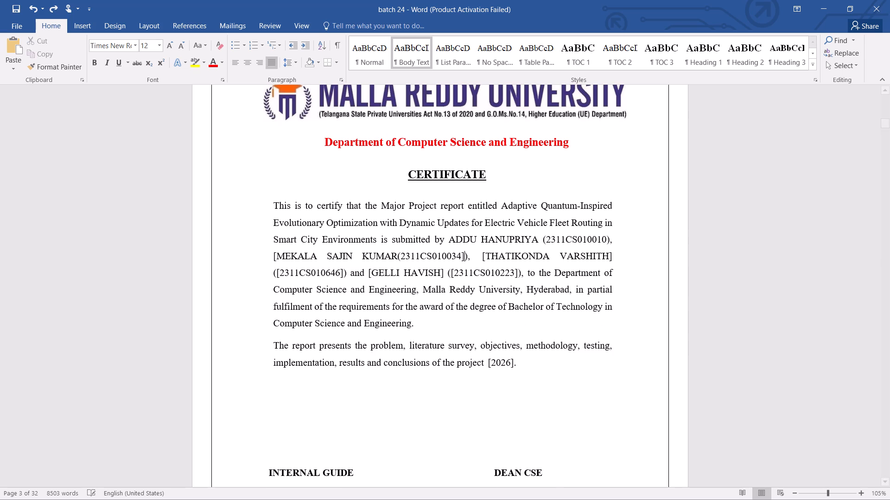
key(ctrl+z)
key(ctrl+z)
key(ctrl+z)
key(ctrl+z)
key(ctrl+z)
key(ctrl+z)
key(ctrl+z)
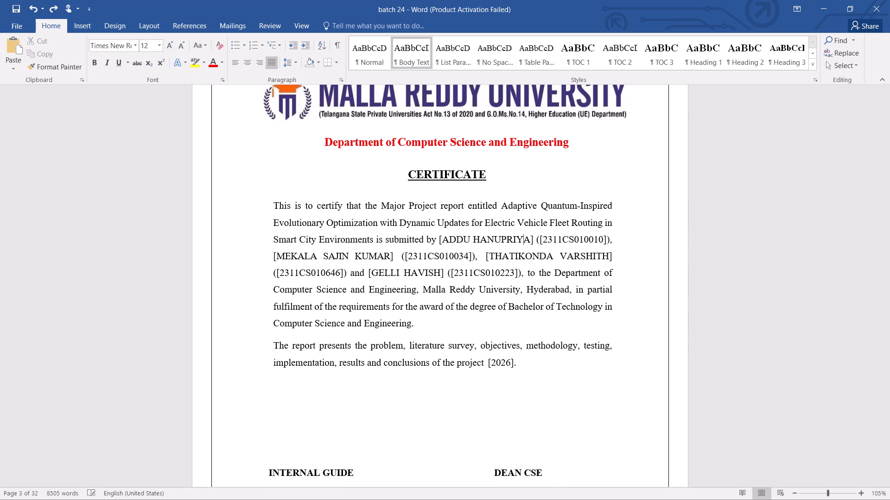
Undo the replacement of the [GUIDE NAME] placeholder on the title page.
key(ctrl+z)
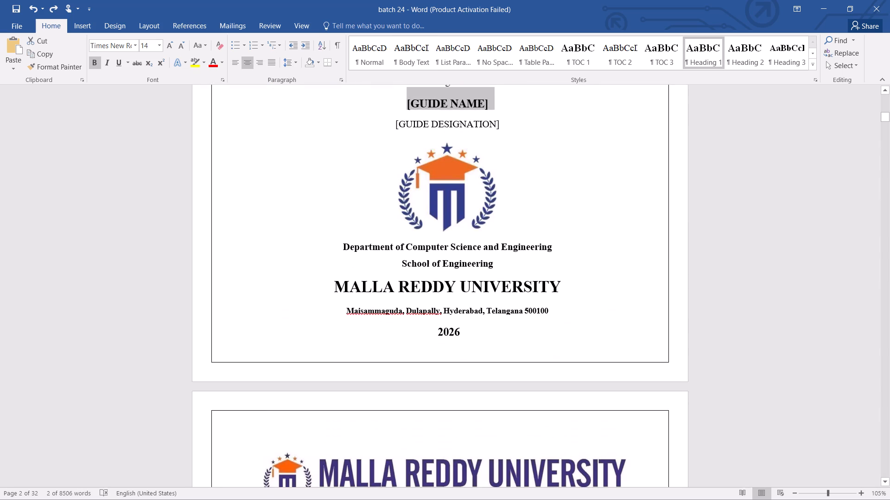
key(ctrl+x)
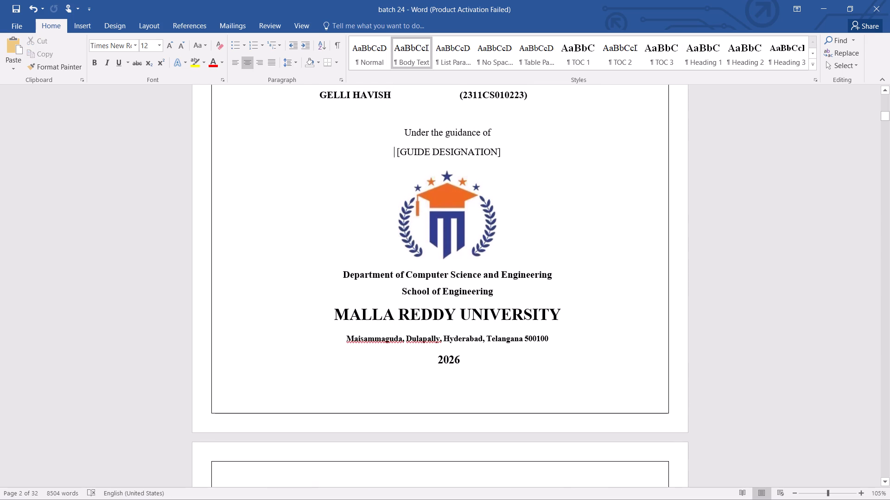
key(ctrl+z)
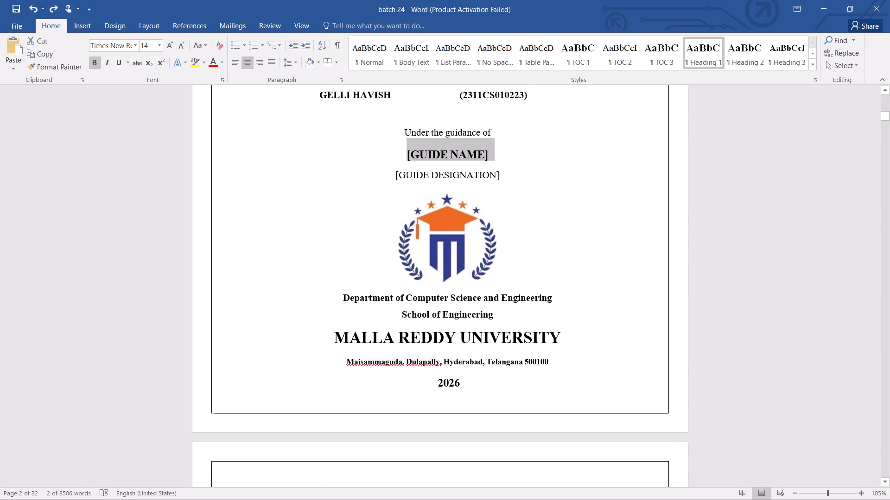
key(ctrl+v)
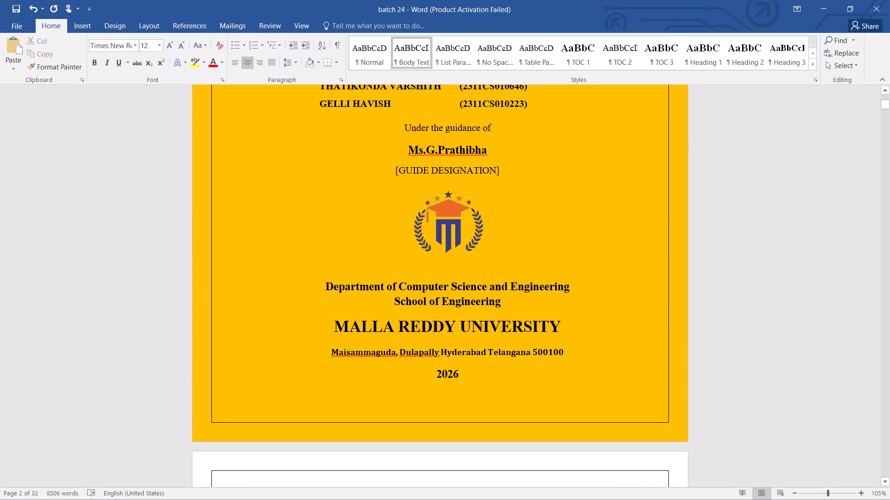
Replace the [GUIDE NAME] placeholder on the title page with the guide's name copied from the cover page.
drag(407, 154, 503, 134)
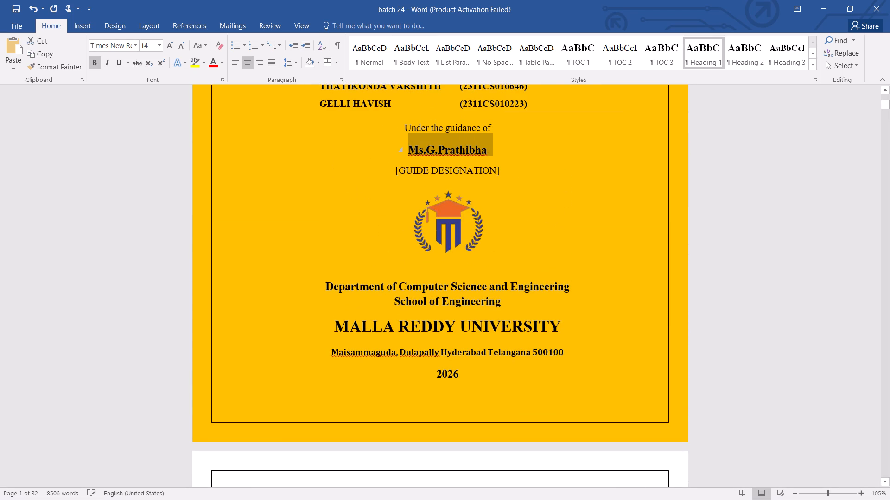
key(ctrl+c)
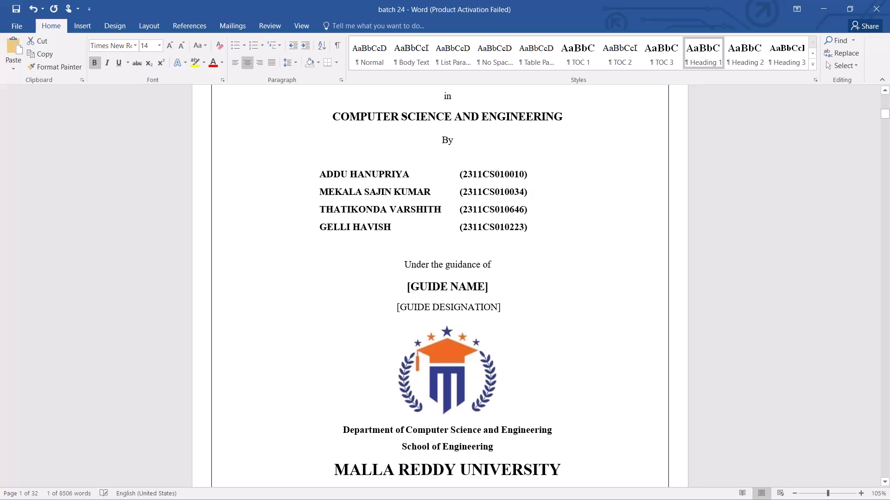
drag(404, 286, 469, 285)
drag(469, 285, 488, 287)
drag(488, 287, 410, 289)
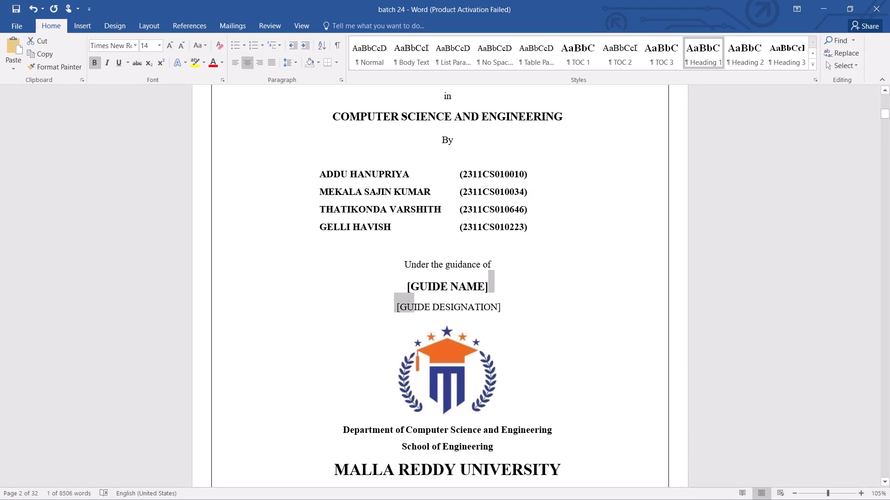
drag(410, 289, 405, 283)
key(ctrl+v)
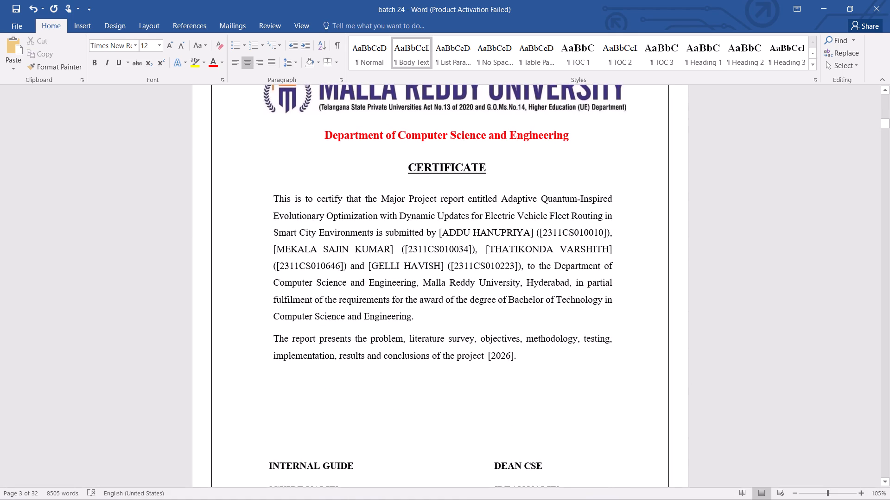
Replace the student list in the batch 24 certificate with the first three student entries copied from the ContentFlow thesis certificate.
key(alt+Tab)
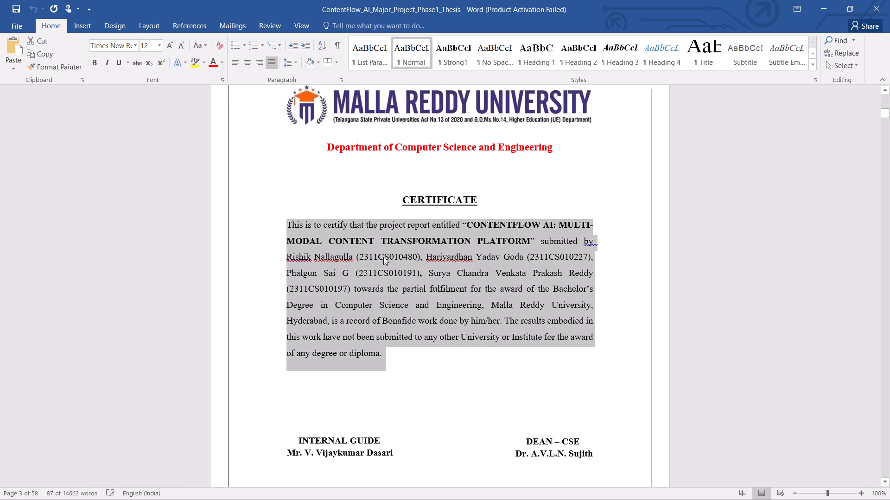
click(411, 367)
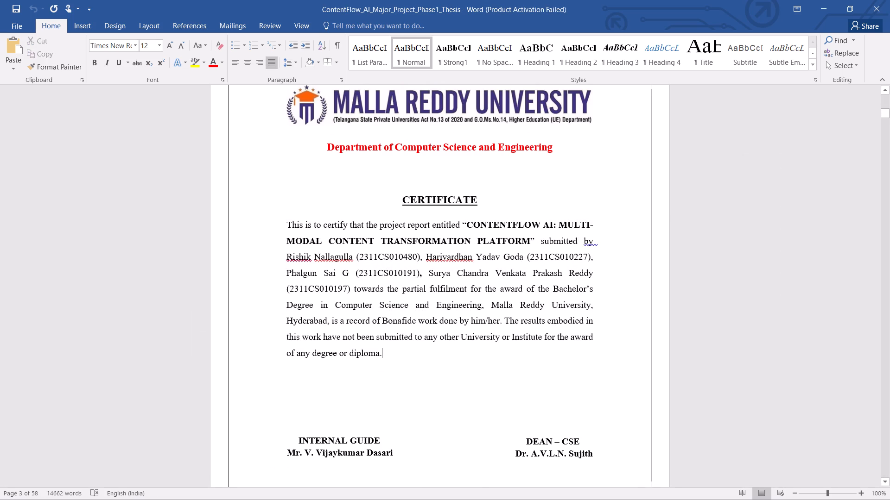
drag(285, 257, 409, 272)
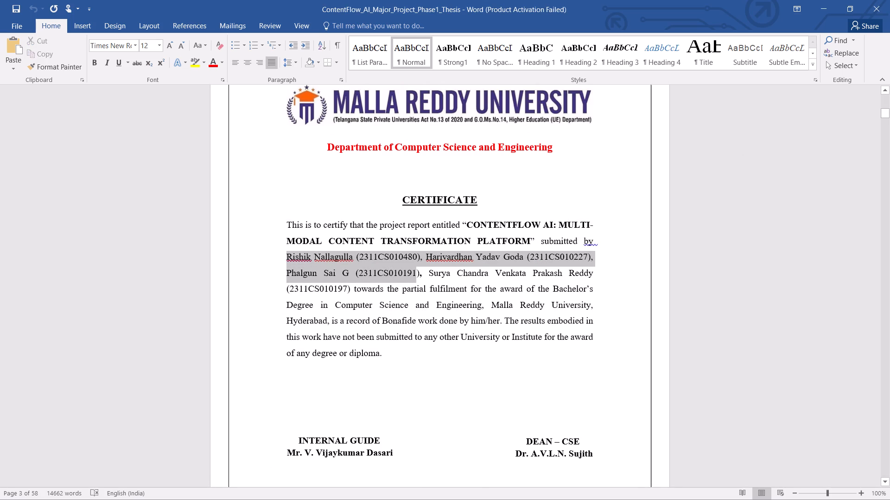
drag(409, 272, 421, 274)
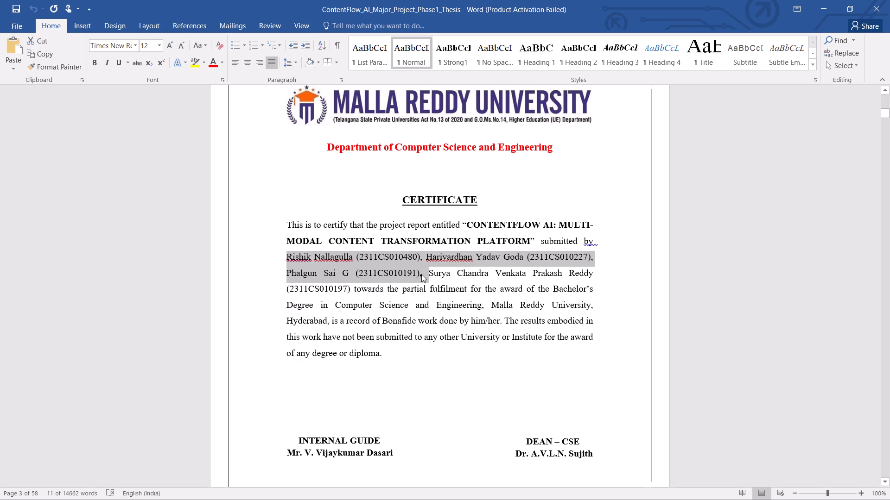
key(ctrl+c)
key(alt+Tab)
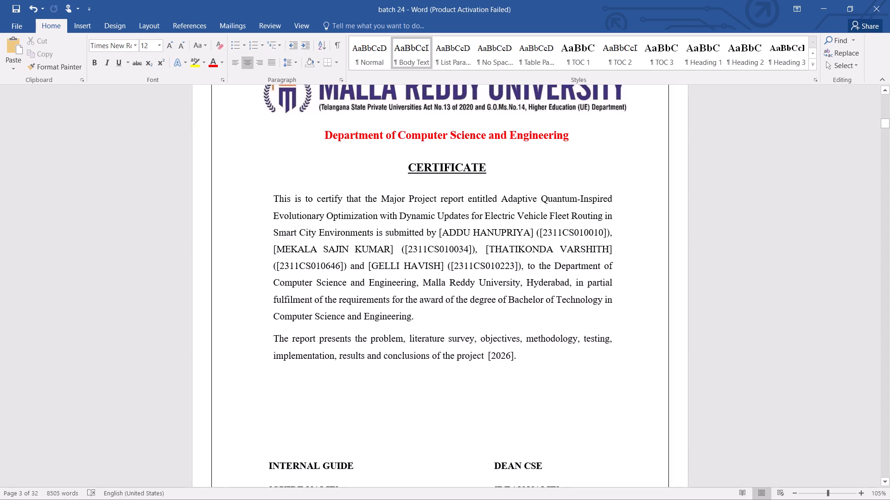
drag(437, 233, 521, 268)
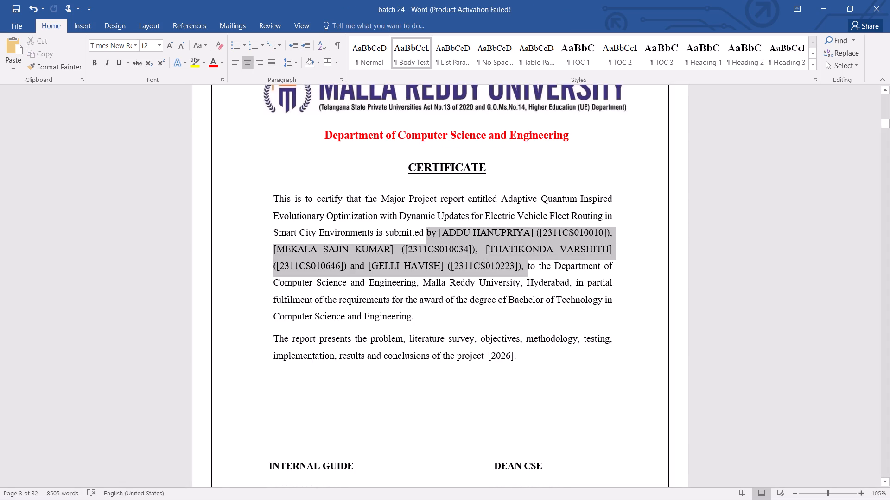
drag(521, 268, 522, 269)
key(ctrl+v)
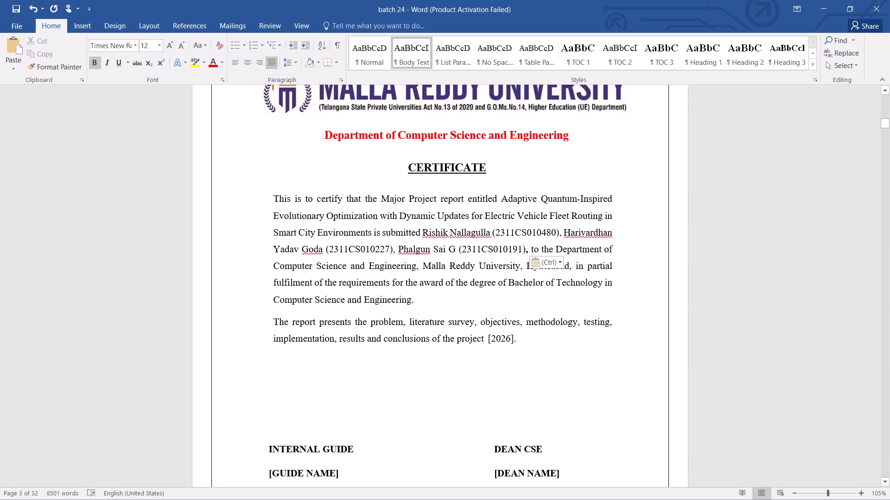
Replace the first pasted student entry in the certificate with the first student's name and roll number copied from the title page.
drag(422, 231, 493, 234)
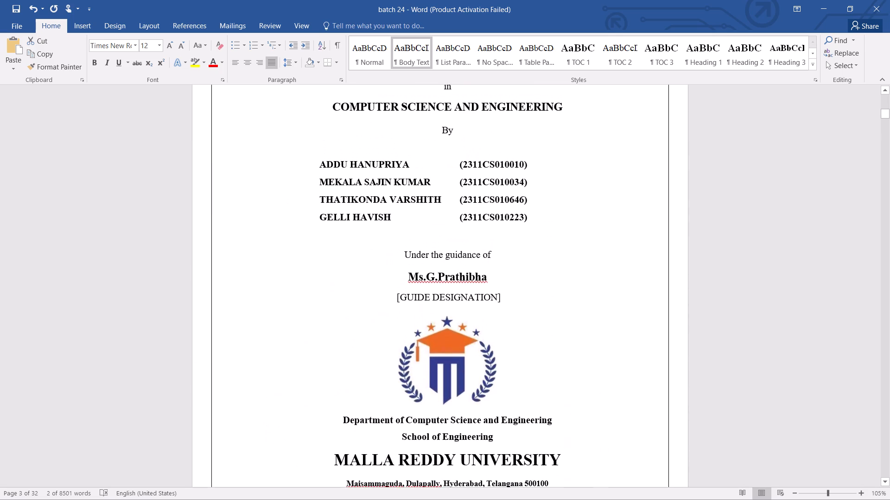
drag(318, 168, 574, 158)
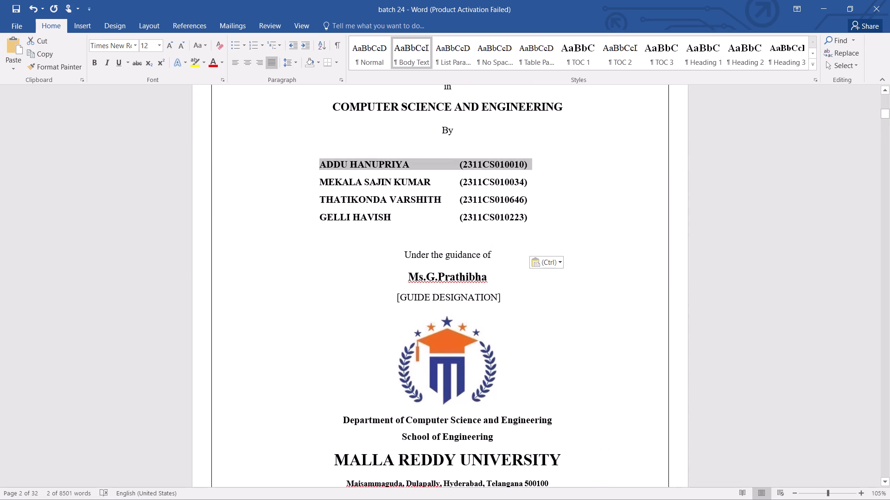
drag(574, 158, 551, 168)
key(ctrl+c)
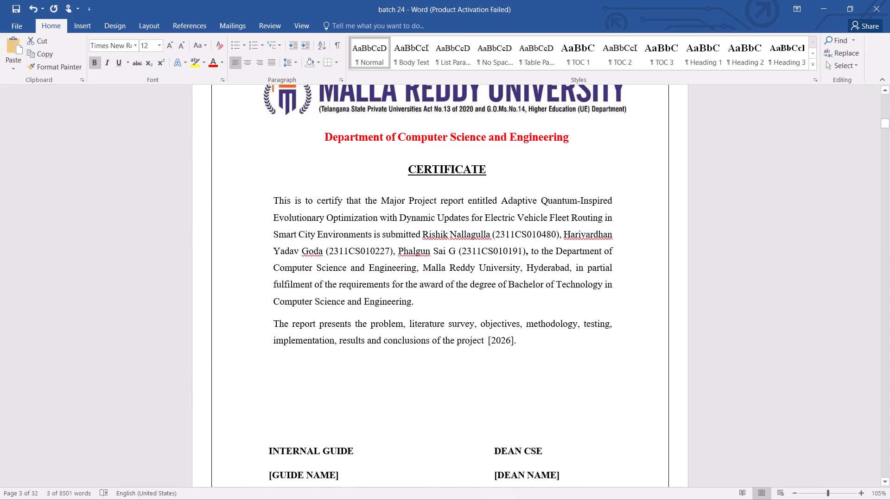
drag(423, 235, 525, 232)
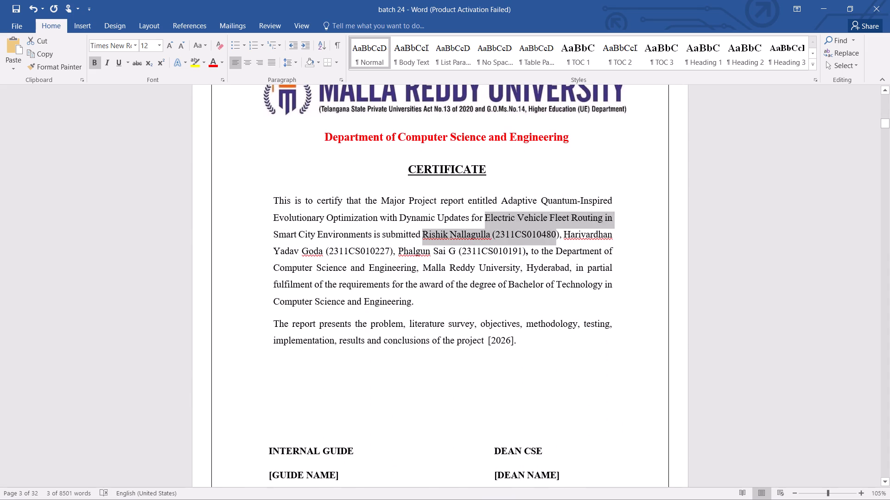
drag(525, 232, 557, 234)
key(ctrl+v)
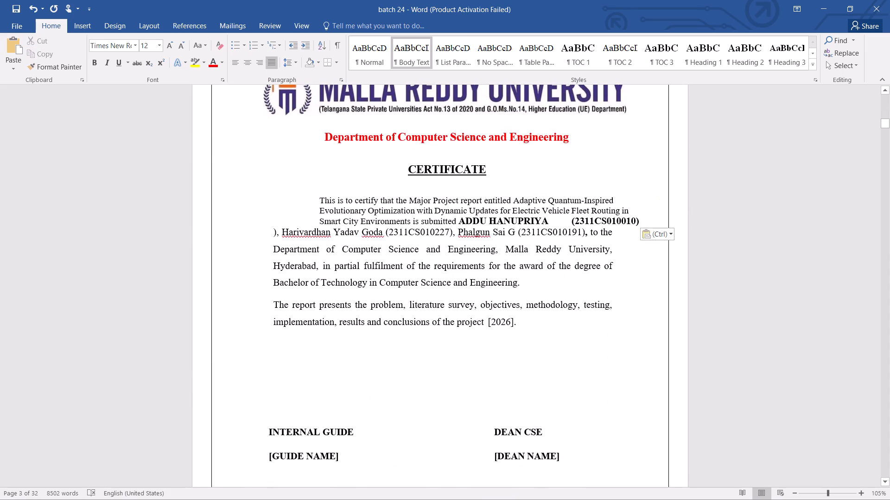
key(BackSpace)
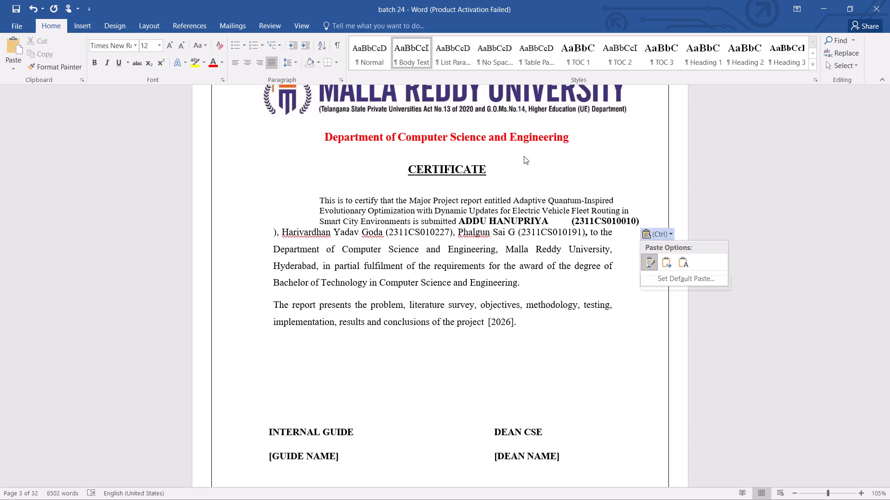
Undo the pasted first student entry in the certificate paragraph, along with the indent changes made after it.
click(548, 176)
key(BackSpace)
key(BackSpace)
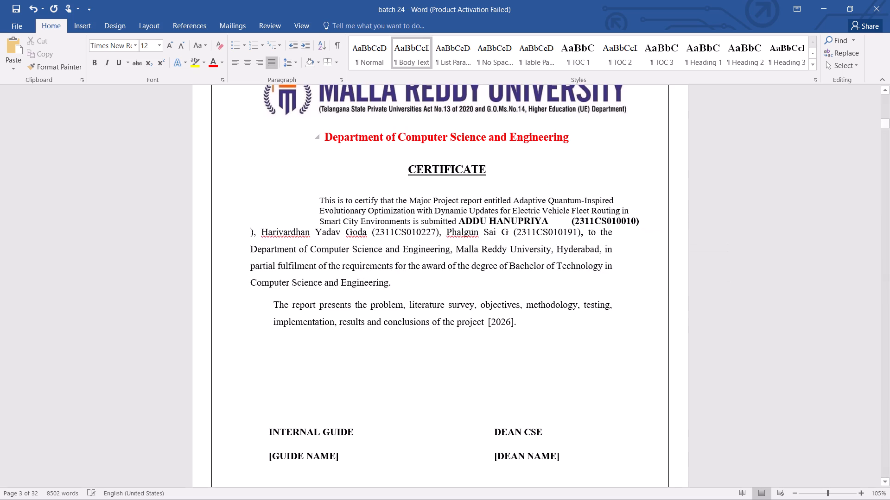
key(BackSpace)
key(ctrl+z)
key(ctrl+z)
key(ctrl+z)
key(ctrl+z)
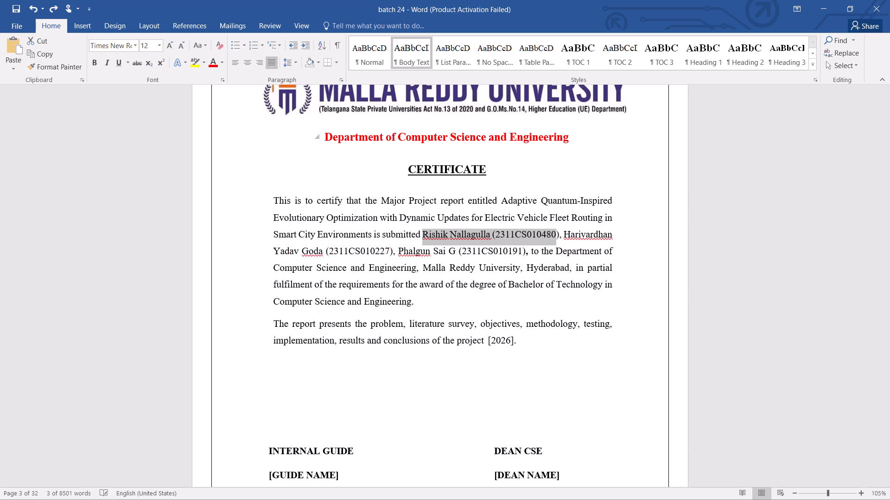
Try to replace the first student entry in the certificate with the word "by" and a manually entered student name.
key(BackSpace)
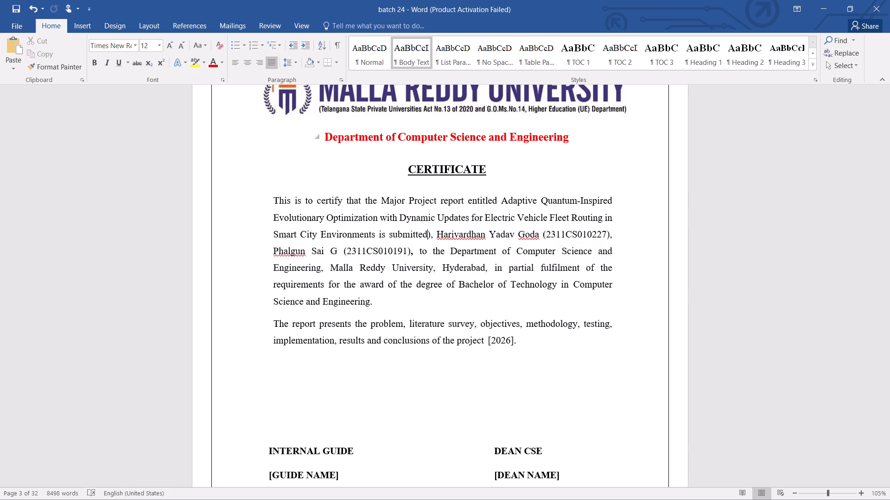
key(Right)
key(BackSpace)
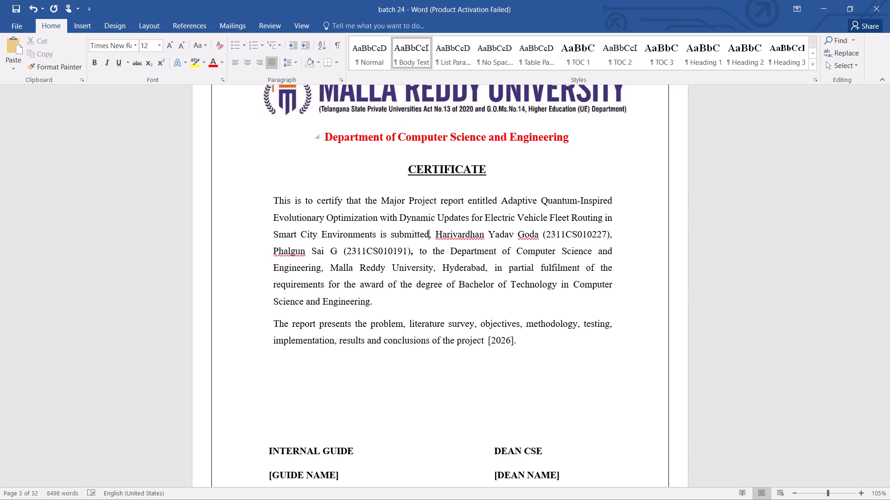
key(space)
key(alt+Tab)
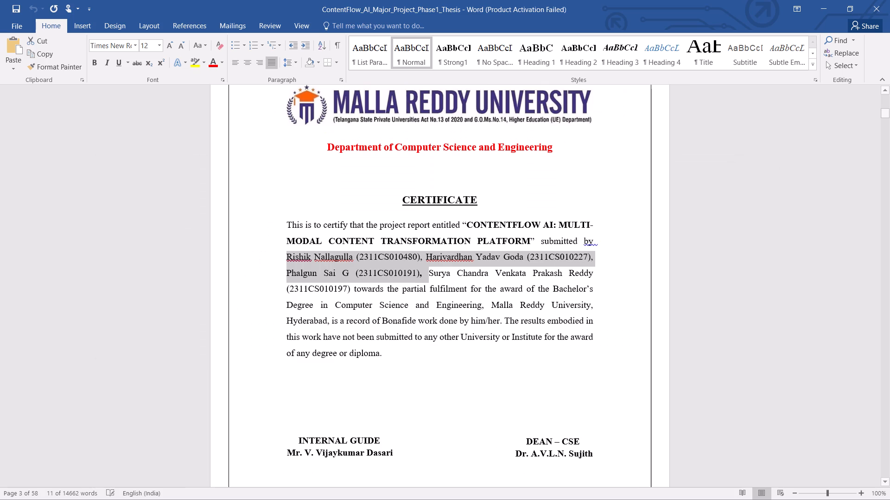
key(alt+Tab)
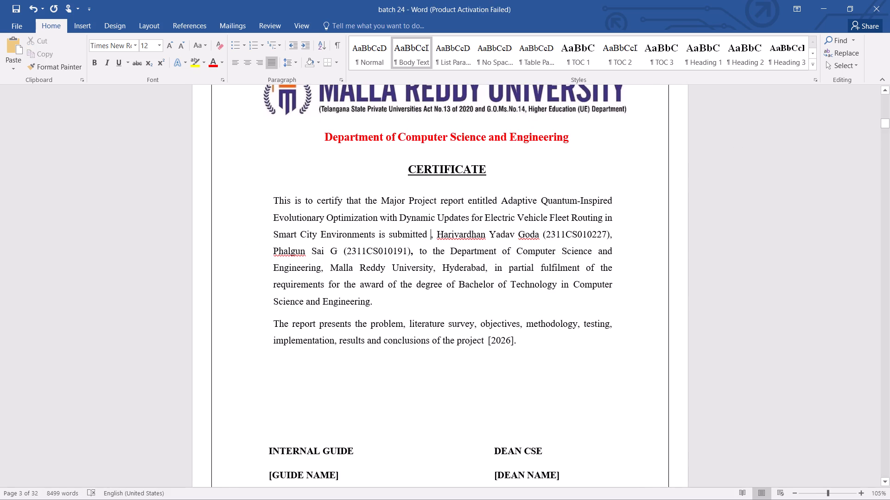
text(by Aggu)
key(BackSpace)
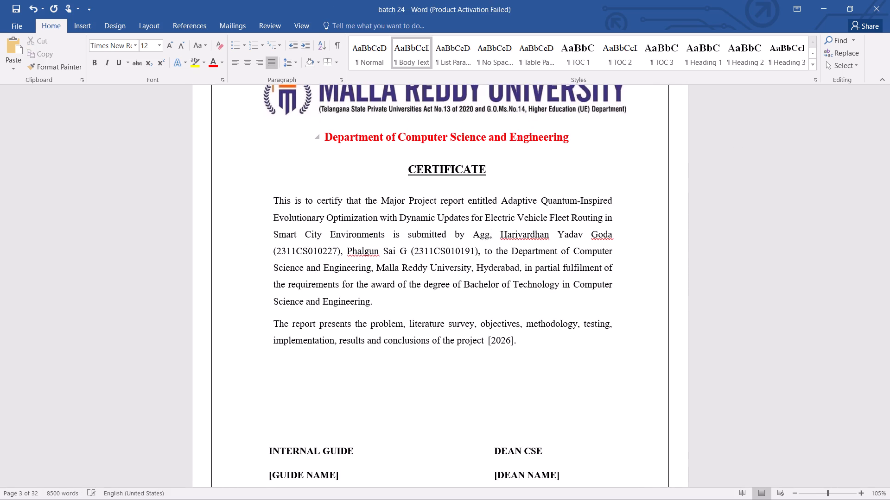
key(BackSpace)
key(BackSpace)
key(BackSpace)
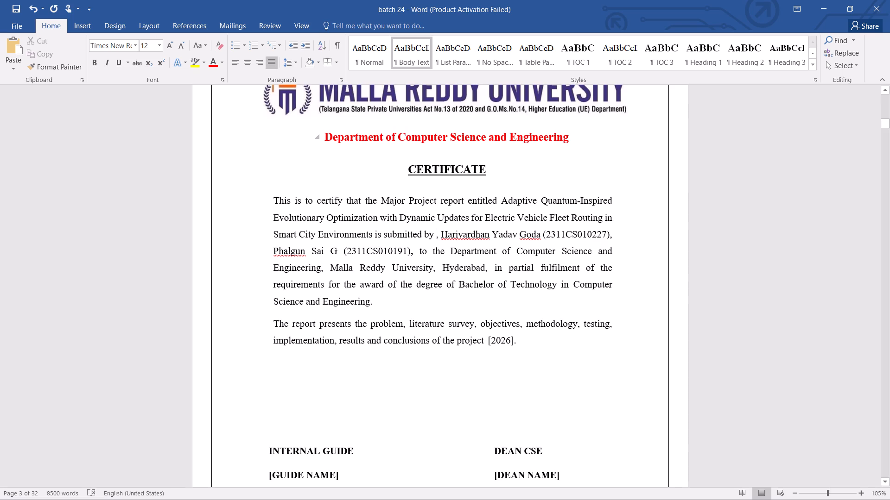
Undo the certificate edits back through the student list replacement and the guide name replacement on the title page.
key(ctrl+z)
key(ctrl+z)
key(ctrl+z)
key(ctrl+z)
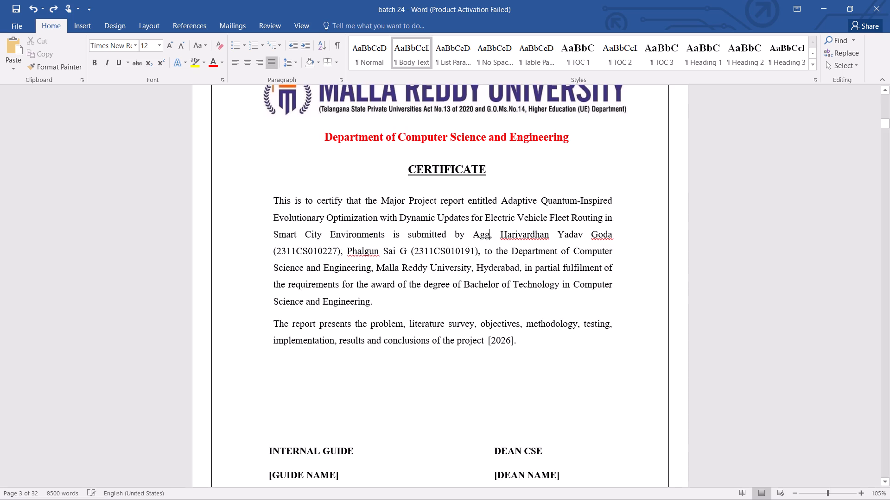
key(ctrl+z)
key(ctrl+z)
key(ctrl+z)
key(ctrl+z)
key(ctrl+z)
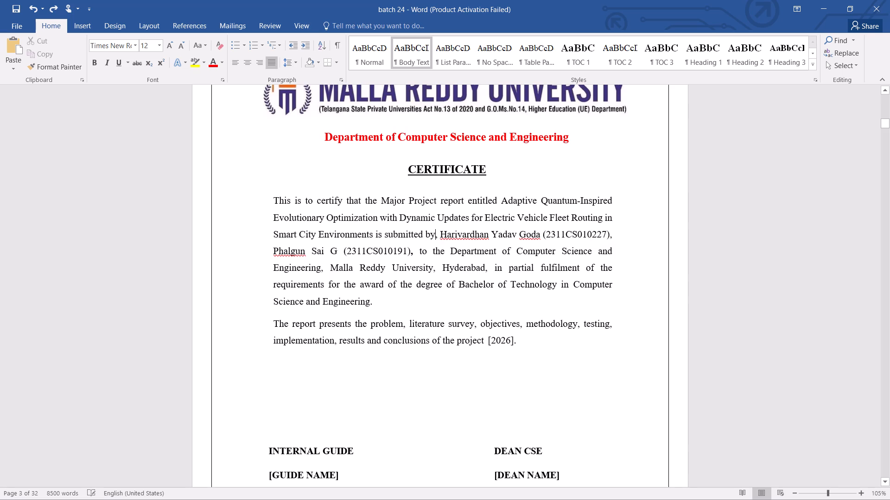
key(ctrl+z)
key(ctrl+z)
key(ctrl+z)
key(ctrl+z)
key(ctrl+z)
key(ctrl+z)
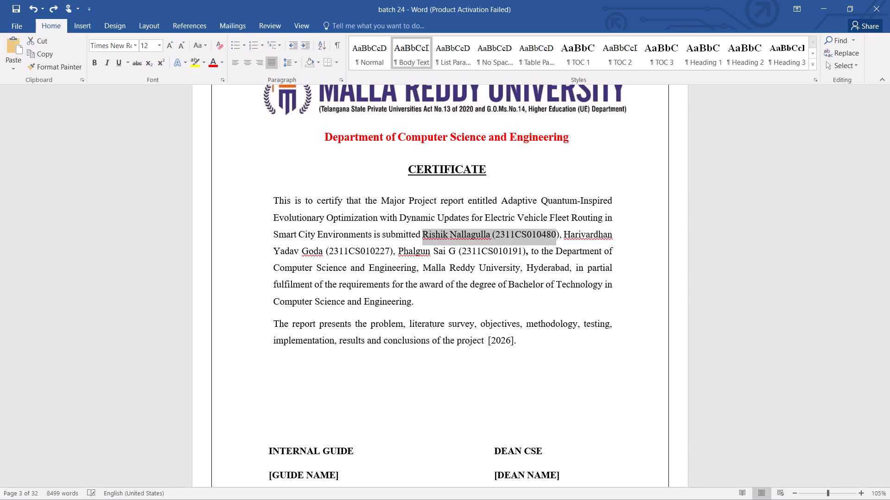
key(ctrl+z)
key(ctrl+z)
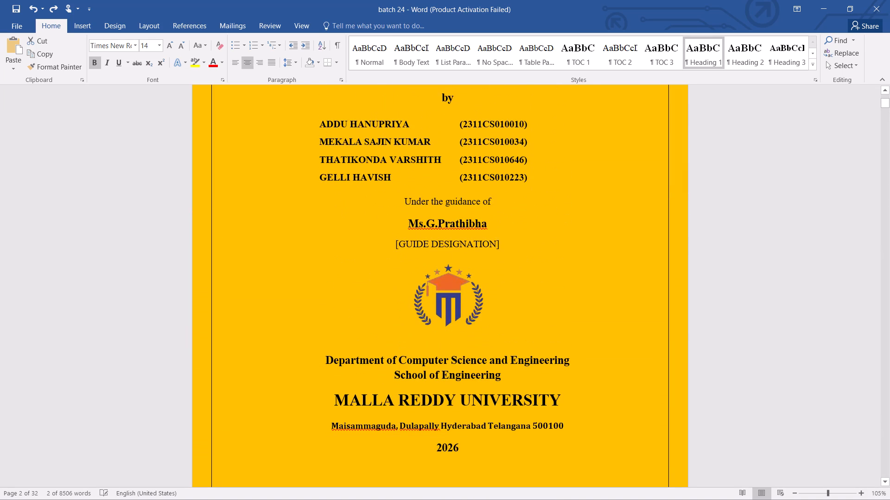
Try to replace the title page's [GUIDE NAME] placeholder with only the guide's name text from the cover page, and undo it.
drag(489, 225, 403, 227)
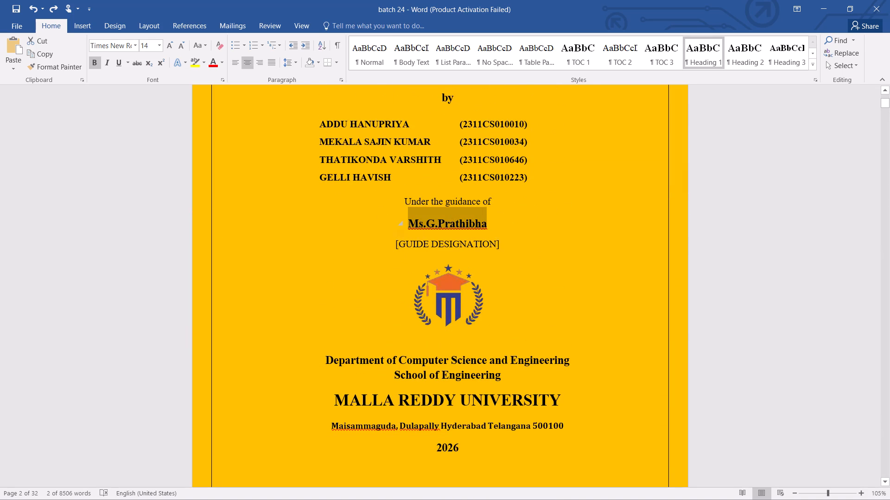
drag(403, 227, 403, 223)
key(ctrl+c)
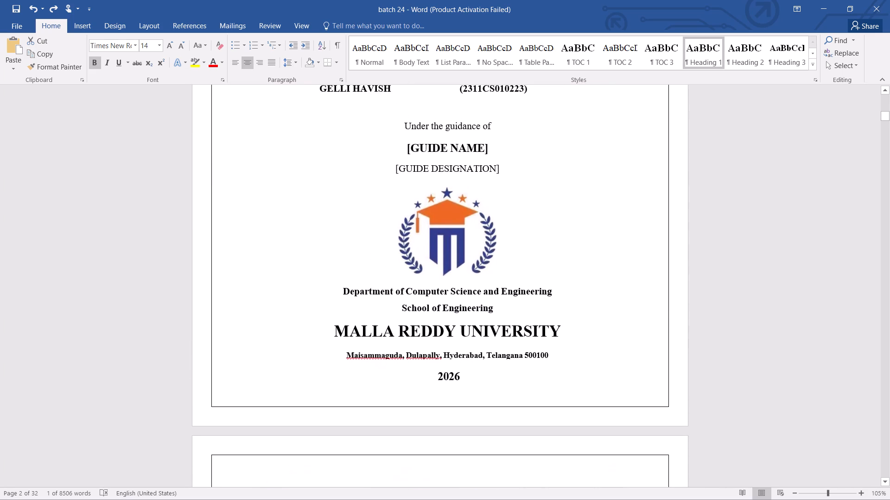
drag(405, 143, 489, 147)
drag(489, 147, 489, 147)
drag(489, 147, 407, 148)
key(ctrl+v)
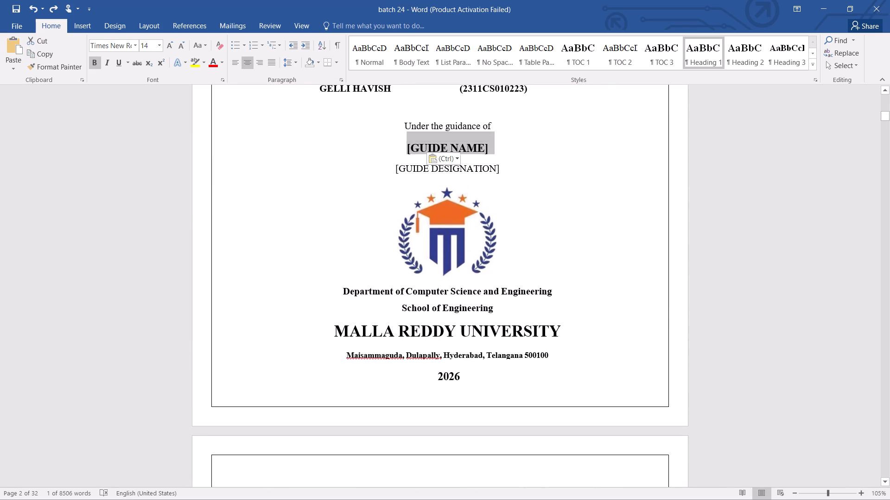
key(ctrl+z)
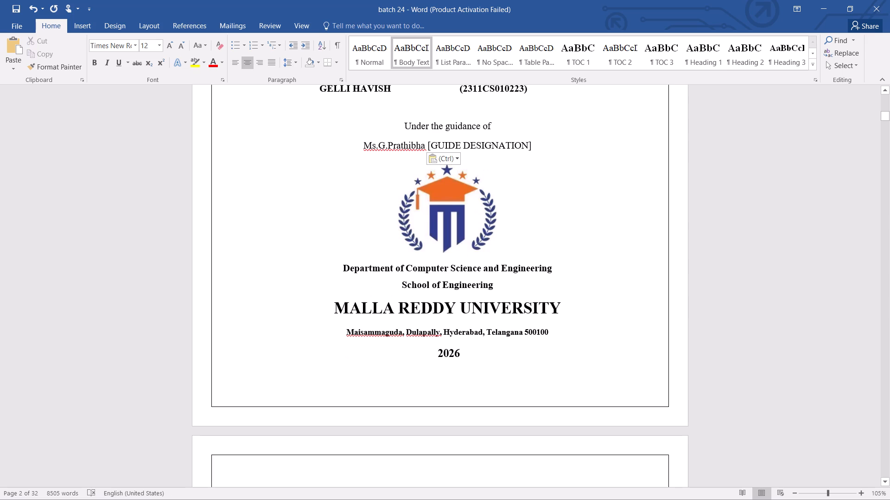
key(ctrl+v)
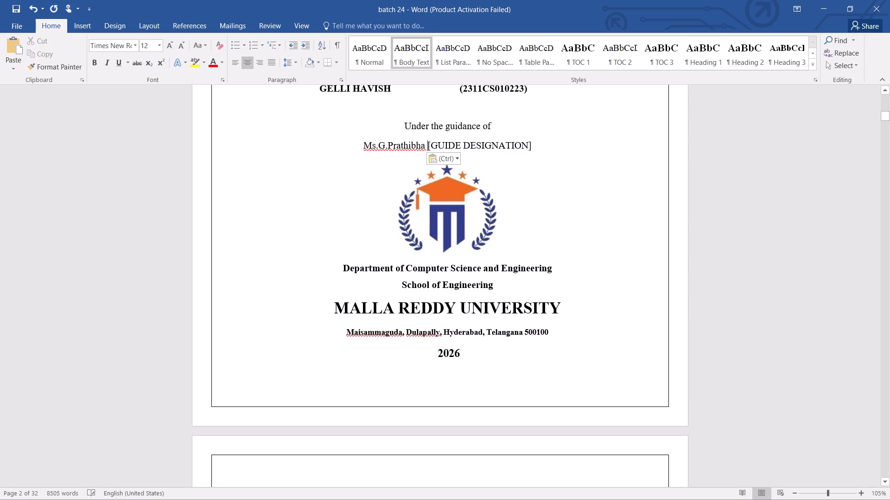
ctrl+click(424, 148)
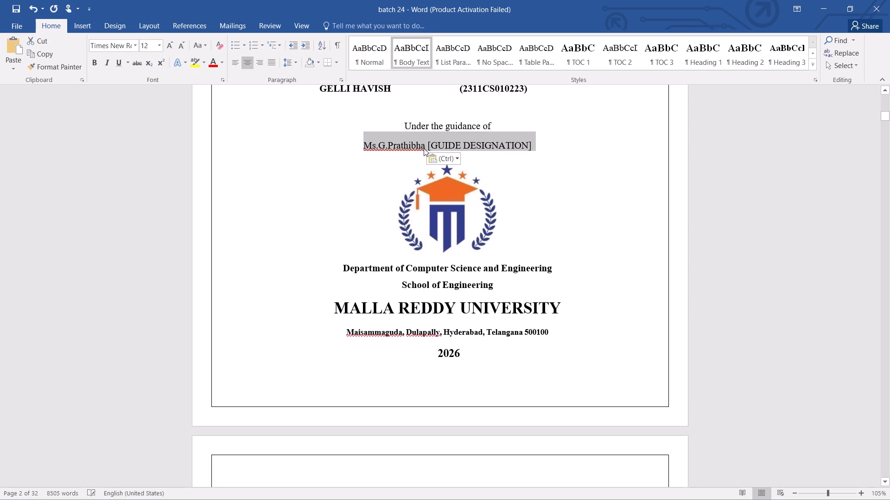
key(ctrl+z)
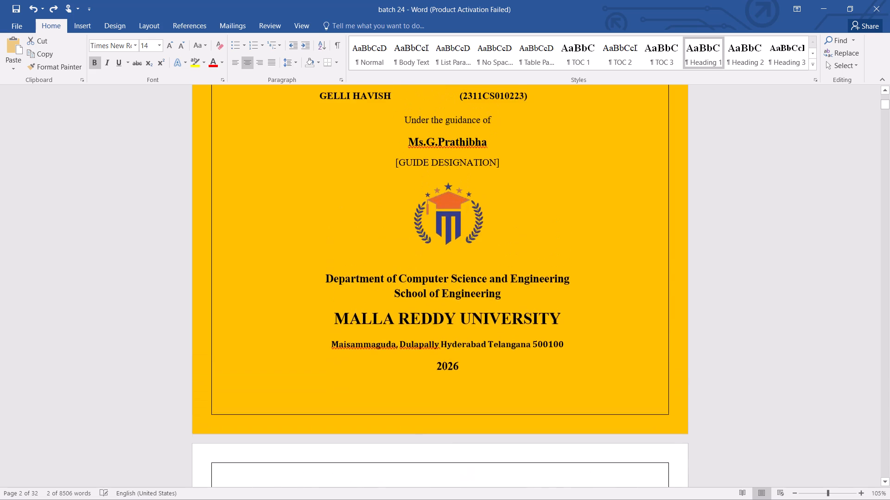
Replace the [GUIDE NAME] line on the title page with the whole guide name line copied from the cover page.
drag(409, 165, 497, 168)
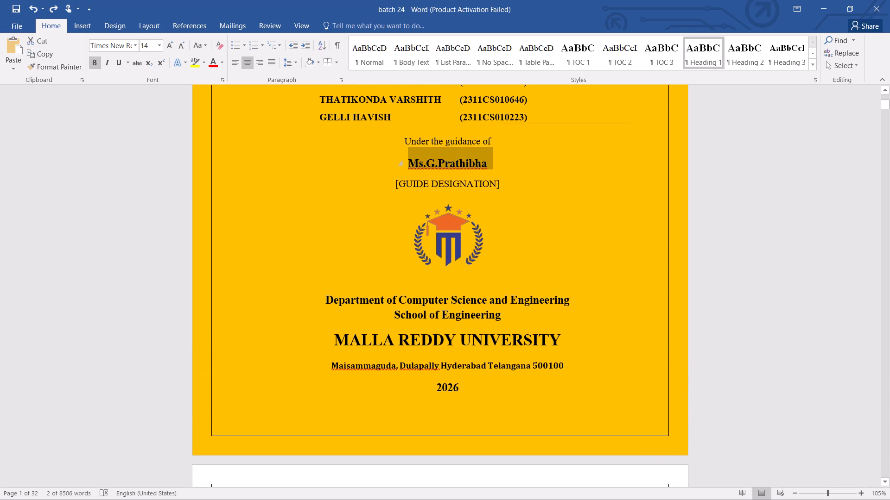
key(ctrl+c)
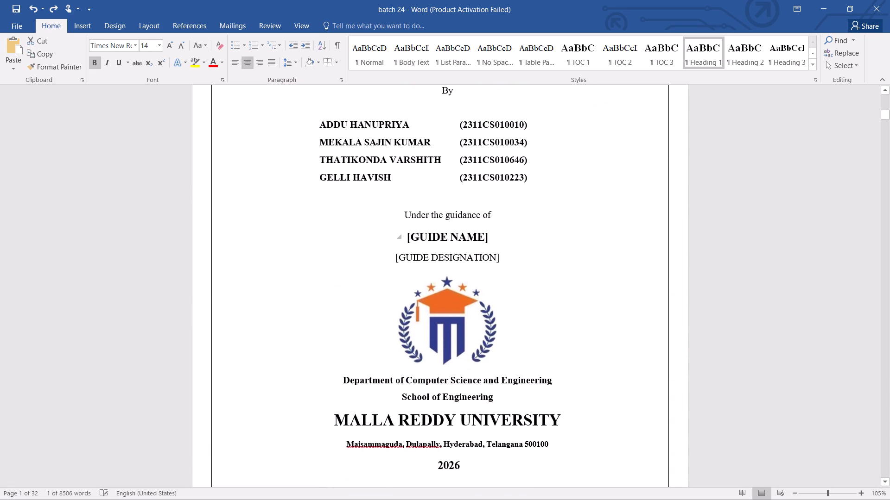
drag(405, 237, 498, 245)
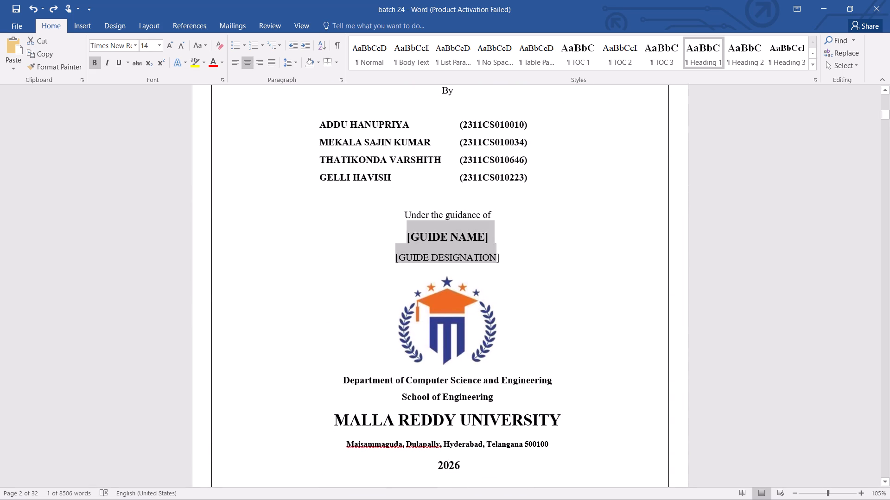
drag(498, 245, 496, 228)
key(ctrl+v)
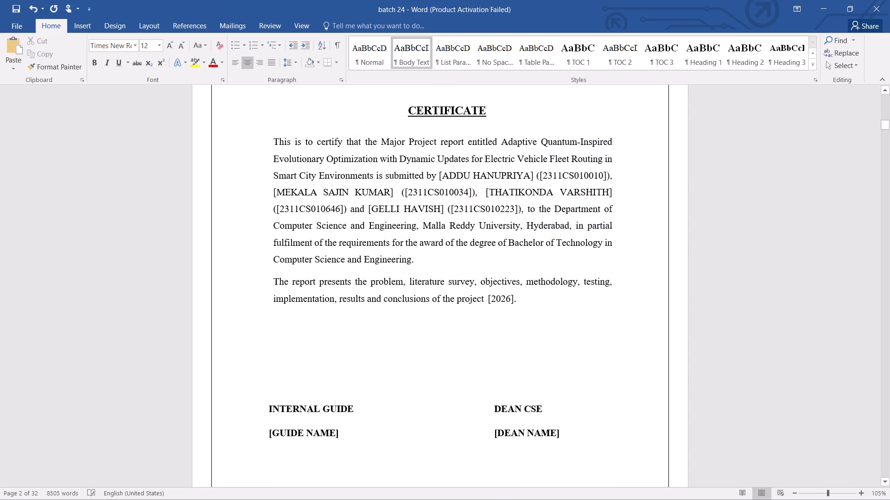
Remove the square brackets around the first student's name and roll number in the certificate paragraph.
click(534, 175)
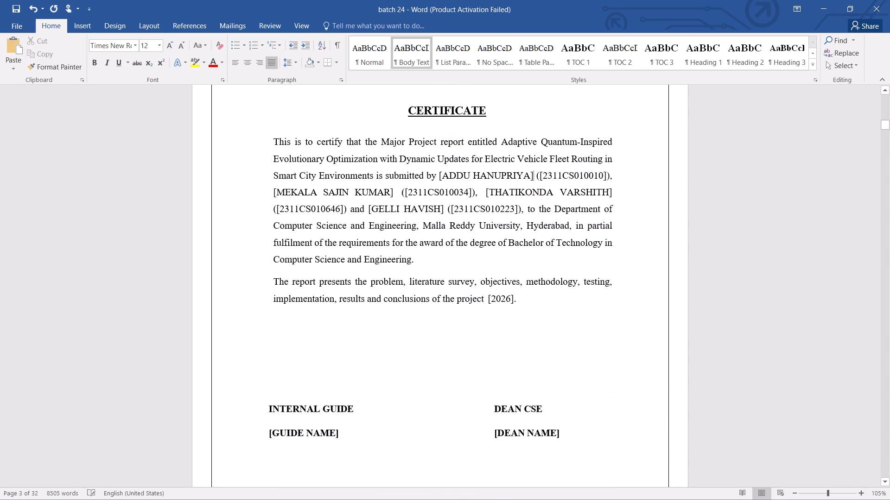
key(BackSpace)
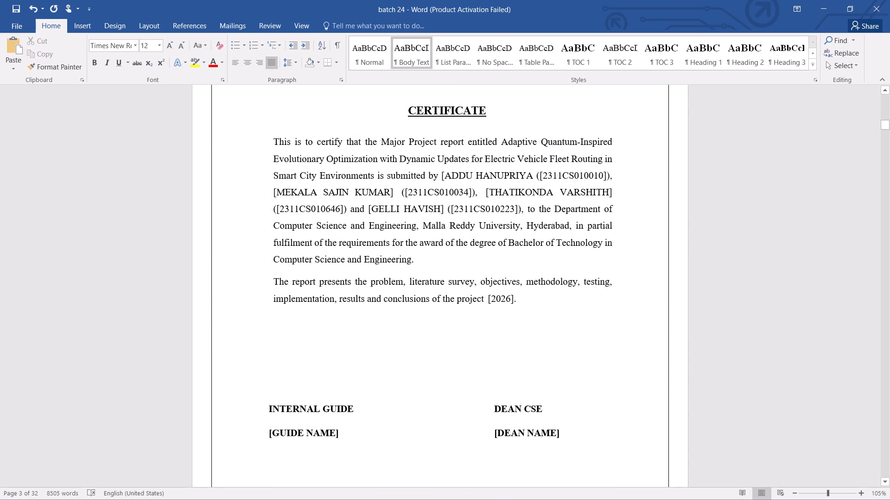
click(445, 177)
key(BackSpace)
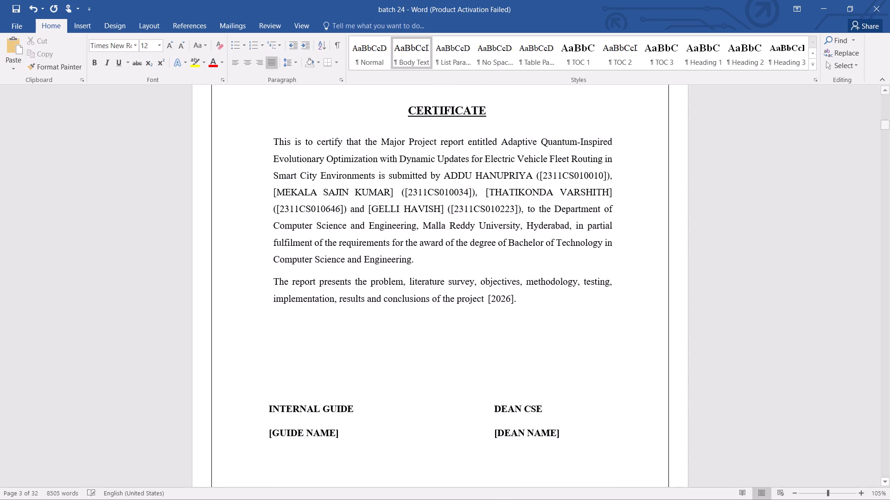
click(543, 175)
key(BackSpace)
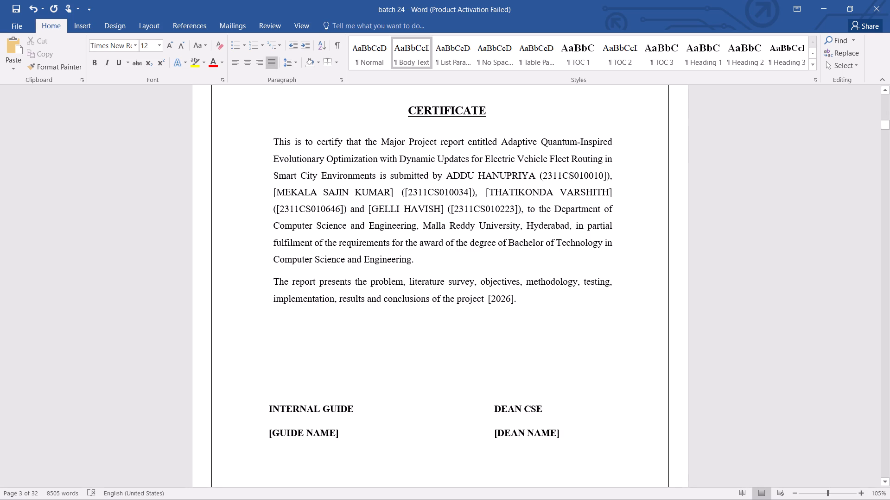
click(606, 173)
key(BackSpace)
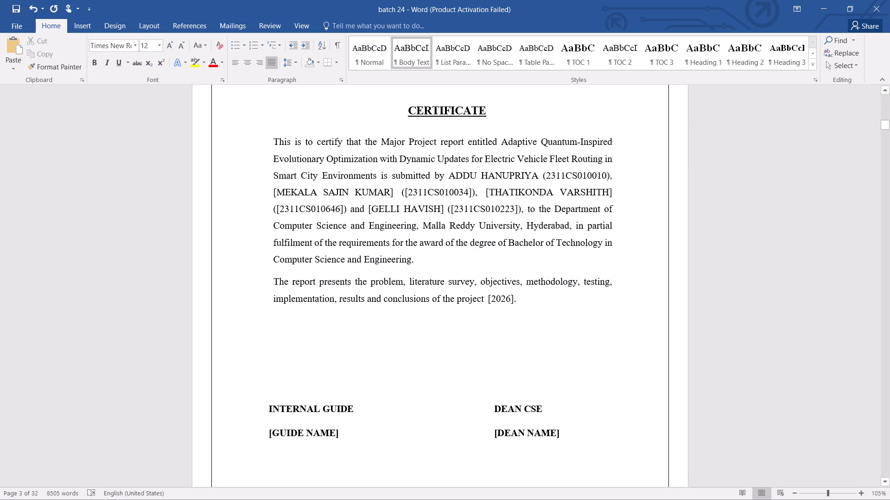
Remove the square brackets around the second student's name and roll number in the certificate paragraph.
click(393, 189)
key(BackSpace)
key(Left)
key(Left)
key(Left)
key(Left)
key(Left)
key(Left)
key(Left)
key(Left)
key(Left)
key(Left)
key(Left)
key(Left)
key(Left)
key(Left)
key(Left)
key(Left)
key(Left)
key(Left)
key(Left)
key(Left)
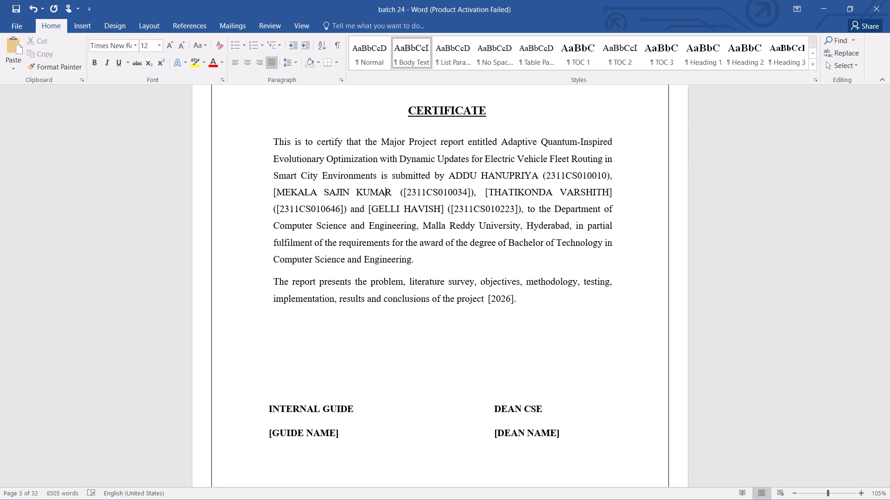
key(Right)
key(Right)
key(BackSpace)
key(Right)
key(Right)
key(Right)
key(Right)
key(Right)
key(Right)
key(Right)
key(Right)
key(Right)
key(Right)
key(Right)
key(Right)
key(Right)
key(Right)
key(Right)
key(Right)
key(Right)
key(Right)
key(Right)
key(Right)
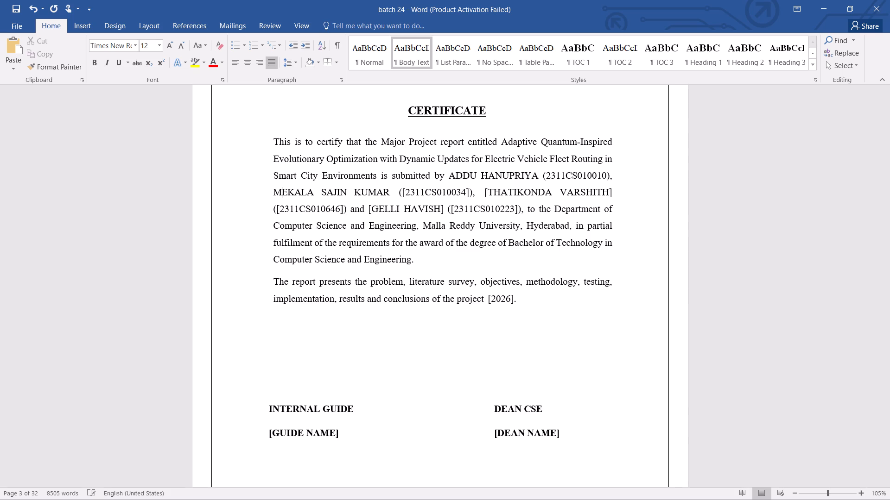
key(Right)
key(BackSpace)
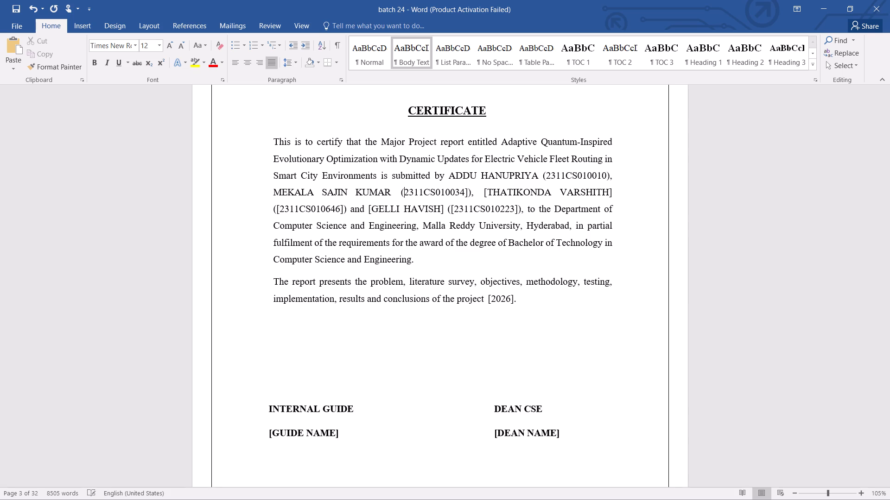
key(Right)
key(Right)
key(Right)
key(Right)
key(Right)
key(Right)
key(Right)
key(Right)
key(Right)
key(Right)
key(Right)
key(Right)
key(Right)
key(BackSpace)
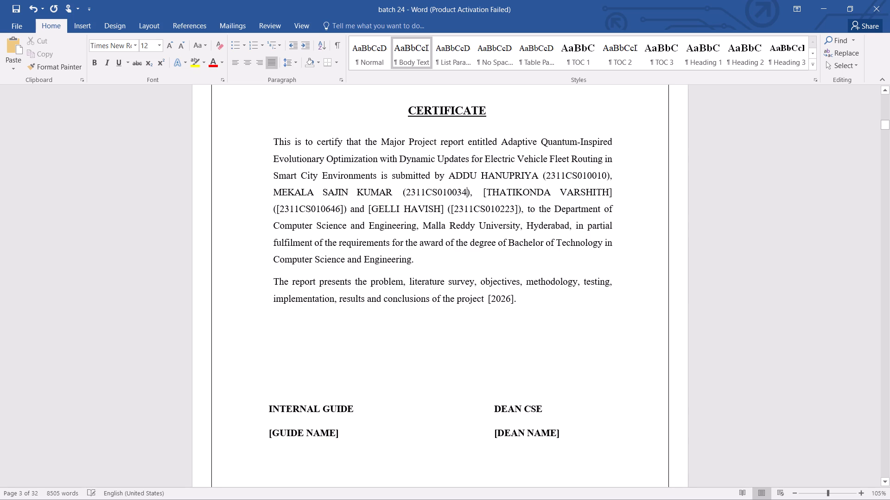
Remove the square brackets around the third student's name and roll number in the certificate paragraph.
click(486, 190)
key(BackSpace)
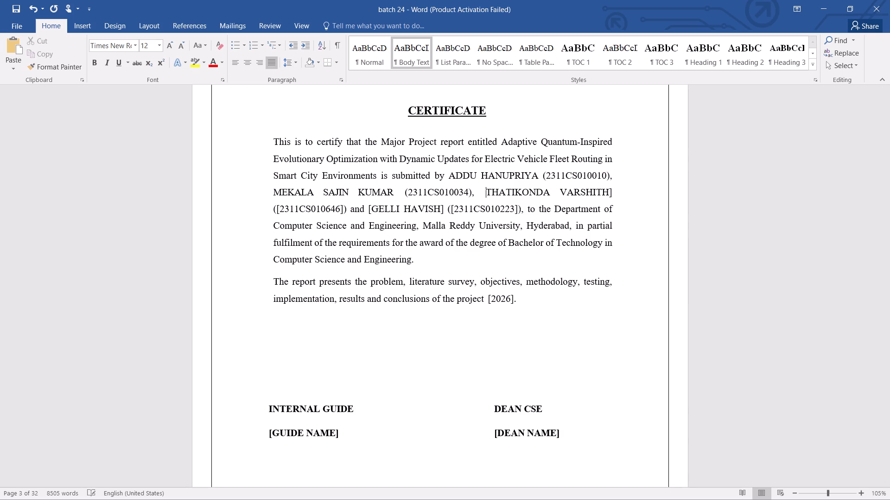
key(BackSpace)
key(space)
click(614, 189)
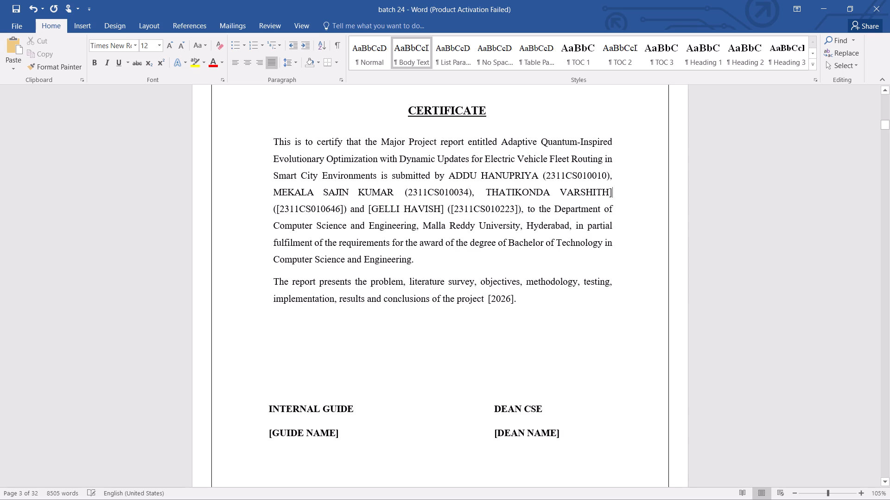
key(BackSpace)
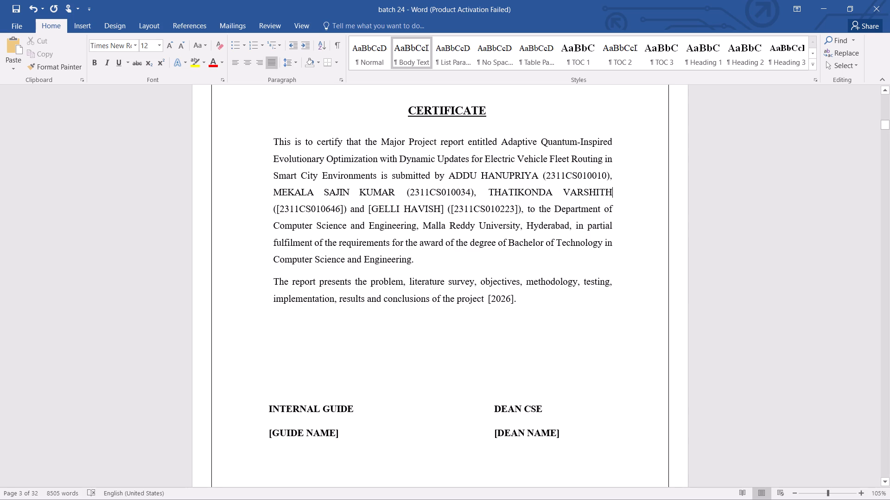
click(342, 210)
key(BackSpace)
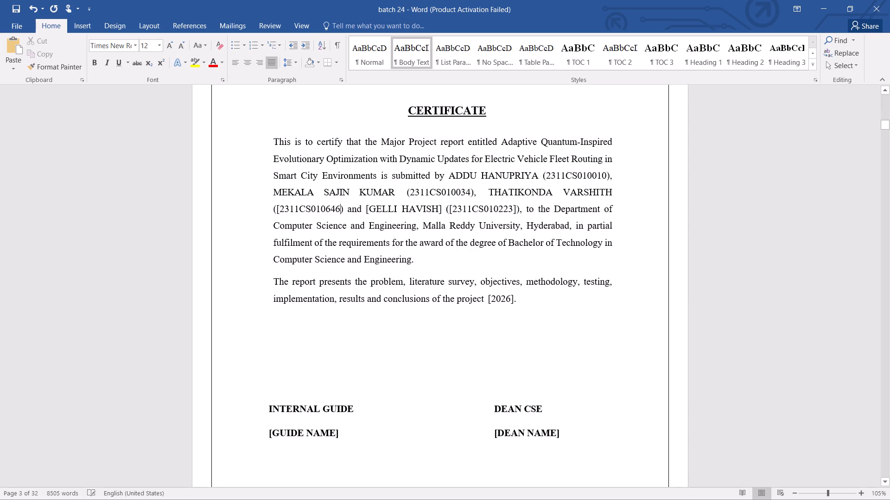
click(282, 208)
key(BackSpace)
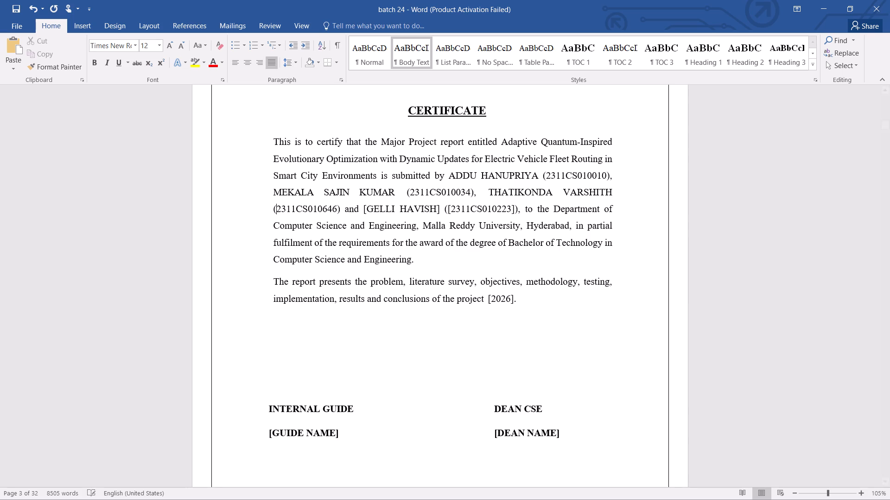
Change the second student's three-word name in the certificate from all capitals to capitalized words with lowercase letters.
drag(313, 193, 286, 190)
drag(286, 190, 279, 192)
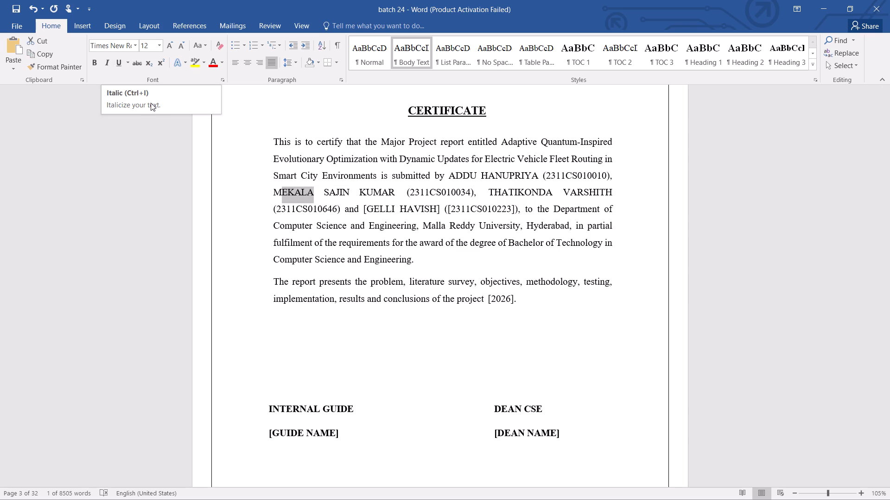
click(173, 188)
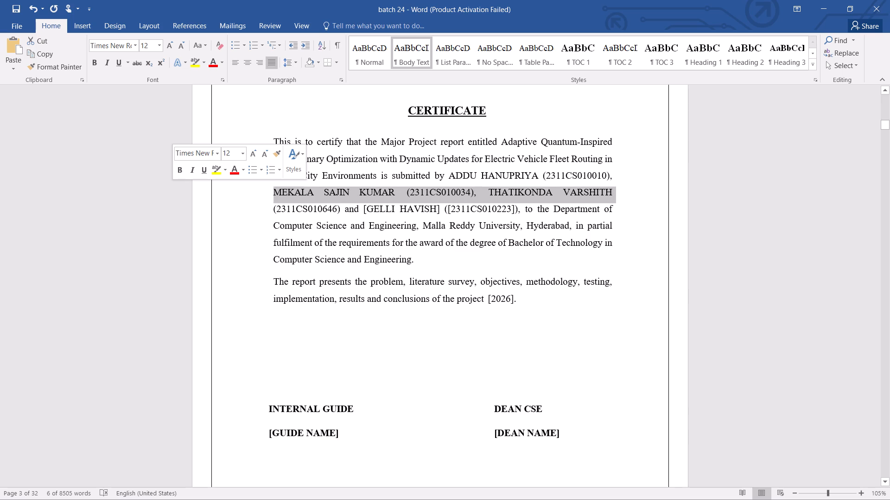
click(316, 191)
drag(394, 192, 336, 193)
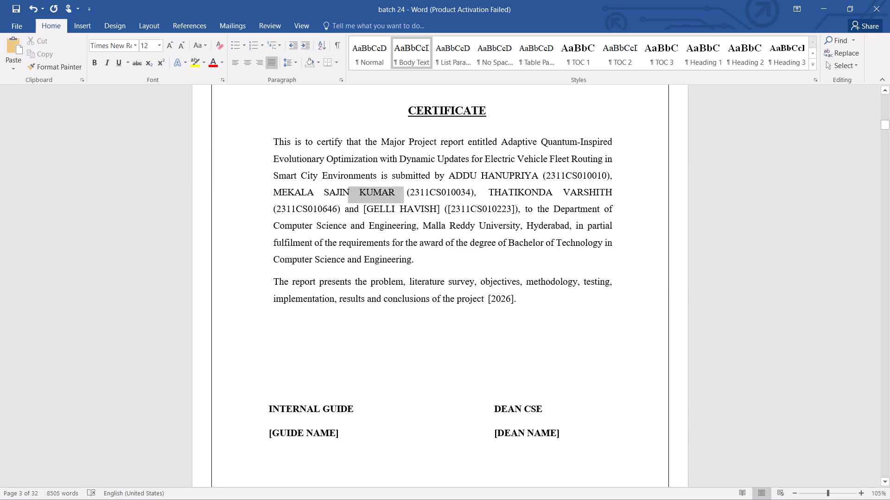
drag(336, 193, 328, 195)
drag(314, 190, 284, 194)
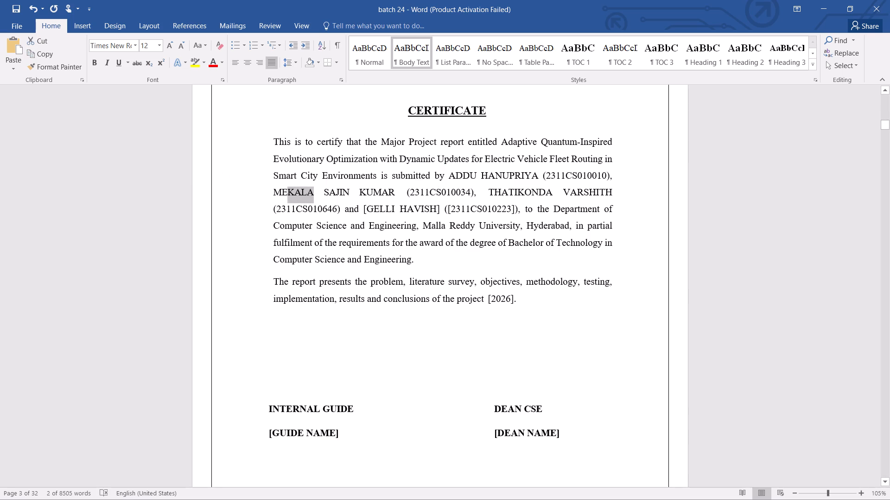
drag(284, 194, 282, 194)
key(BackSpace)
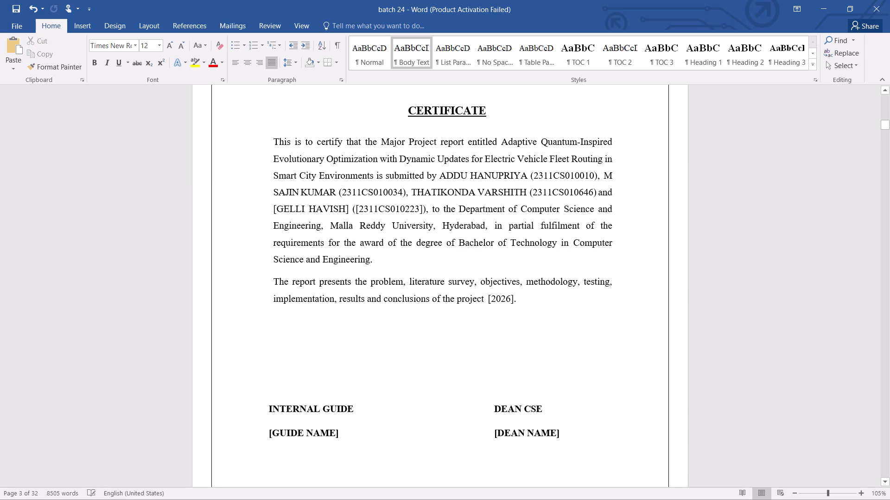
text(ekala)
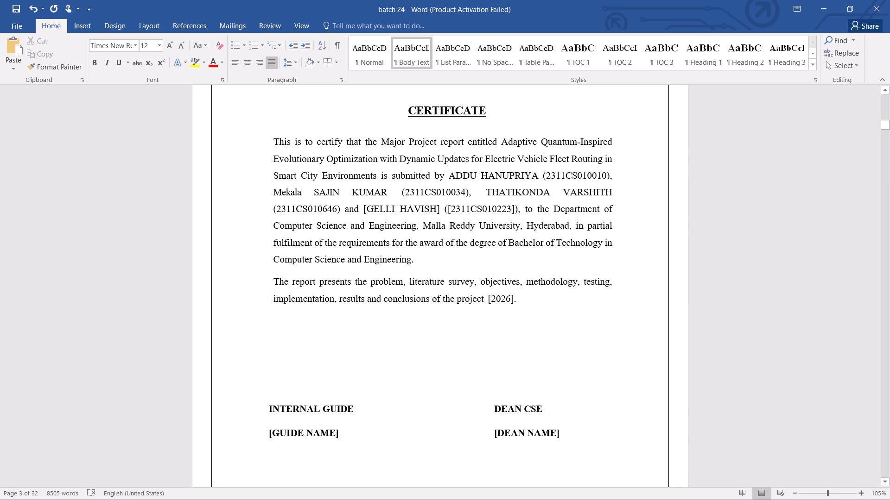
drag(338, 192, 321, 191)
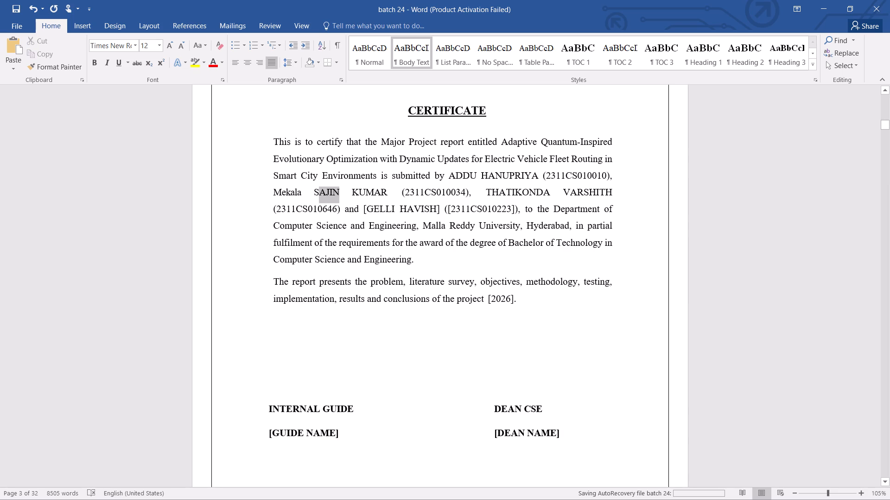
drag(321, 191, 321, 192)
key(BackSpace)
text(ajin)
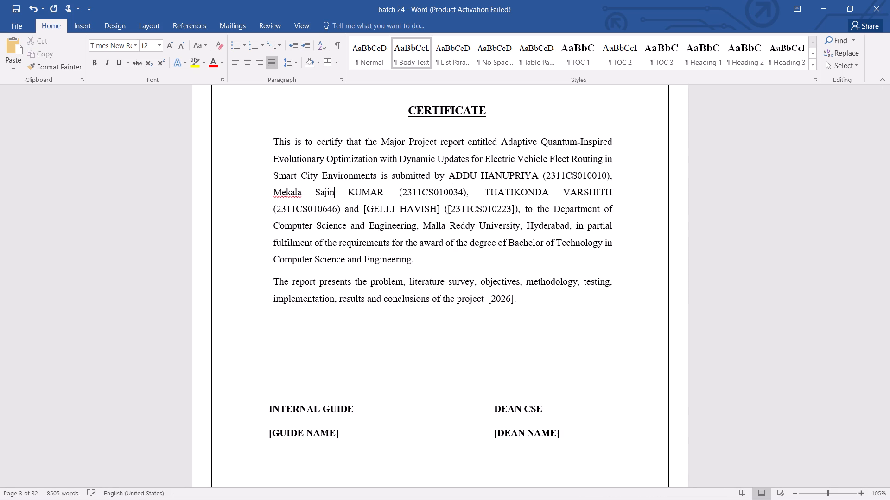
drag(381, 192, 356, 192)
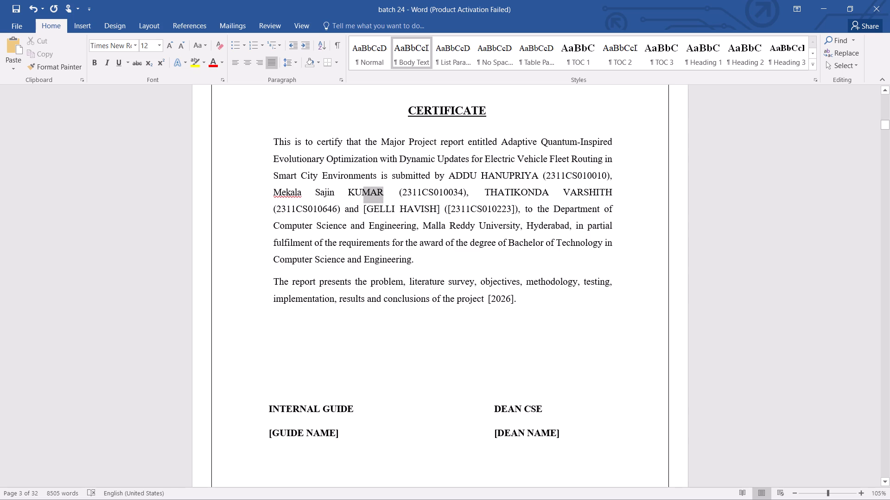
drag(356, 192, 352, 194)
text(umar)
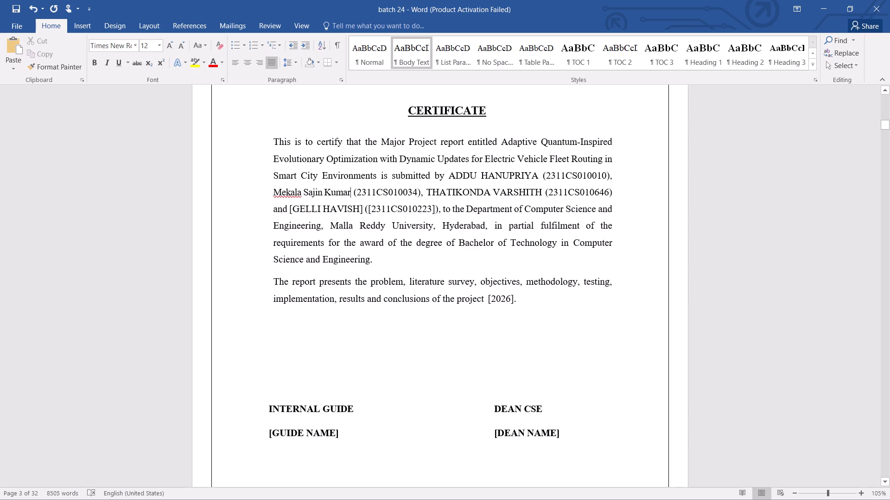
Change the first student's two-word name in the certificate from all capitals to capitalized words with lowercase letters.
drag(477, 177, 455, 176)
key(BackSpace)
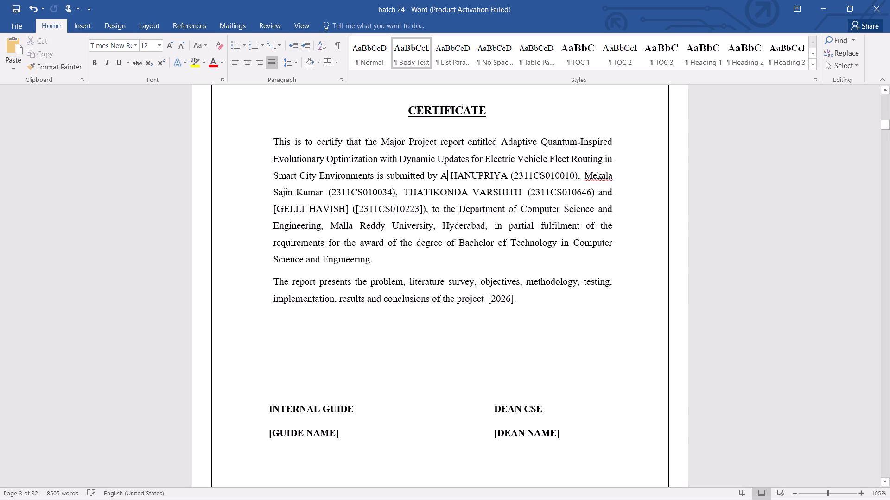
text(ddu)
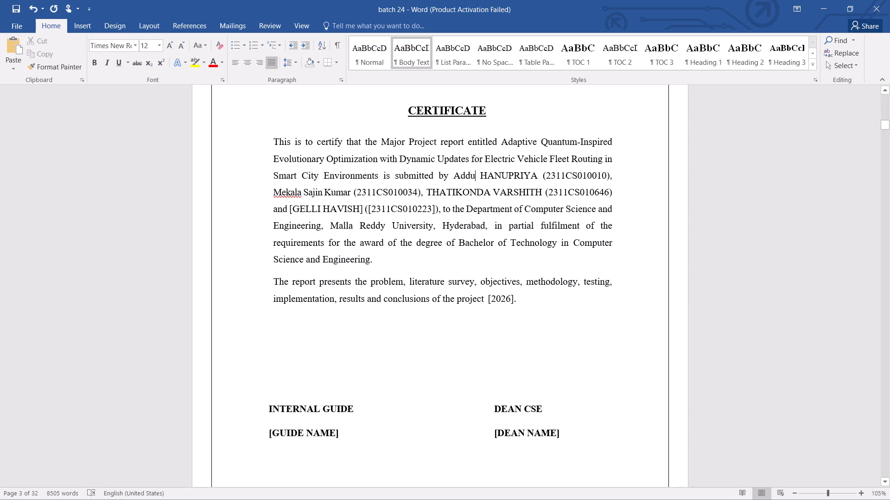
drag(538, 177, 494, 178)
drag(494, 178, 489, 178)
text(anupriya)
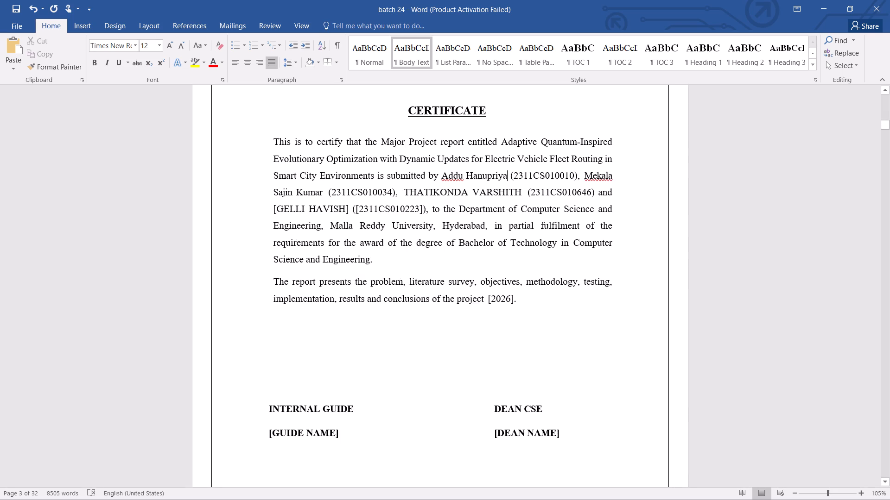
Change the third student's two-word name in the certificate from all capitals to capitalized words with lowercase letters.
drag(469, 192, 412, 192)
key(BackSpace)
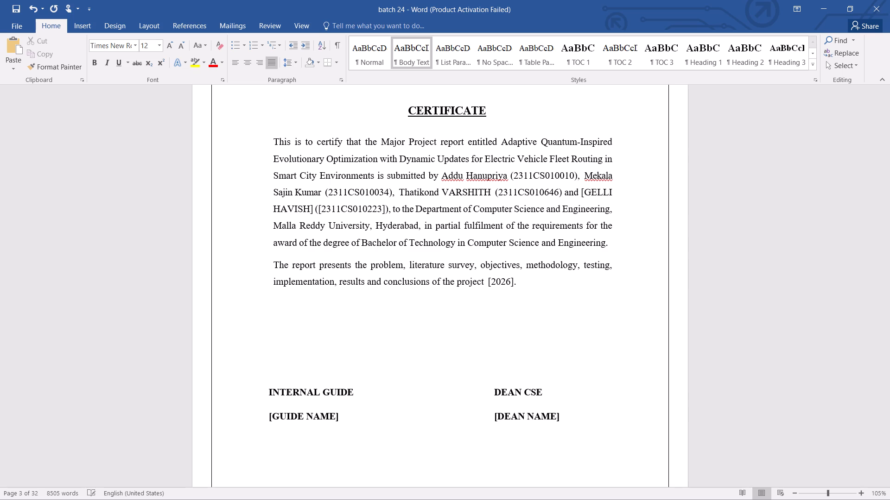
key(a)
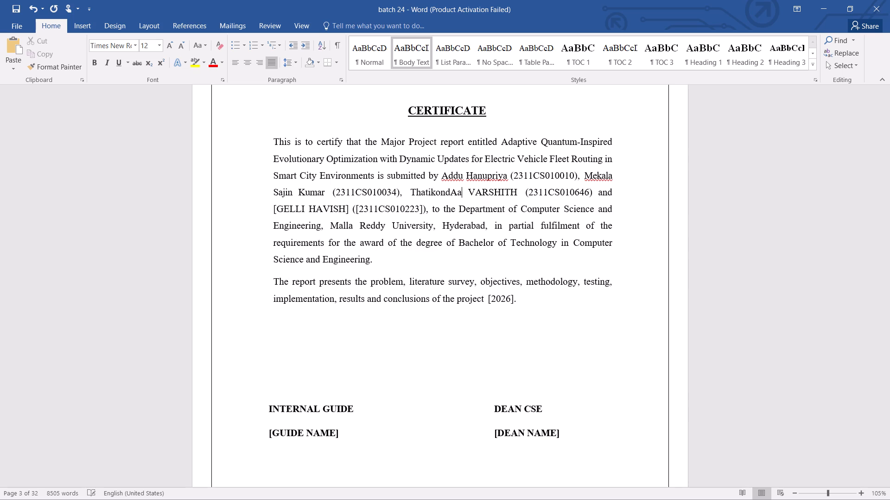
key(BackSpace)
key(BackSpace)
key(a)
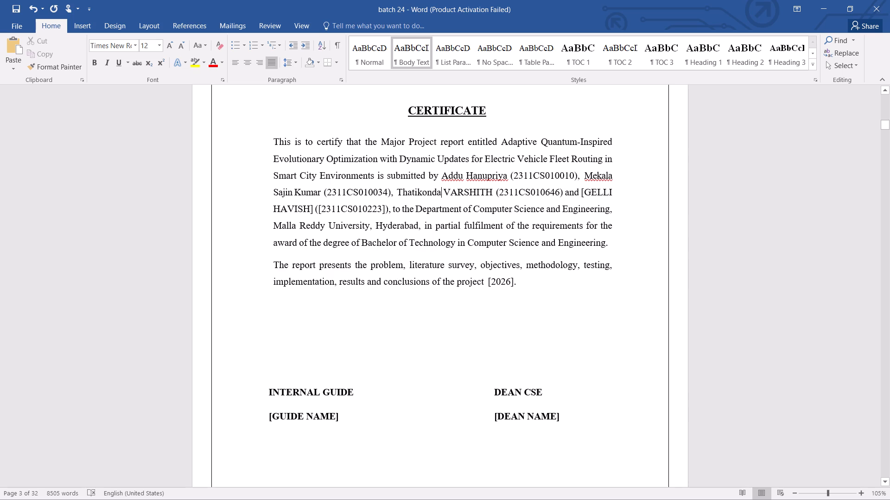
drag(492, 191, 449, 189)
text(arshith)
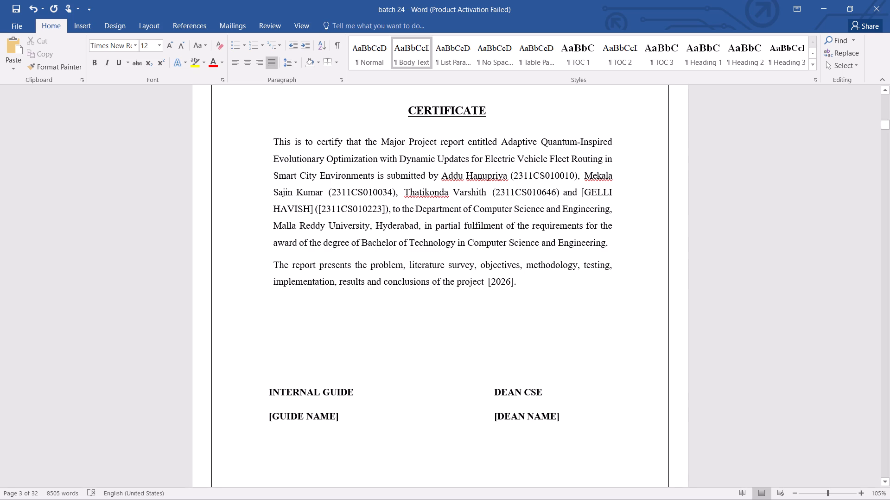
Change the fourth student's bracketed two-word name in the certificate from all capitals to capitalized words with lowercase letters.
drag(611, 192, 590, 194)
key(BackSpace)
text(ee)
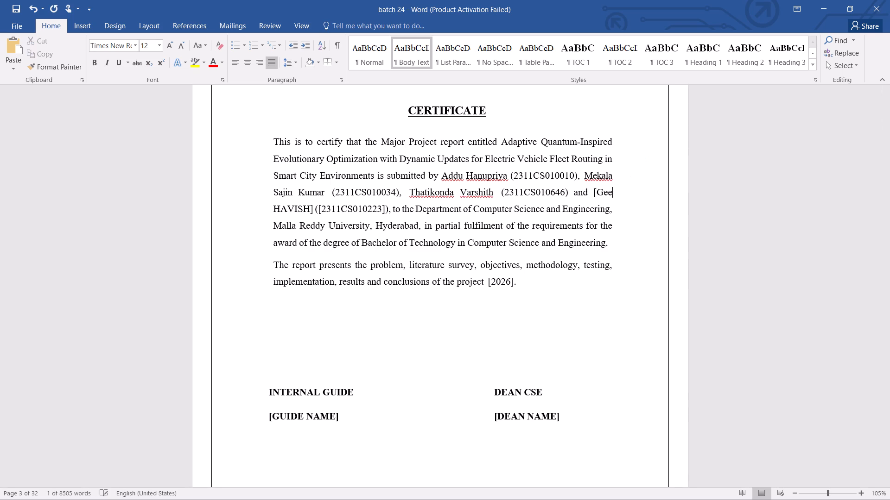
key(BackSpace)
text(llk)
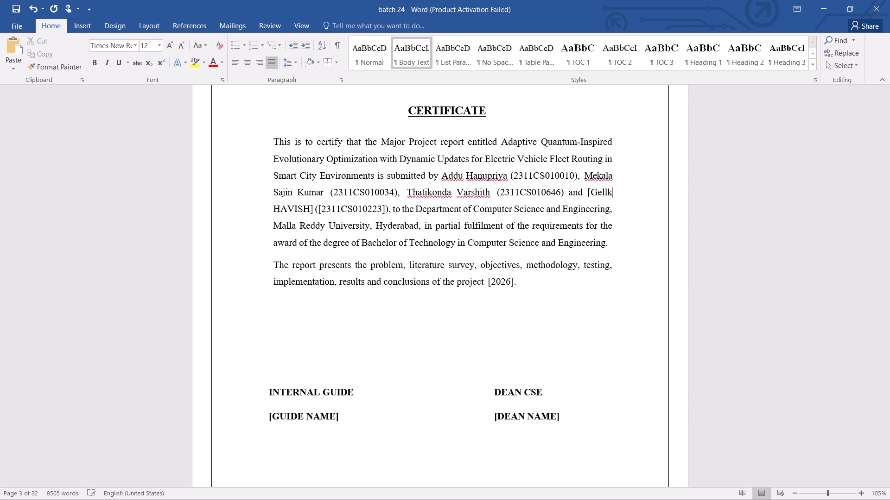
key(BackSpace)
key(i)
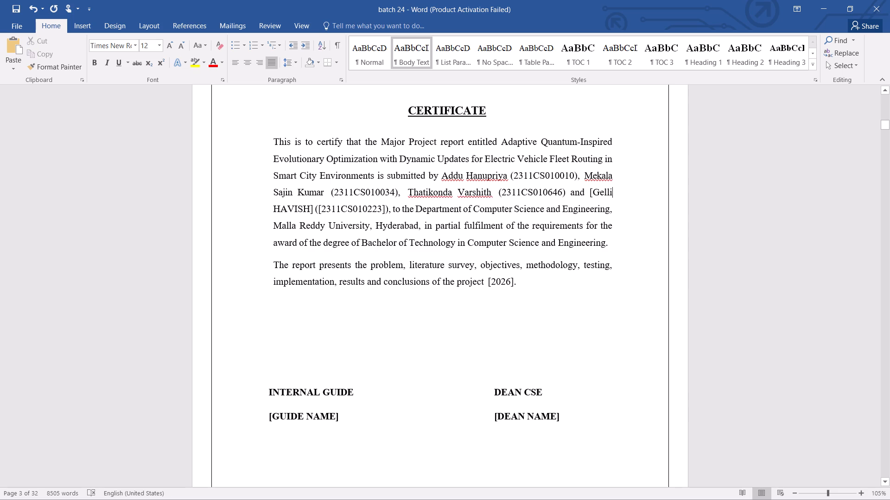
drag(308, 209, 284, 208)
drag(284, 208, 284, 208)
key(BackSpace)
text(avish)
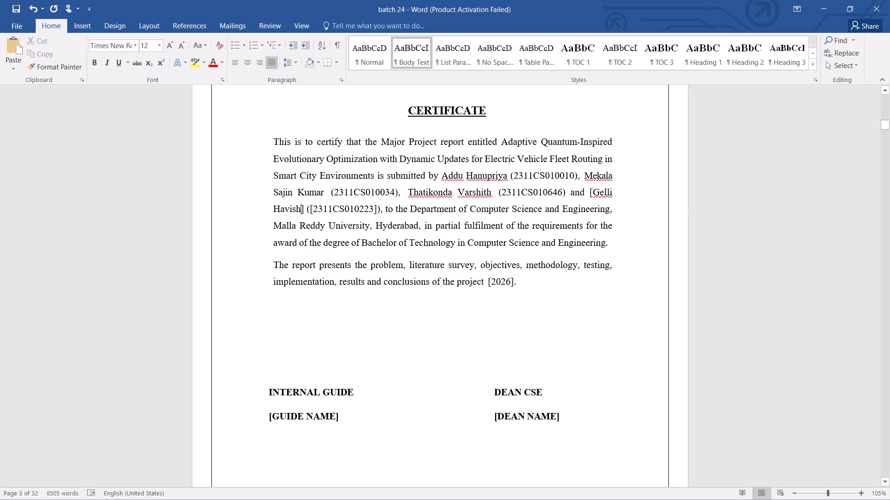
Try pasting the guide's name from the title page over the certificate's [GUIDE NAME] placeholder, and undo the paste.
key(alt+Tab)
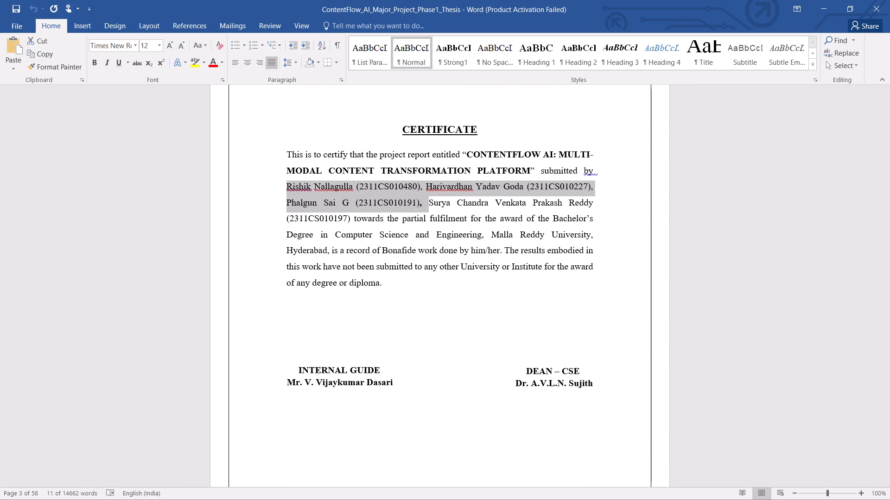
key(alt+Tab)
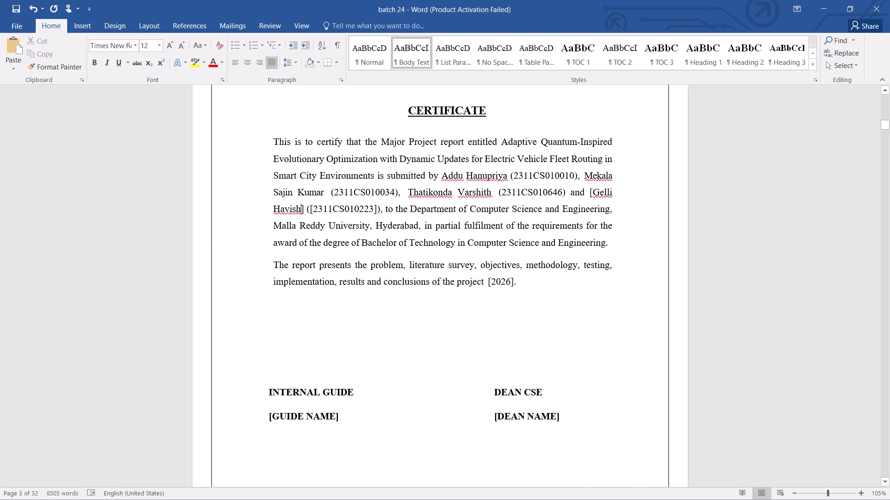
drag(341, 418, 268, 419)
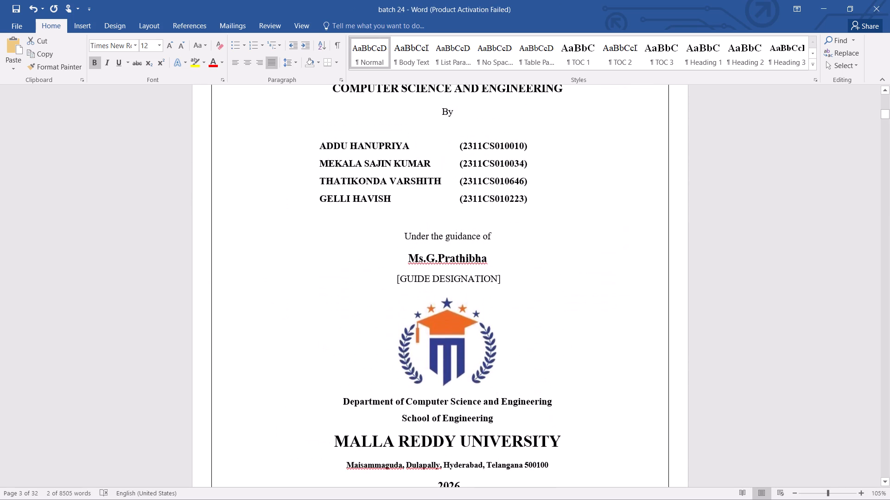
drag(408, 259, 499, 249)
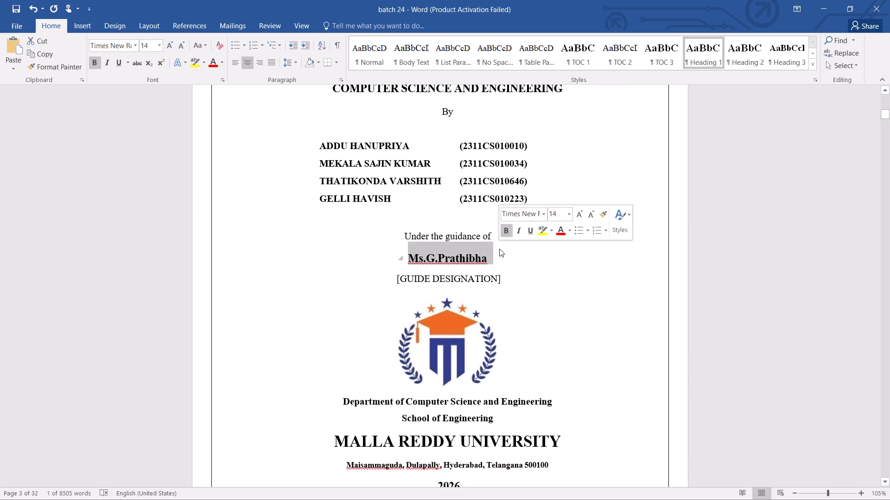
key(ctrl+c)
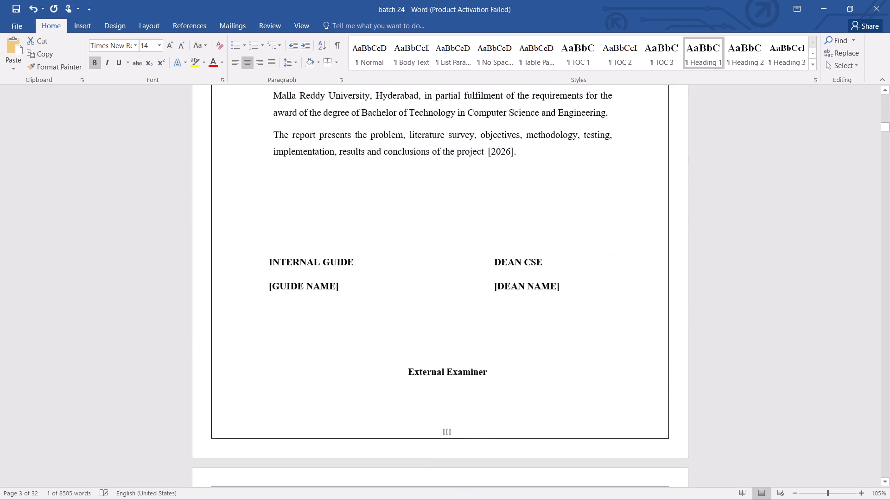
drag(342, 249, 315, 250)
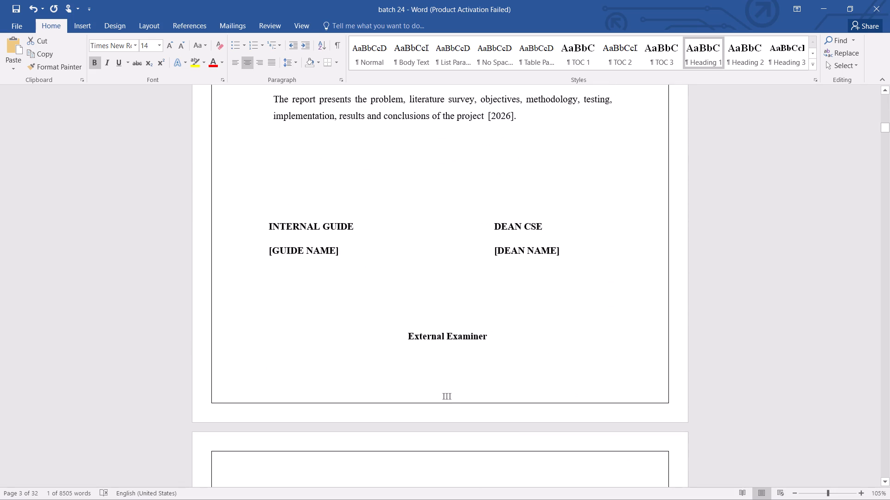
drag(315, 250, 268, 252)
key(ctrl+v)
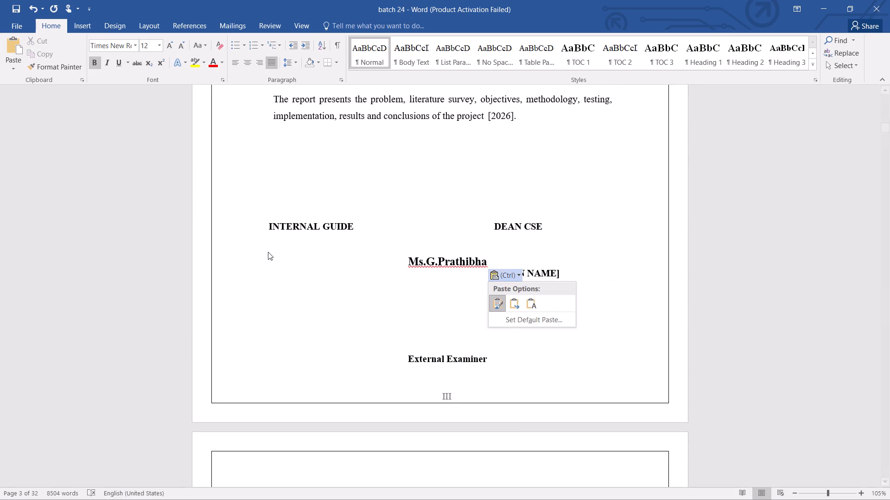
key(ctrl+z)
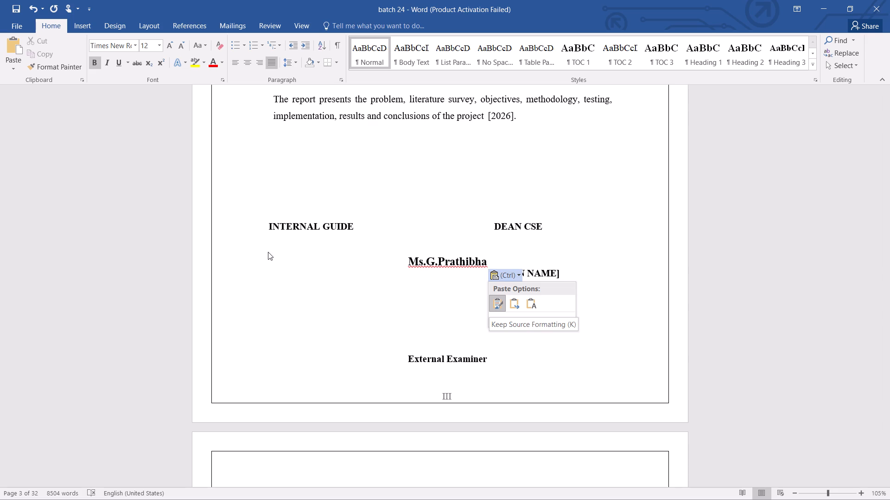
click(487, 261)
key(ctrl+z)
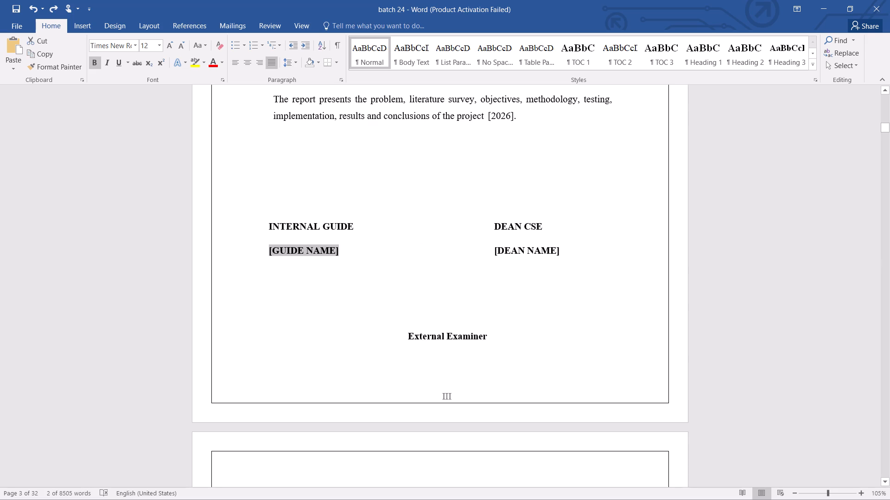
Replace the [GUIDE NAME] placeholder under INTERNAL GUIDE with the guide's title, initial and name, spelled without an h after the t.
key(BackSpace)
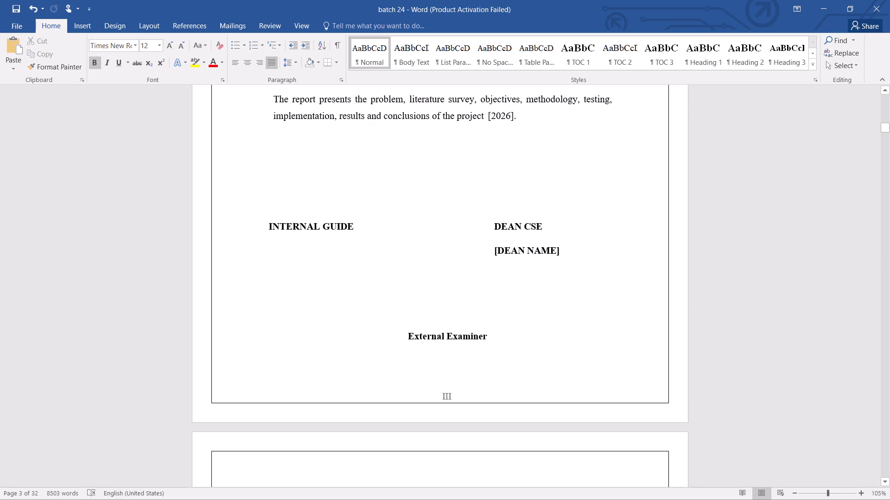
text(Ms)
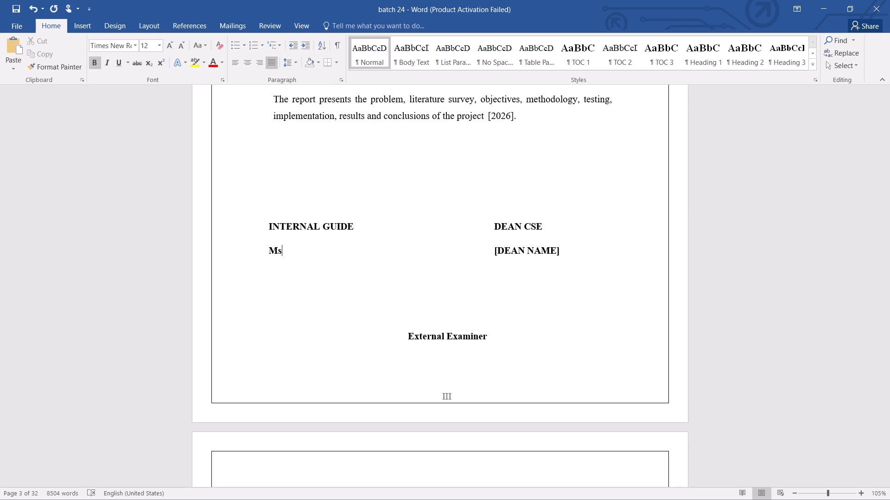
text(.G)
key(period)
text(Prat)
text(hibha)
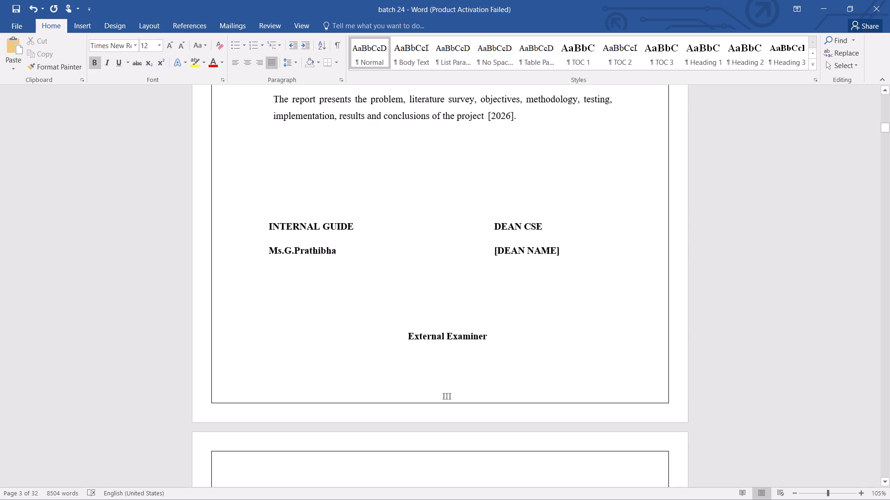
click(317, 252)
key(BackSpace)
Copy the dean's name from the ContentFlow thesis certificate and paste it over the [DEAN NAME] placeholder in the batch 24 certificate.
key(alt+Tab)
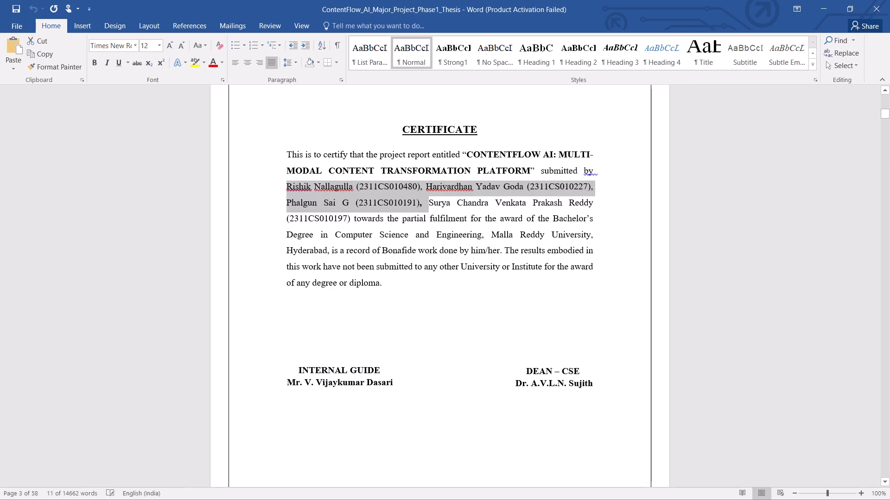
drag(512, 385, 554, 383)
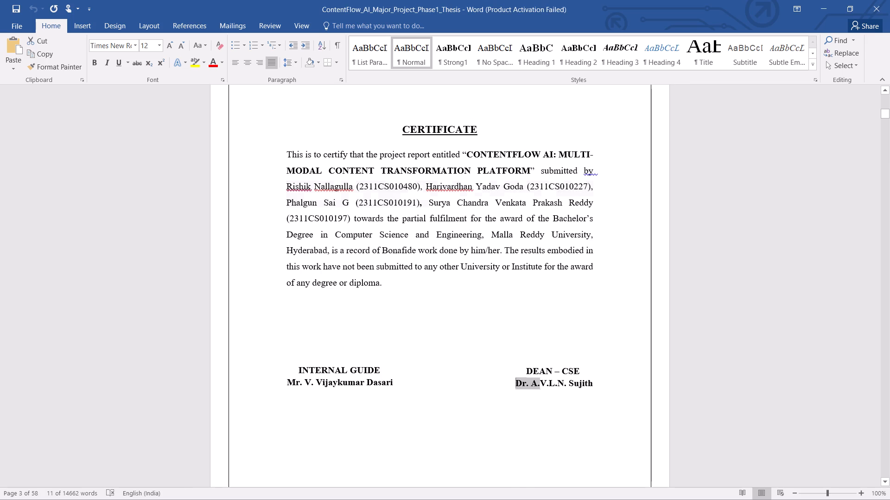
drag(554, 383, 593, 384)
key(ctrl+c)
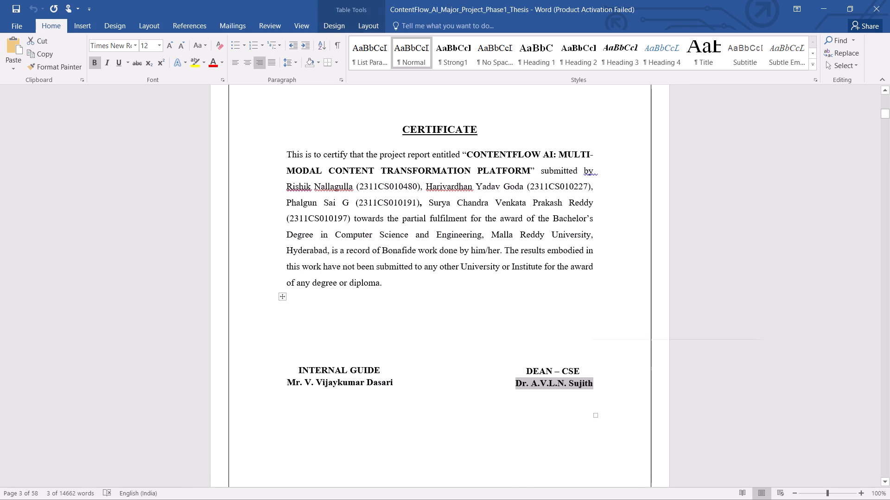
key(alt+Tab)
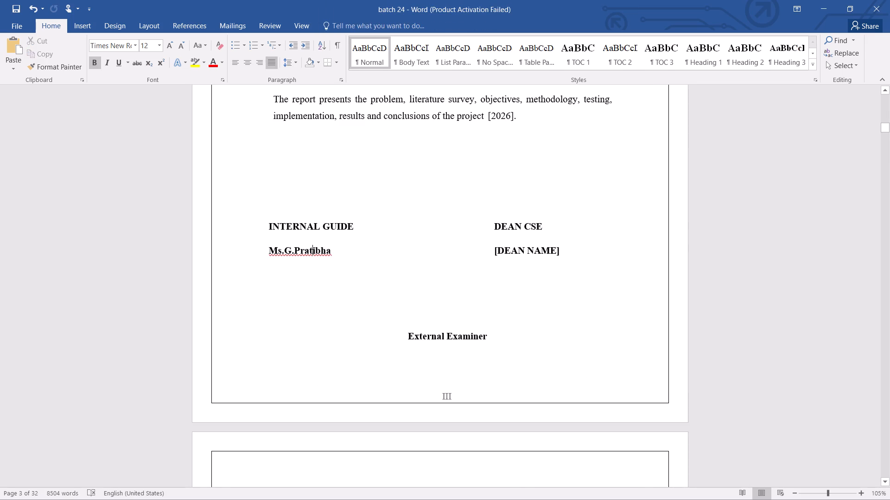
drag(492, 247, 562, 248)
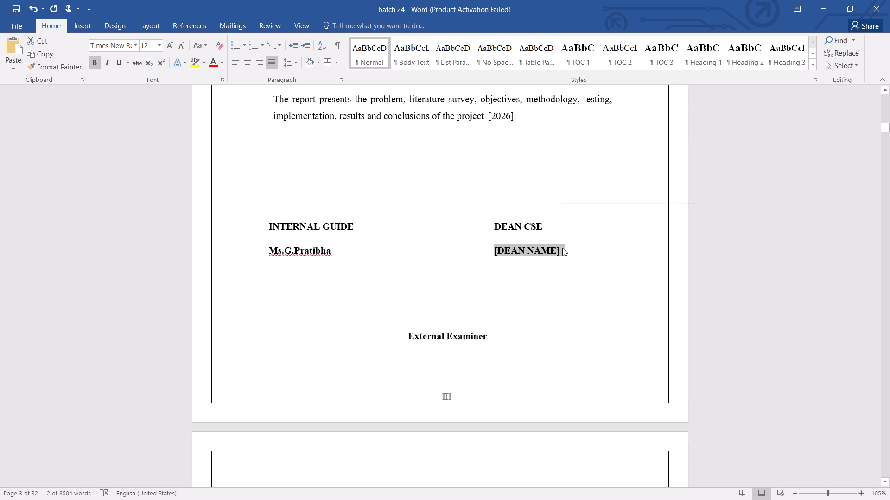
key(ctrl+v)
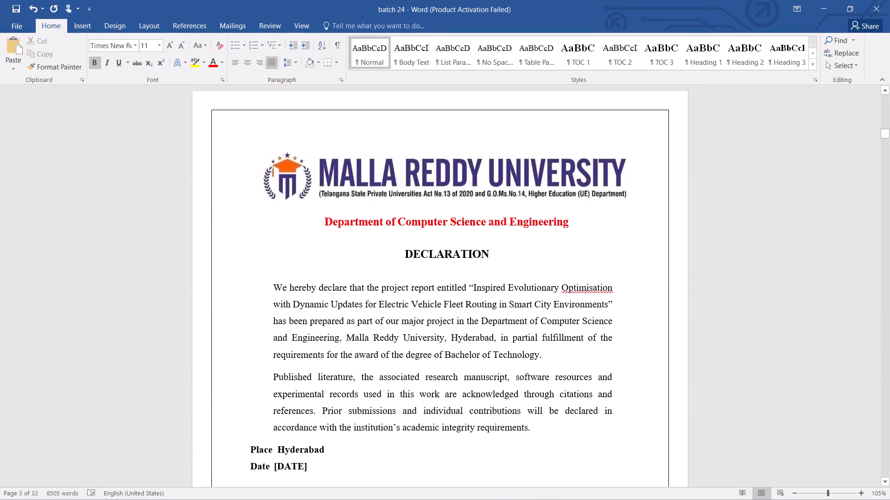
Check the declaration paragraph's line spacing in the ContentFlow thesis, and return to the batch 24 report.
key(alt+Tab)
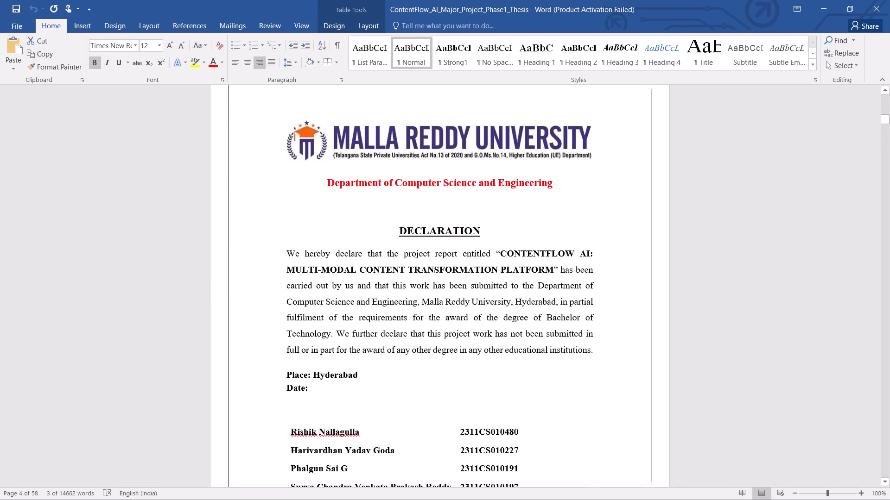
drag(289, 251, 586, 359)
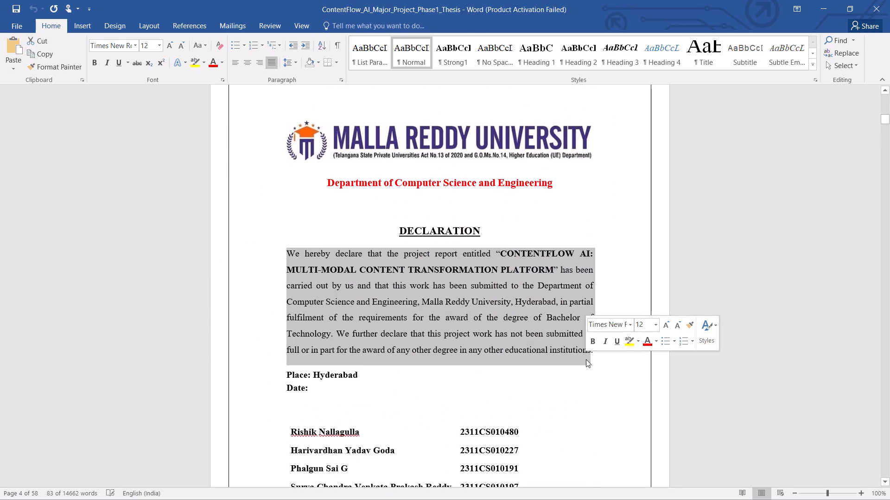
click(292, 65)
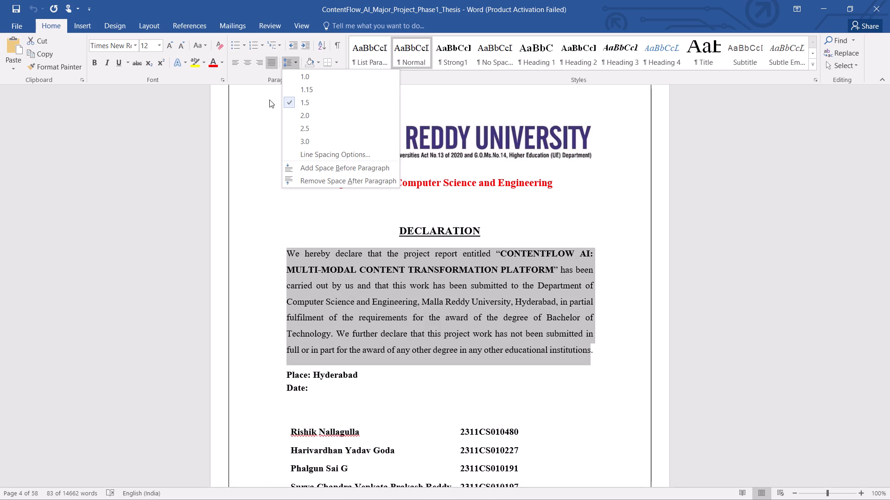
click(286, 344)
key(alt+Tab)
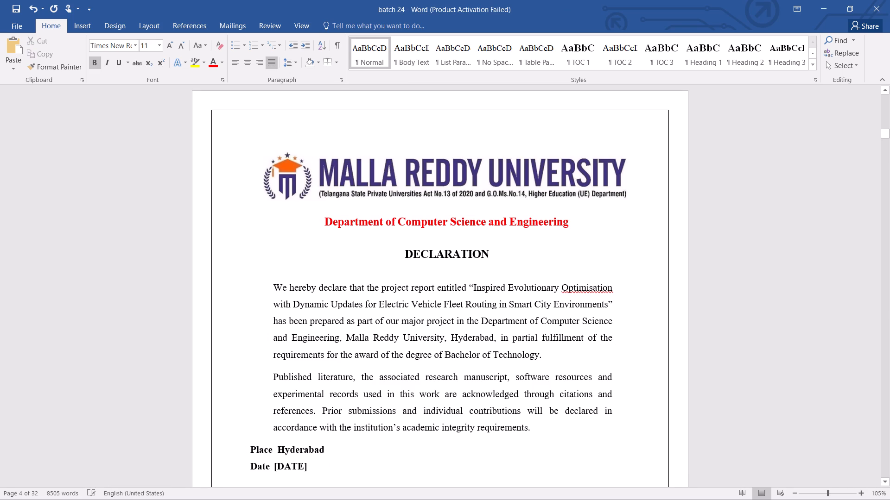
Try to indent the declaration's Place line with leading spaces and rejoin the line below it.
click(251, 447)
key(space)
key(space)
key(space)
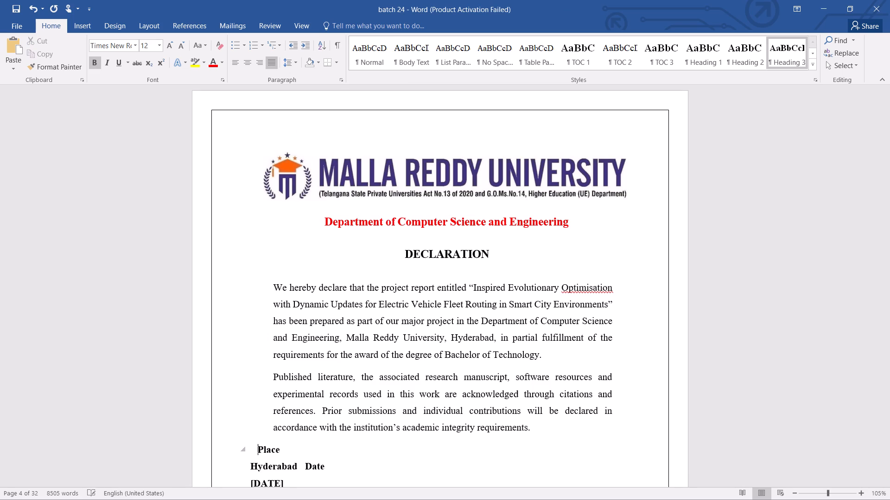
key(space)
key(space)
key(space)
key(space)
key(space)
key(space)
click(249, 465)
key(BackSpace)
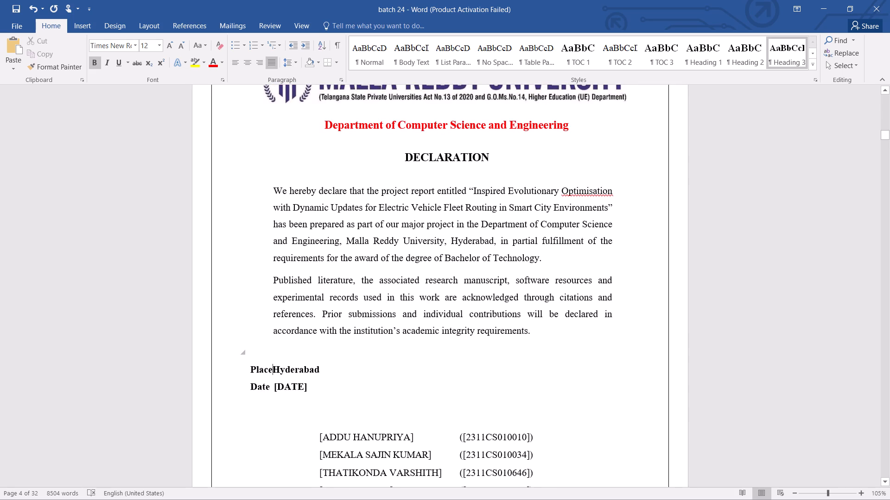
Replace the declaration's Place and Date [DATE] lines with the Place: Hyderabad and Date: lines copied from the ContentFlow thesis declaration.
drag(251, 371, 311, 395)
key(BackSpace)
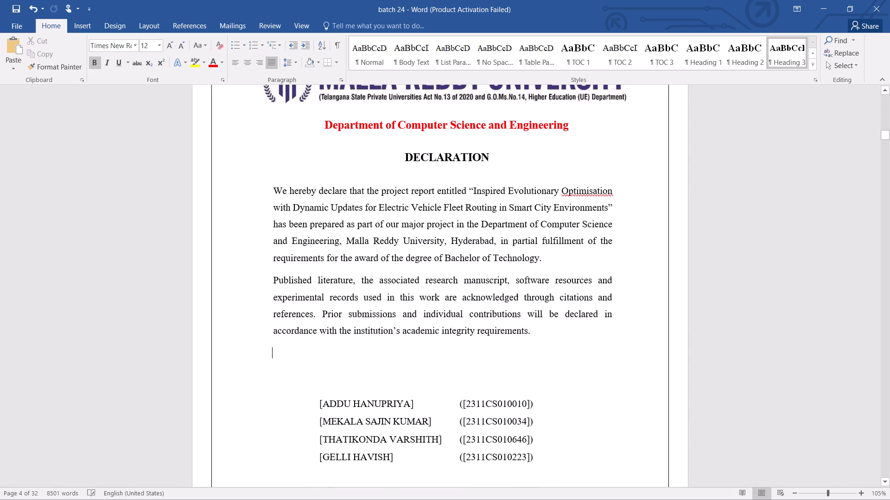
key(alt+Tab)
drag(286, 375, 312, 389)
key(ctrl+c)
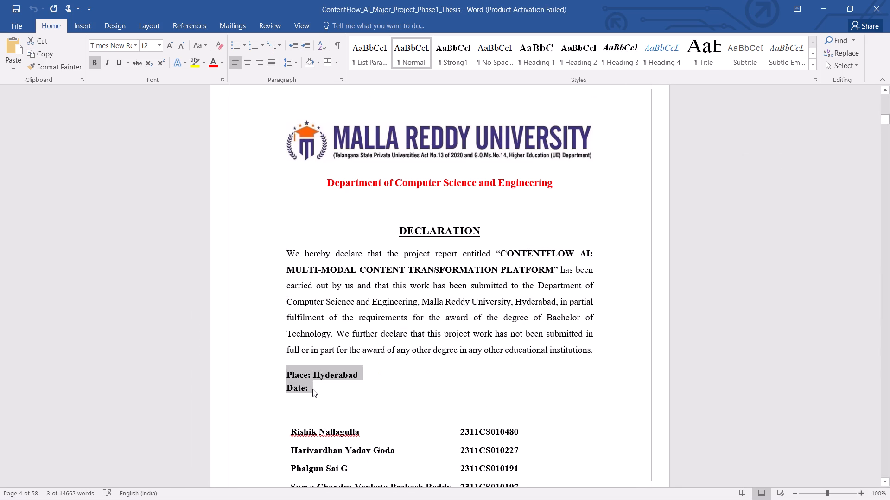
key(alt+Tab)
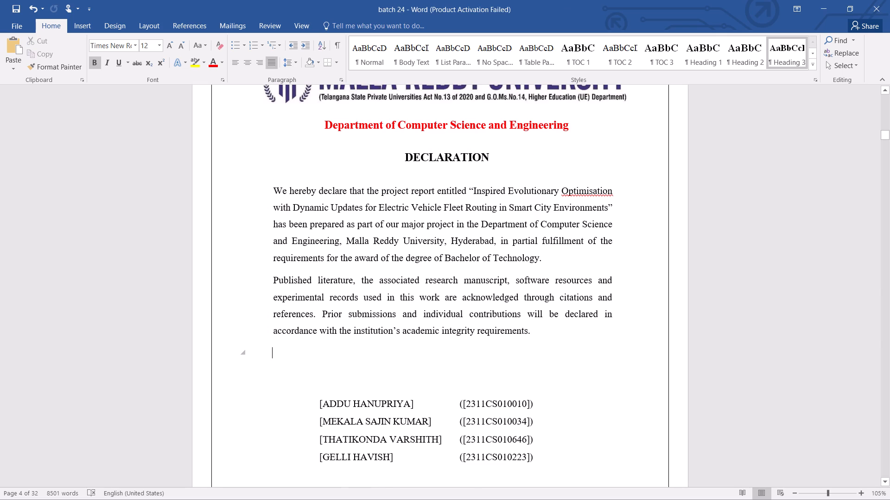
key(ctrl+v)
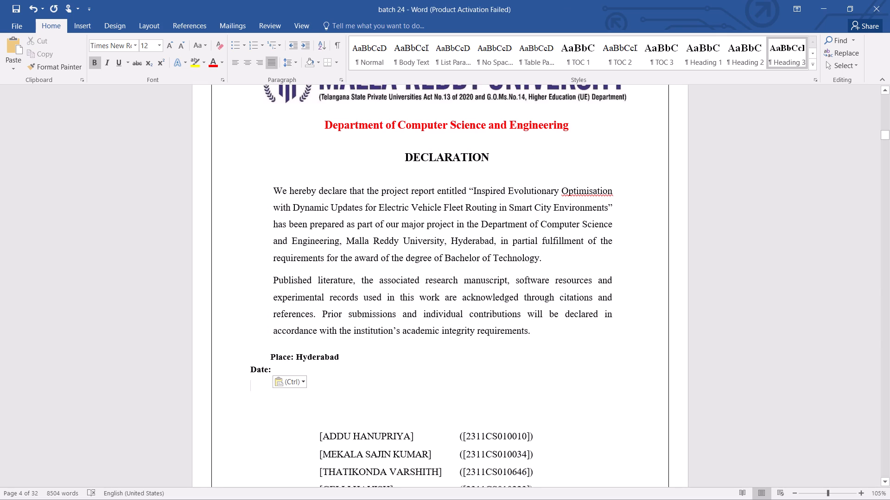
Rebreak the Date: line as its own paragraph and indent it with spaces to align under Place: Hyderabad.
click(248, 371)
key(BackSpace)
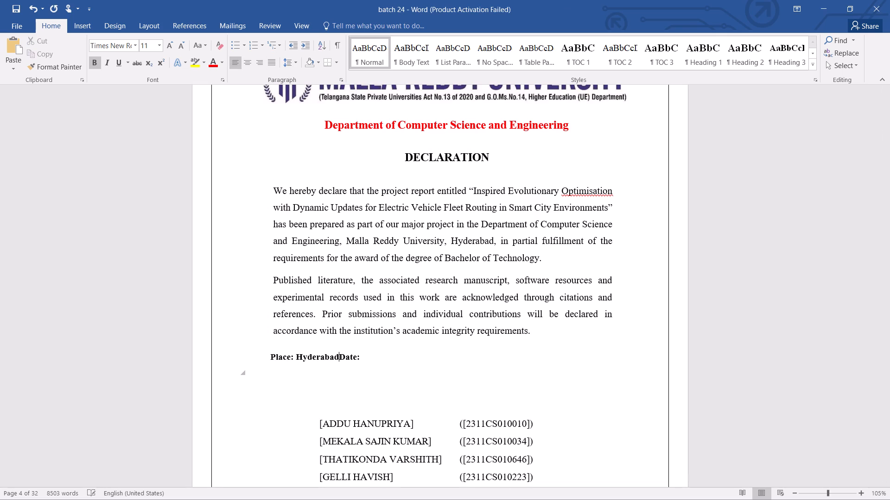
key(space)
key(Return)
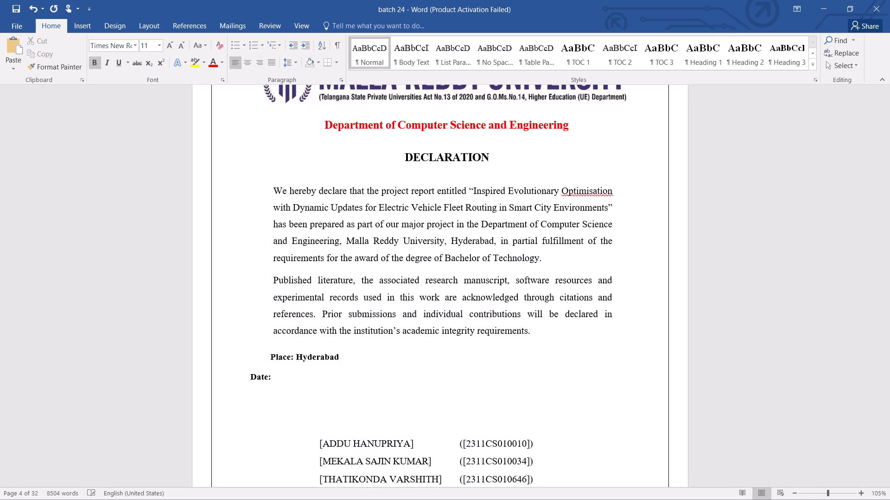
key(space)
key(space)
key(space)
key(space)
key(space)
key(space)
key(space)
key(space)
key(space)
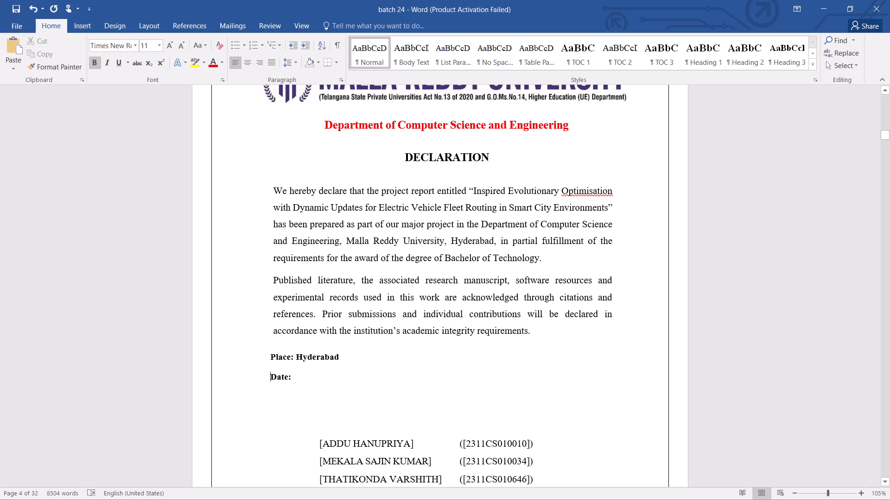
Set the line spacing of the declaration paragraphs and the Place and Date lines to 1.5.
drag(271, 187, 537, 346)
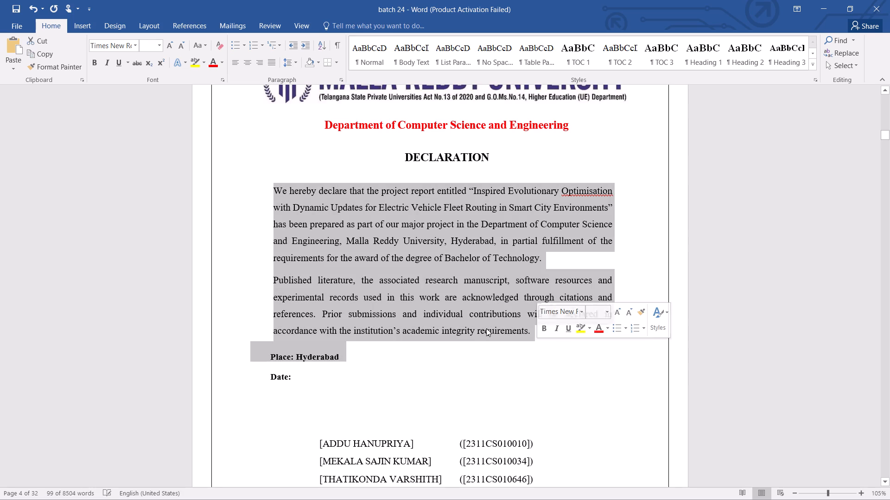
click(298, 61)
click(306, 100)
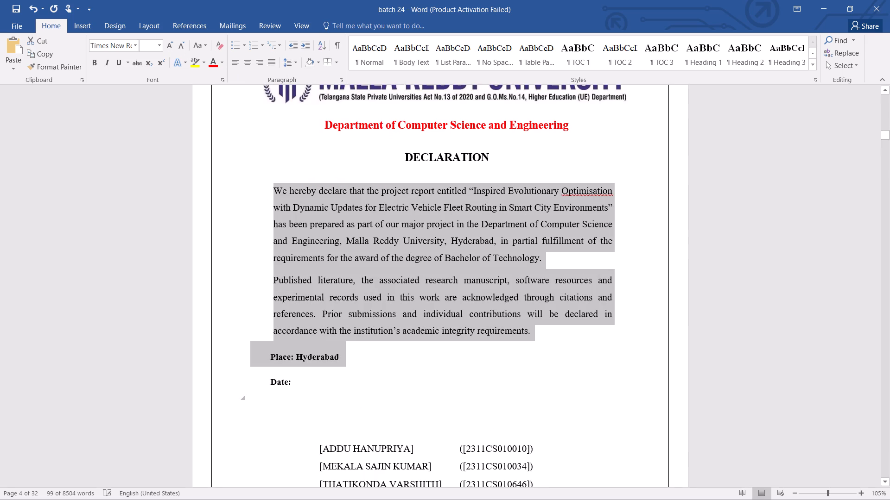
drag(266, 381, 291, 381)
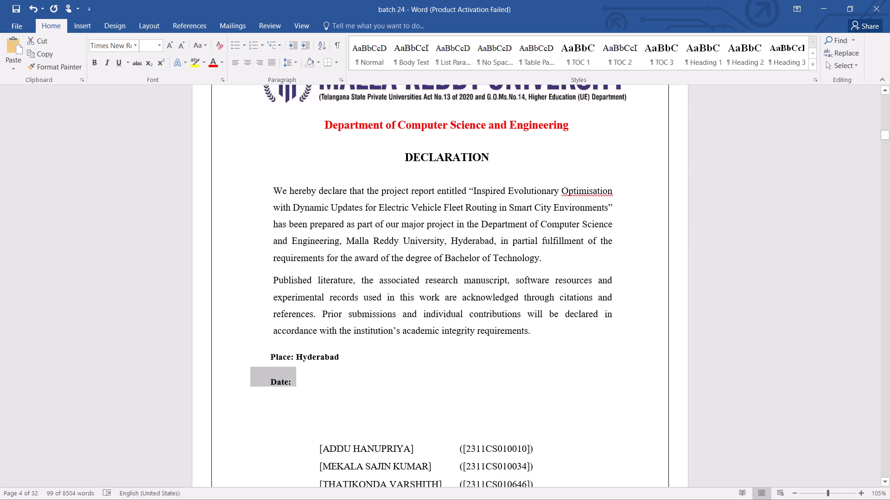
drag(291, 381, 292, 381)
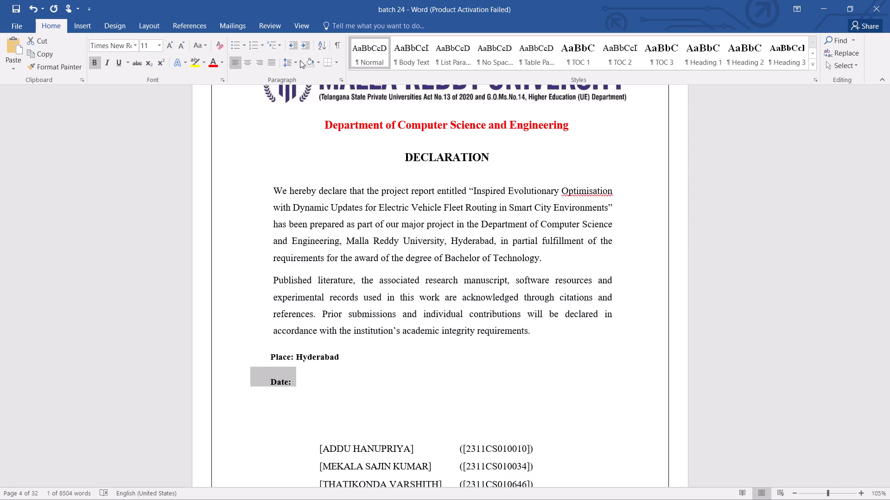
click(293, 64)
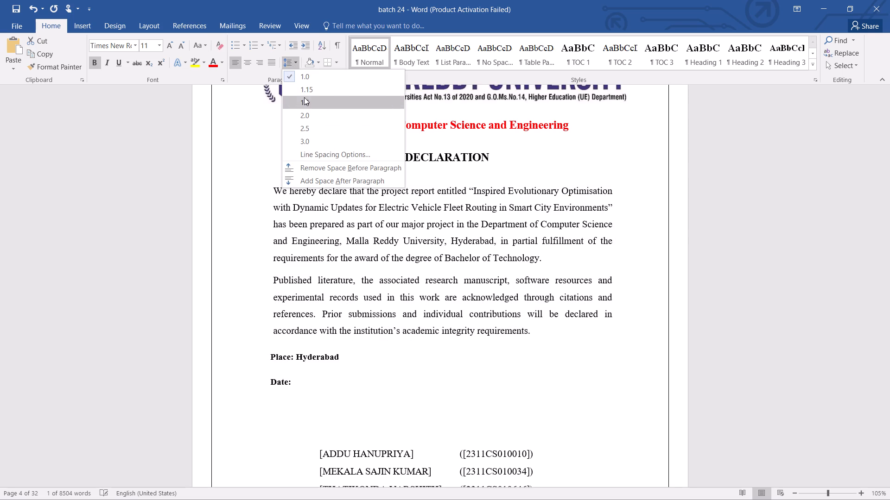
click(304, 97)
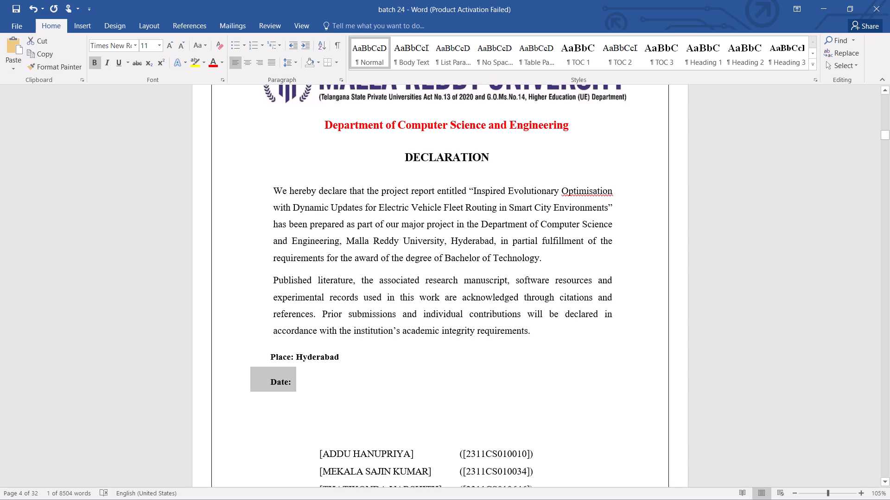
Set the declaration text, including the Place and Date lines, to font size 12.
drag(271, 190, 329, 383)
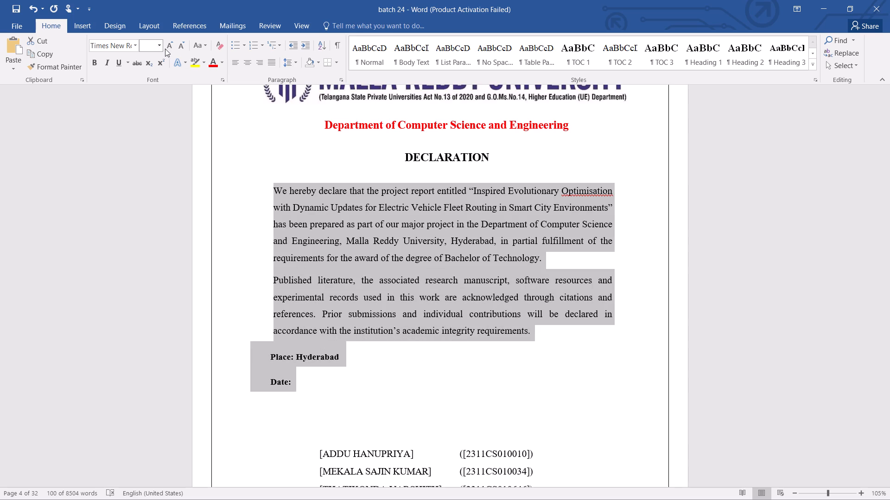
click(161, 47)
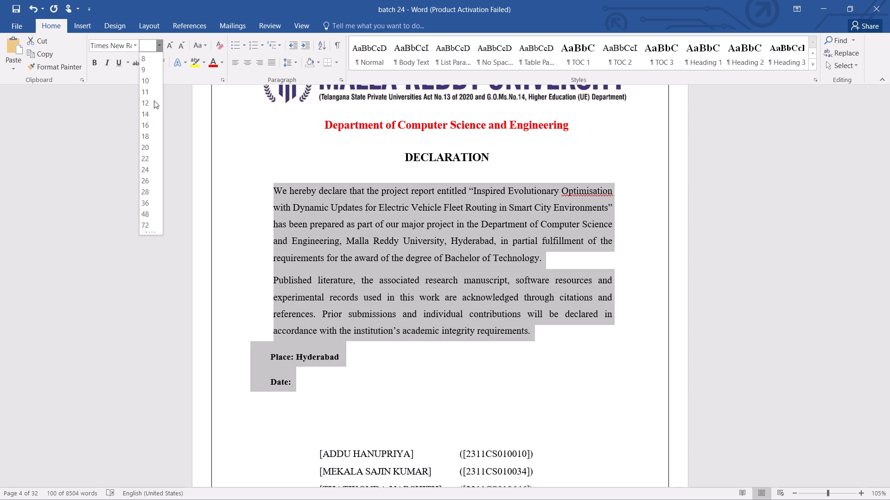
click(150, 102)
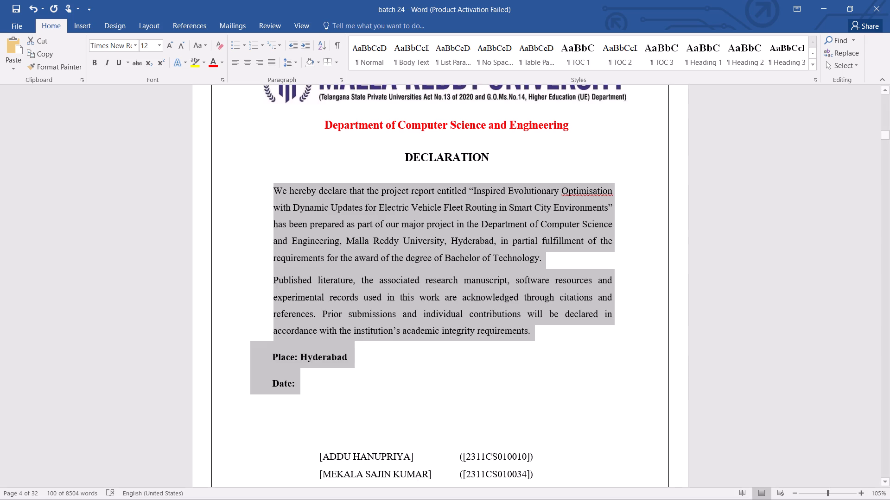
key(alt+Tab)
key(alt+Tab)
click(202, 318)
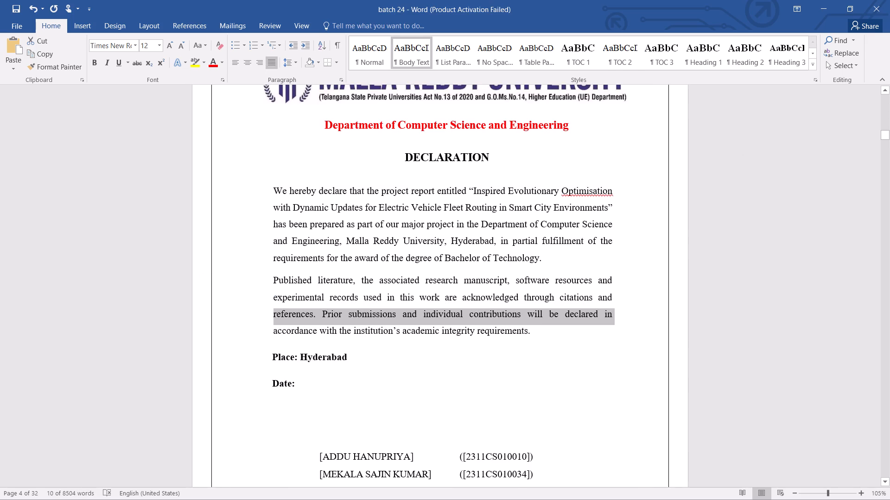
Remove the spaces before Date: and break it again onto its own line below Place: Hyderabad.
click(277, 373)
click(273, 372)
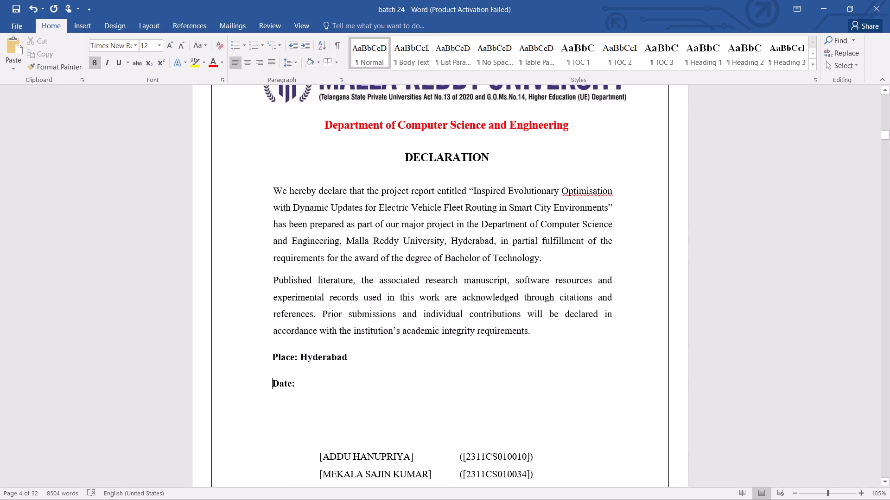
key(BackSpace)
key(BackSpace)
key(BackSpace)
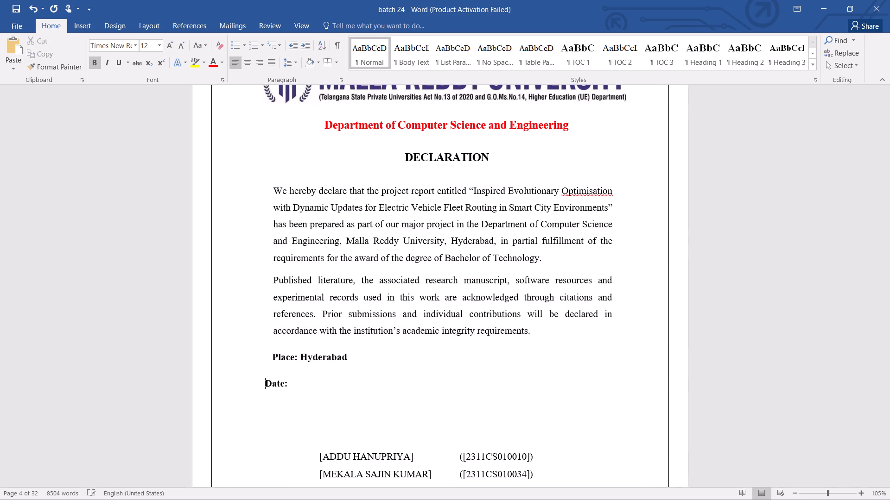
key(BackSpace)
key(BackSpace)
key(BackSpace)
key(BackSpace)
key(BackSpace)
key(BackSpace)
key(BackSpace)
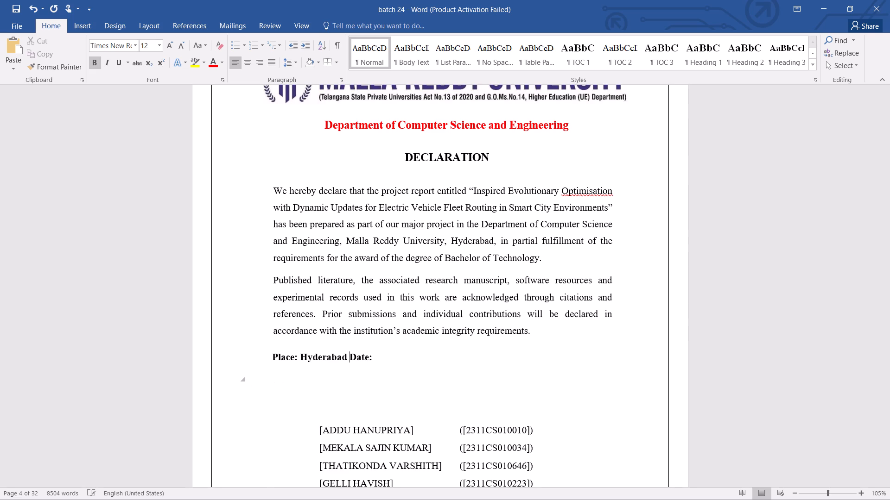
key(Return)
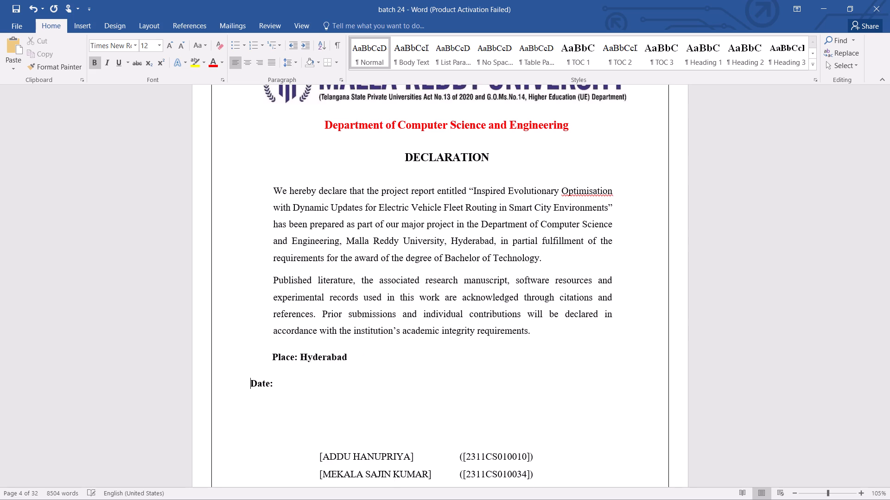
Check the line spacing of the Place and Date lines in the ContentFlow thesis, and return to the batch 24 report.
key(alt+Tab)
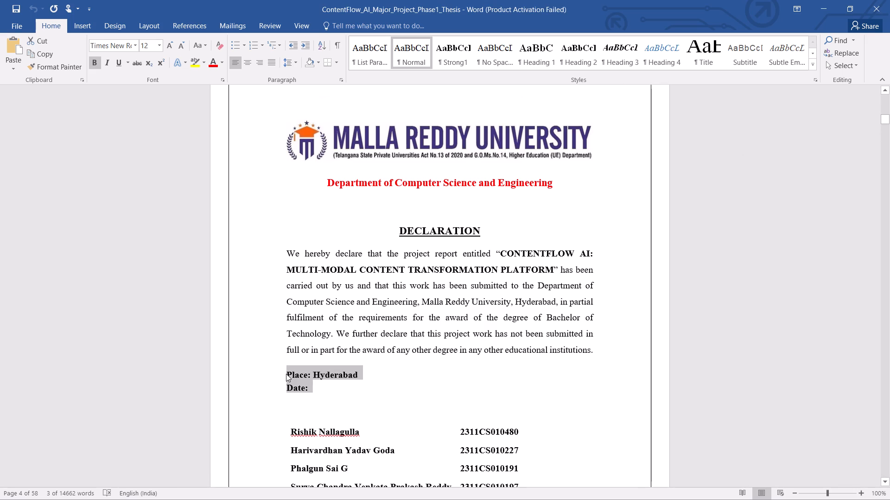
click(295, 59)
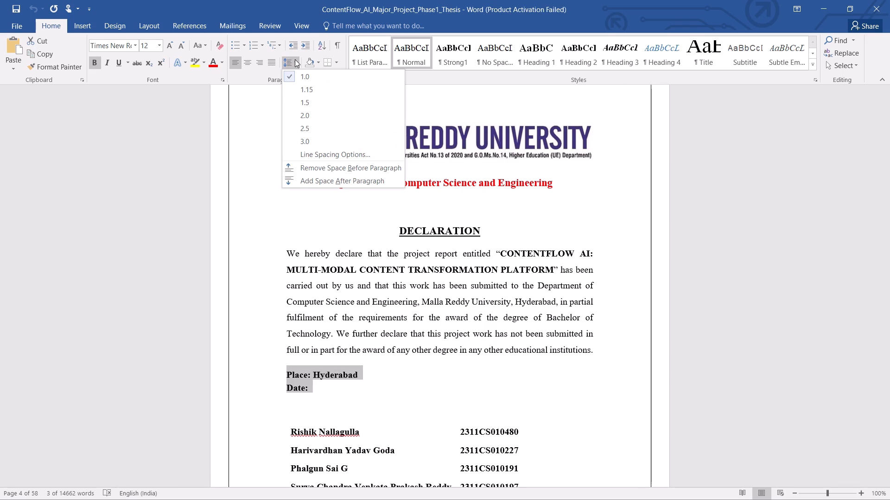
click(184, 242)
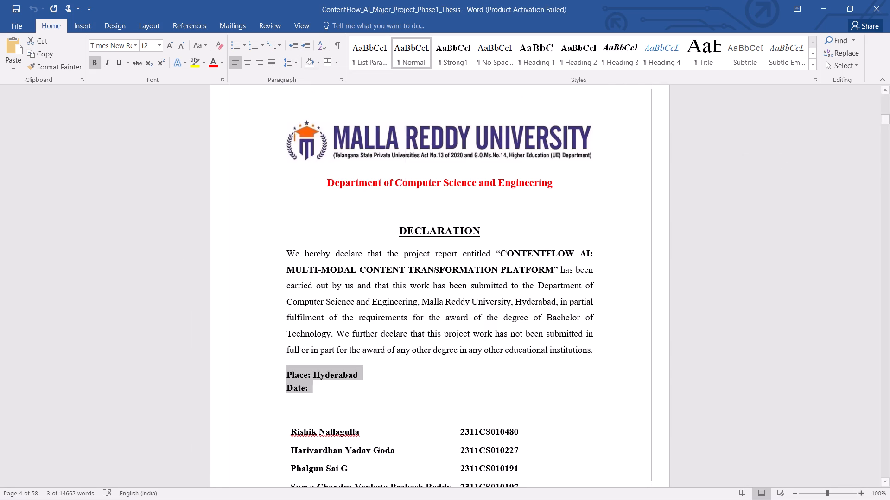
key(alt+Tab)
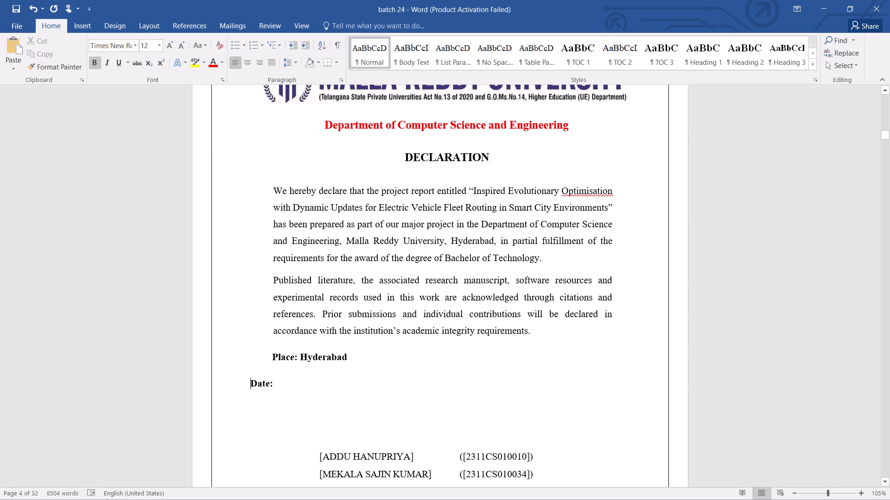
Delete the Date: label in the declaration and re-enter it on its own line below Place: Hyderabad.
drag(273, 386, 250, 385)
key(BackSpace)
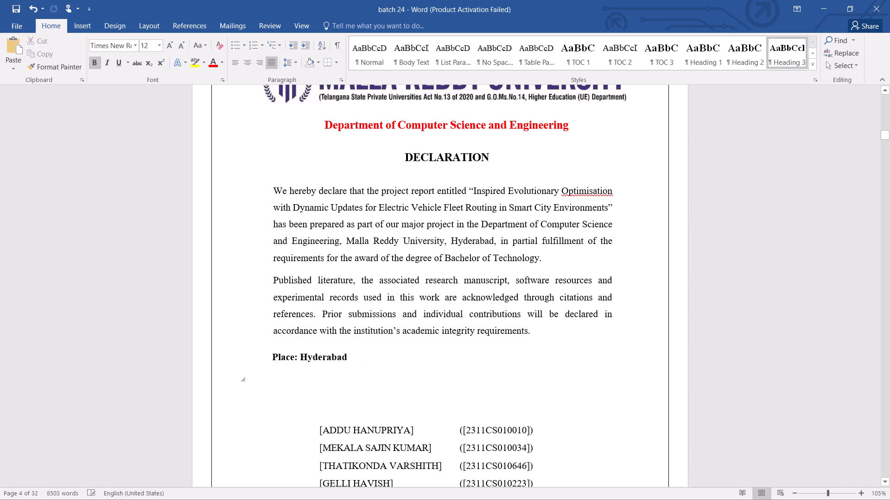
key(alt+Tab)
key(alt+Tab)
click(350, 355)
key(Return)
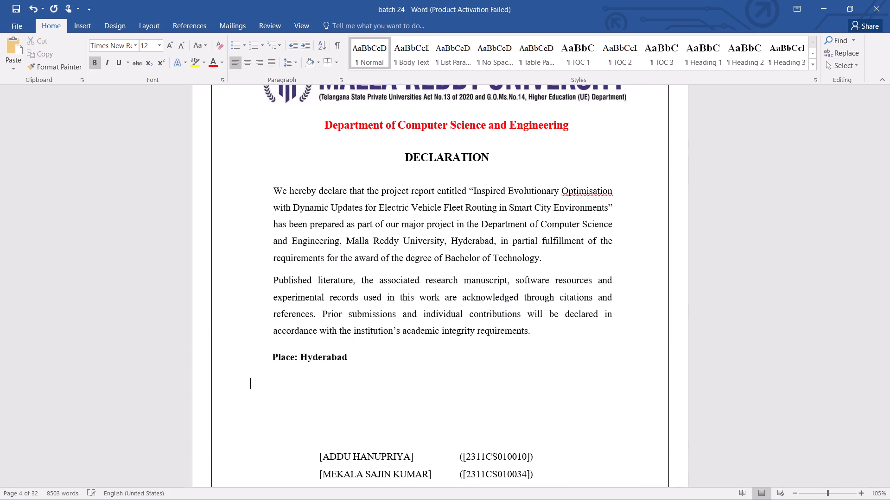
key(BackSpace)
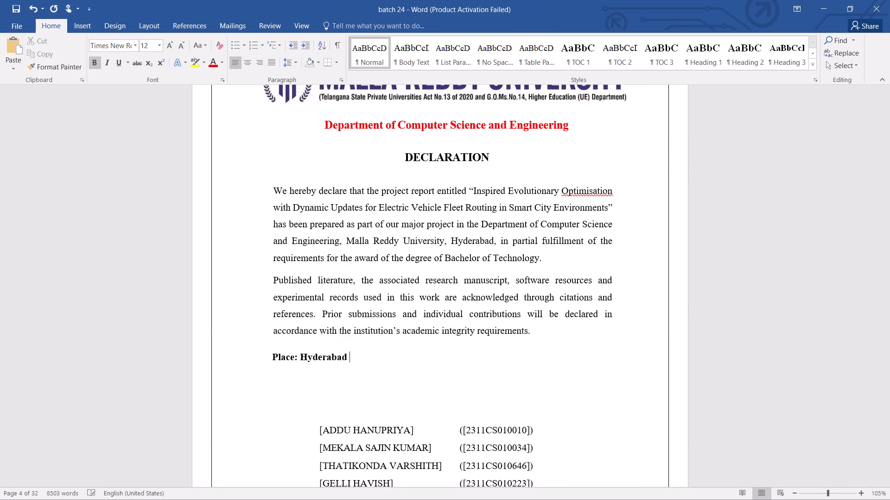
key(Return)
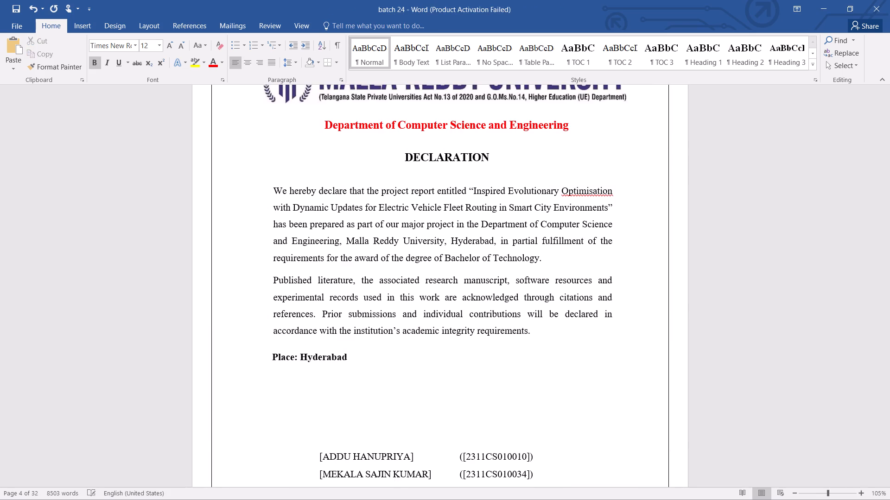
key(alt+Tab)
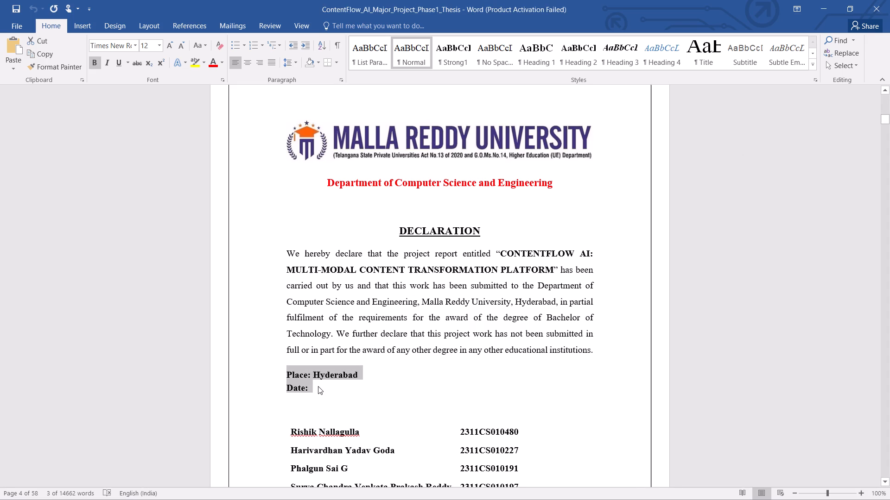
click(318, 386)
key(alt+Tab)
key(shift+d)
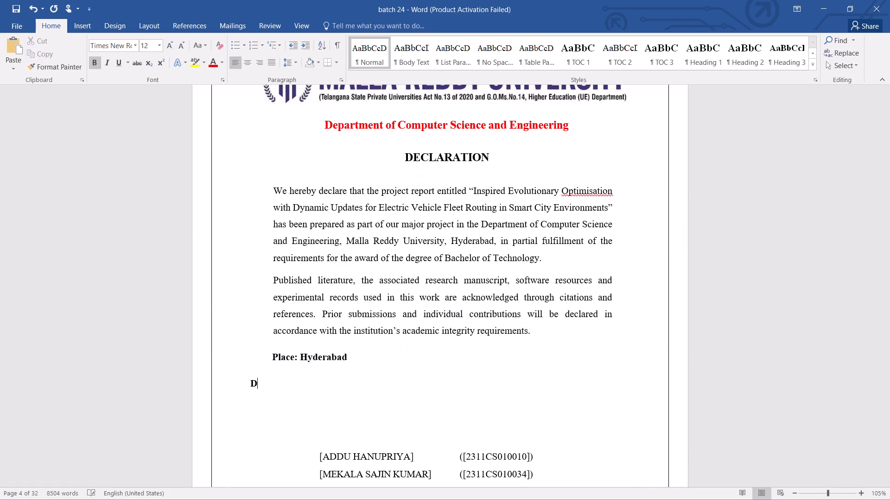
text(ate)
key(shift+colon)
Indent the Date: label with eight leading spaces so it sits roughly under Place: Hyderabad.
key(Left)
key(Left)
key(Left)
key(Left)
key(Left)
key(space)
key(space)
key(space)
key(space)
key(space)
key(space)
key(space)
key(space)
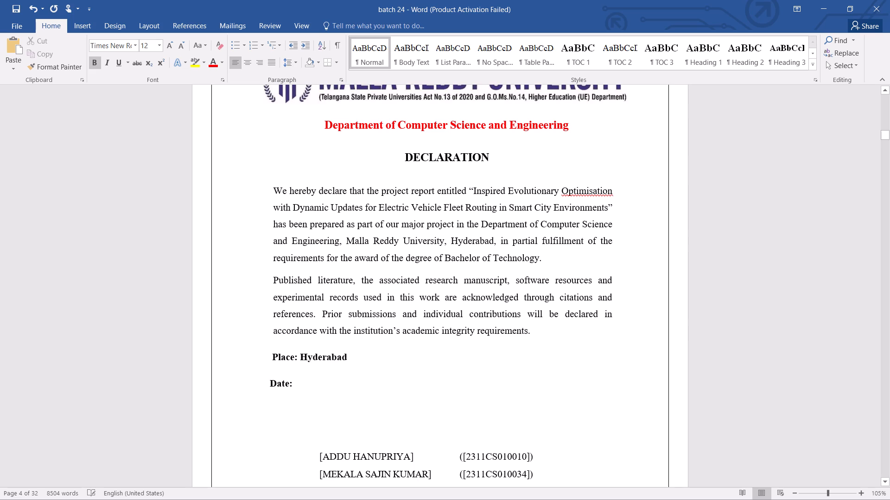
Set the line spacing of the declaration's Place and Date lines to 1.0.
drag(292, 386, 266, 354)
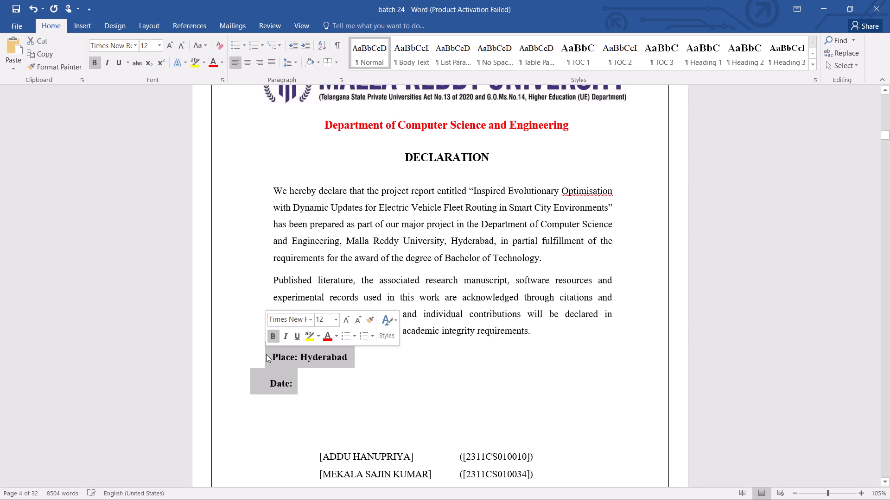
click(295, 62)
click(293, 77)
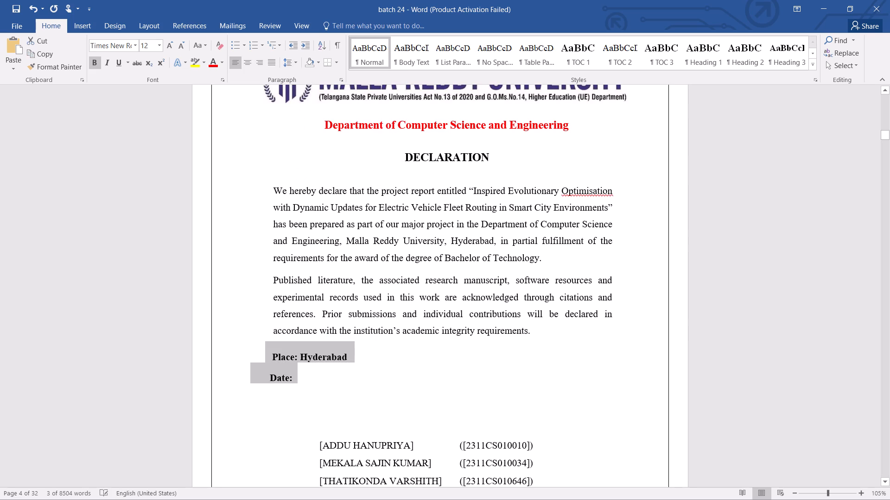
click(343, 390)
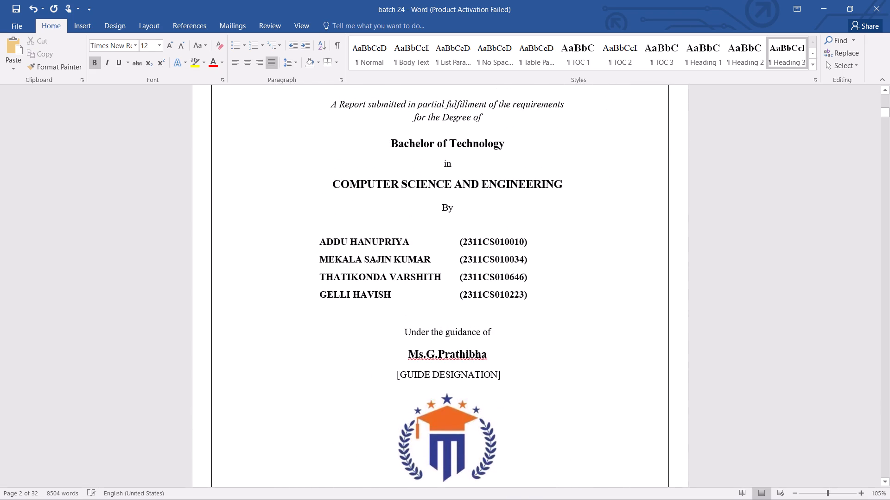
Replace the bracketed student names and roll numbers on the declaration page with a copy of the title page's student list.
drag(321, 242, 534, 295)
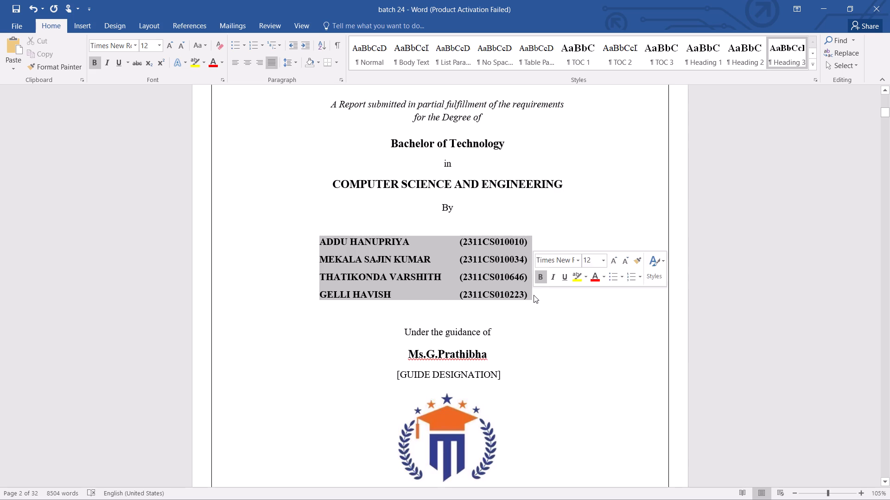
key(ctrl+c)
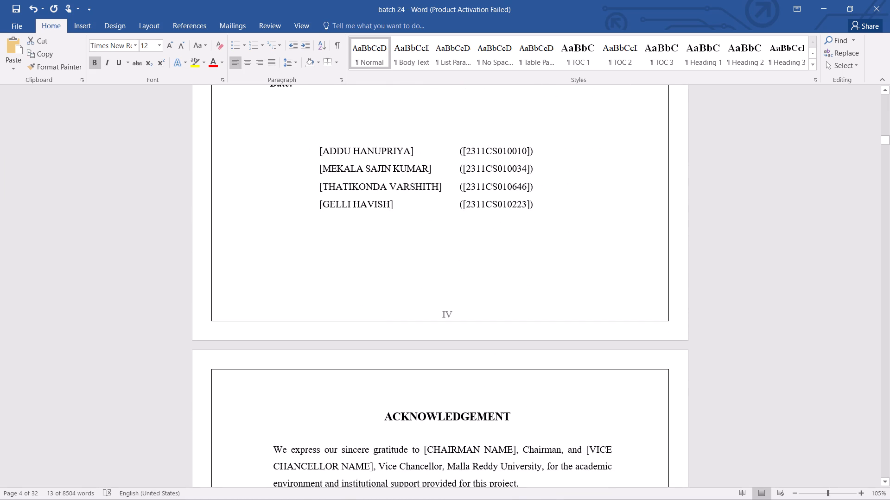
drag(318, 151, 563, 200)
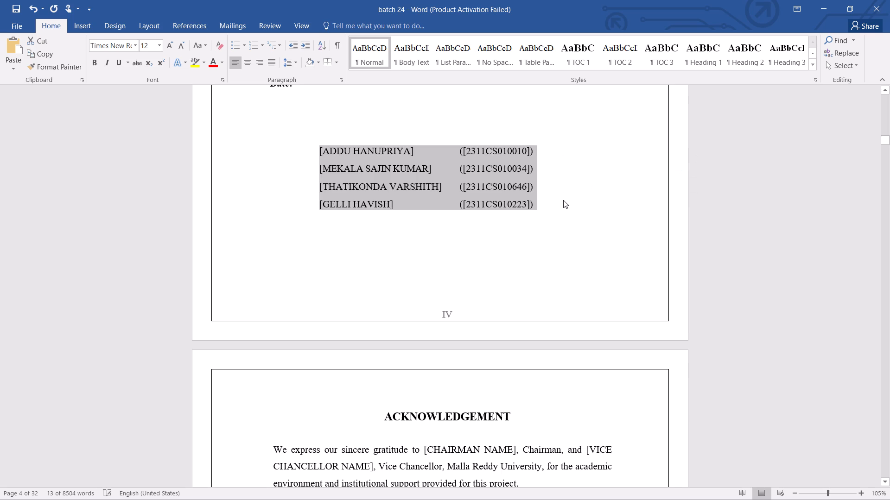
key(ctrl+v)
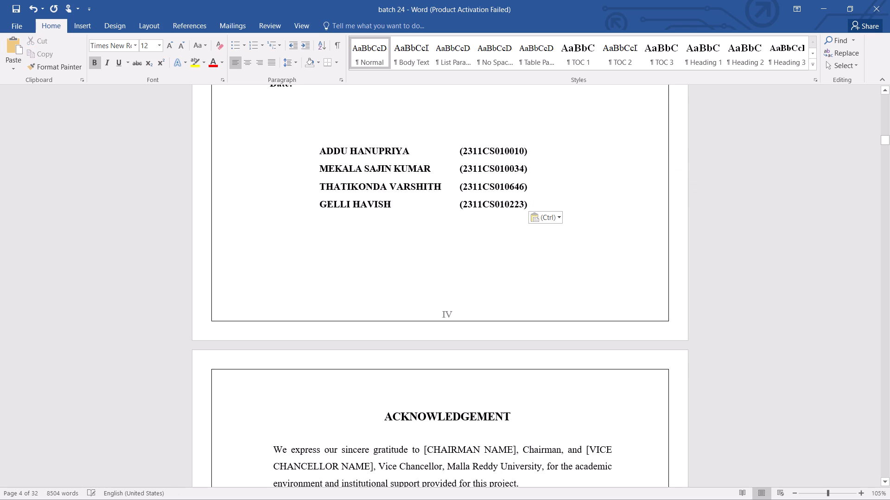
Remove the bold formatting from the student list on the declaration page.
drag(528, 205, 323, 145)
key(ctrl+b)
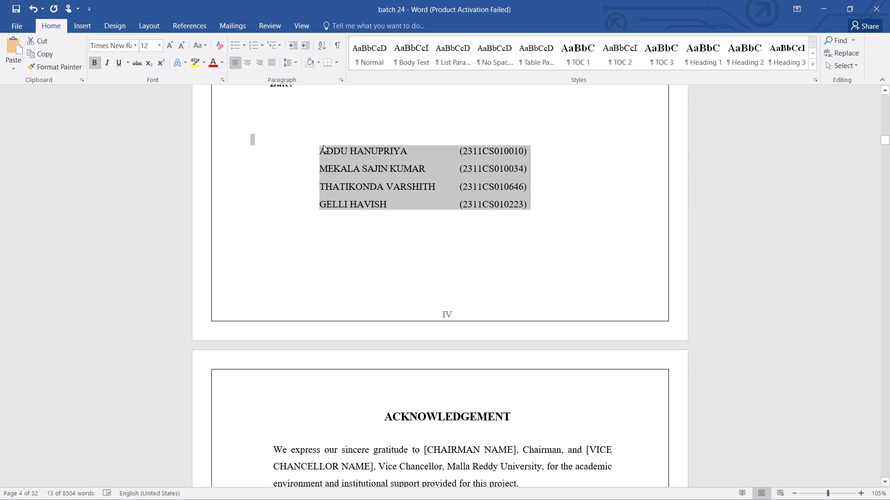
click(286, 189)
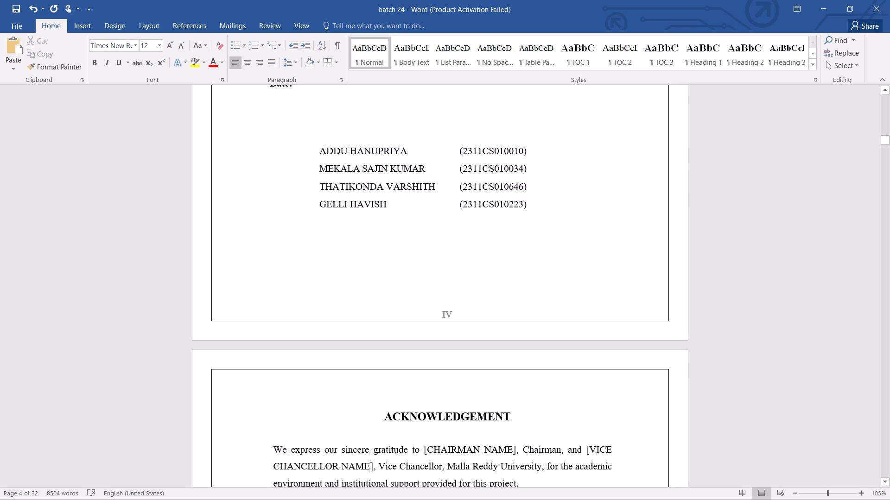
Compare the acknowledgement with the ContentFlow thesis's and clear the CHAIRMAN NAME placeholder text between its brackets in the batch 24 report.
key(alt+Tab)
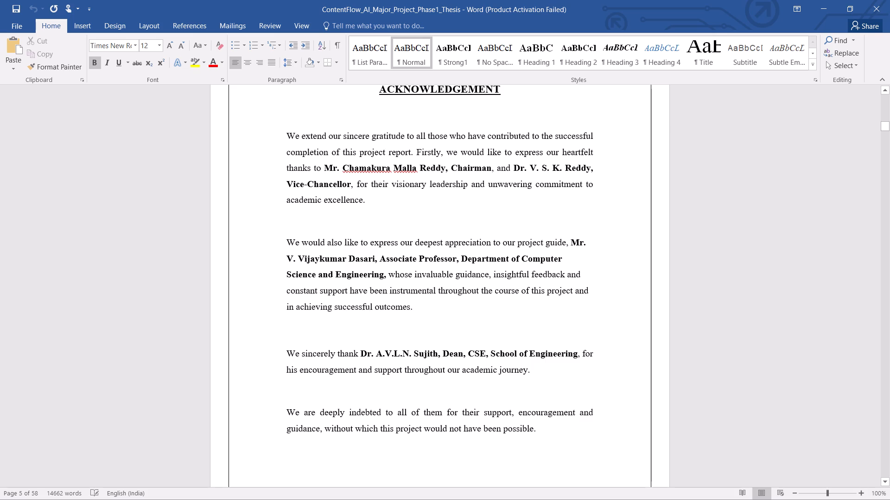
key(alt+Tab)
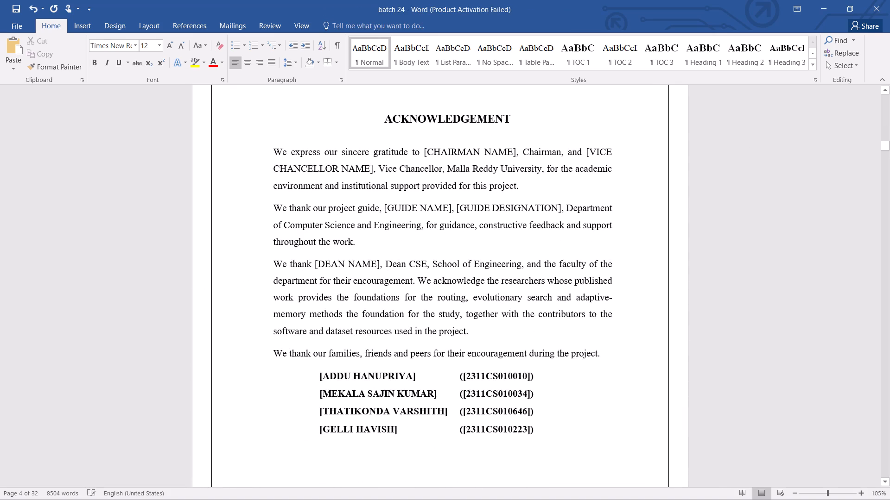
key(alt+Tab)
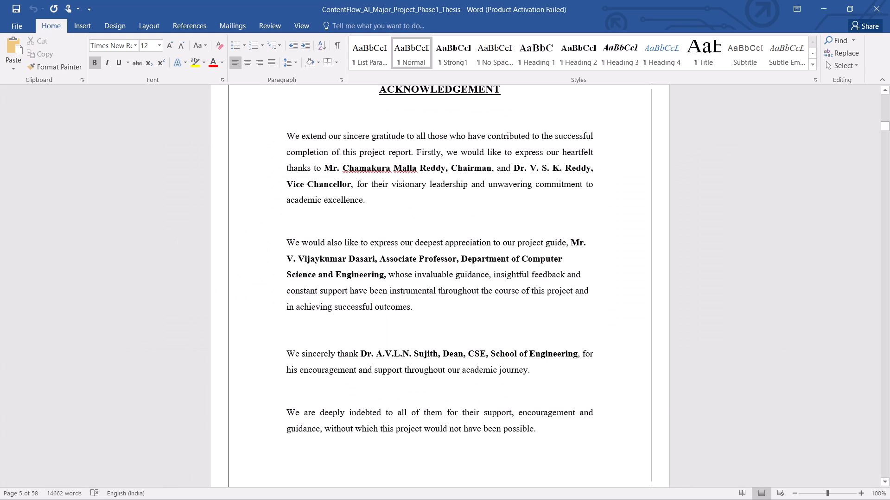
key(alt+Tab)
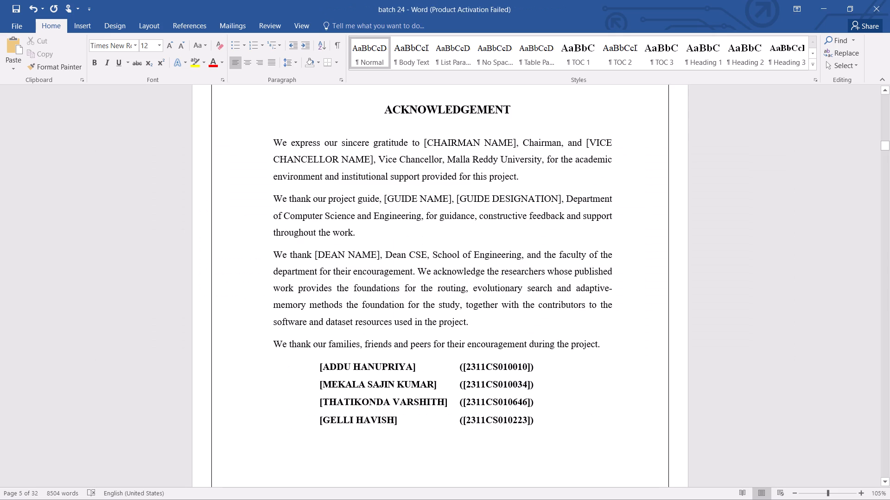
key(alt+Tab)
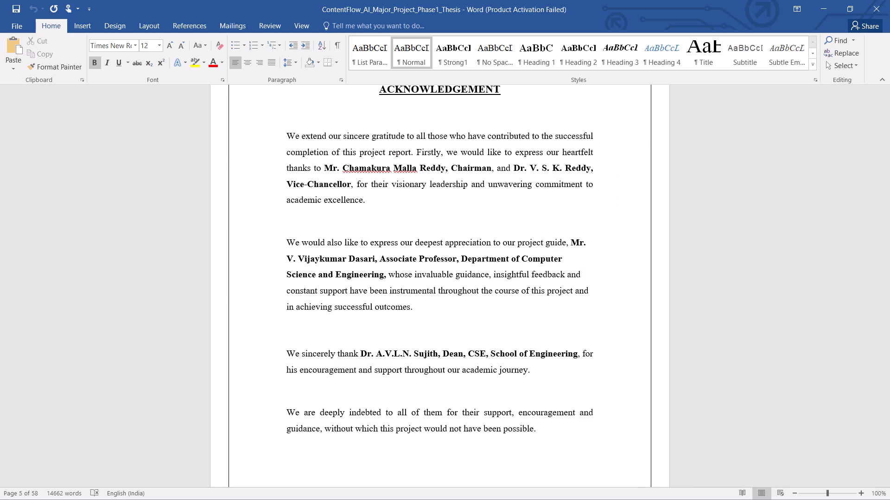
key(alt+Tab)
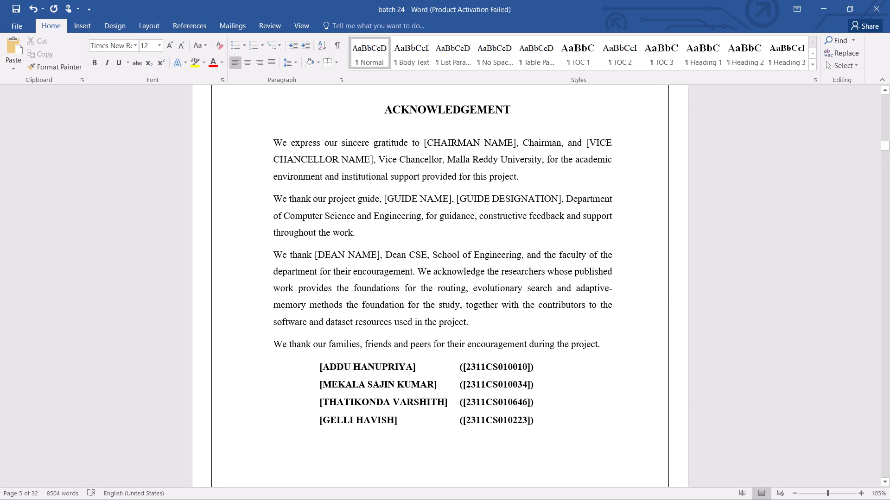
drag(513, 143, 434, 141)
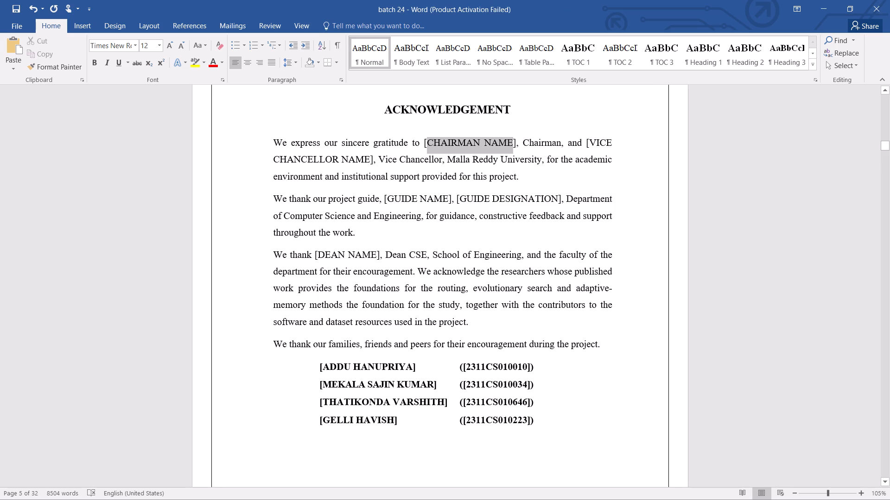
drag(434, 141, 435, 141)
key(BackSpace)
Switch to the ContentFlow thesis and check the line spacing of its acknowledgement and declaration paragraphs.
key(alt+Tab)
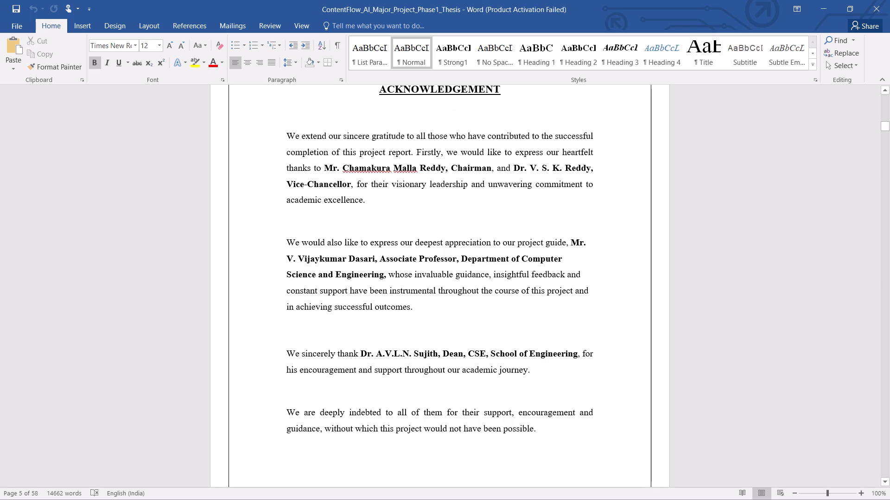
drag(286, 134, 541, 440)
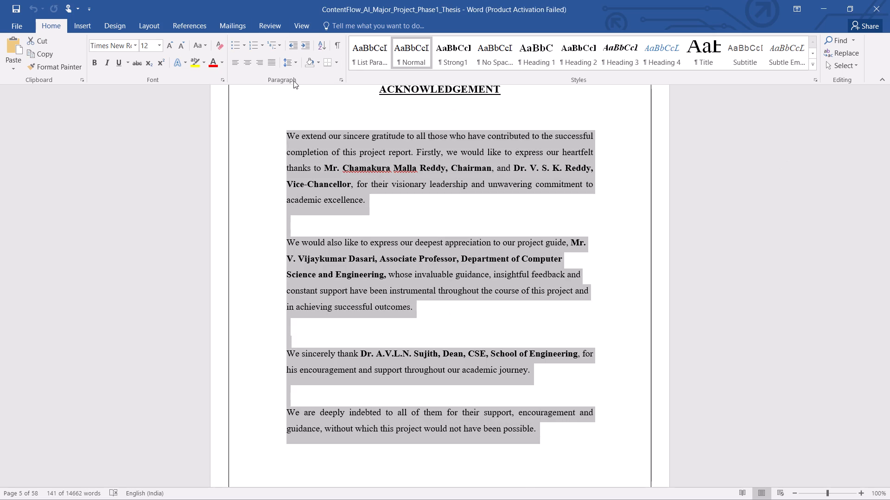
click(297, 62)
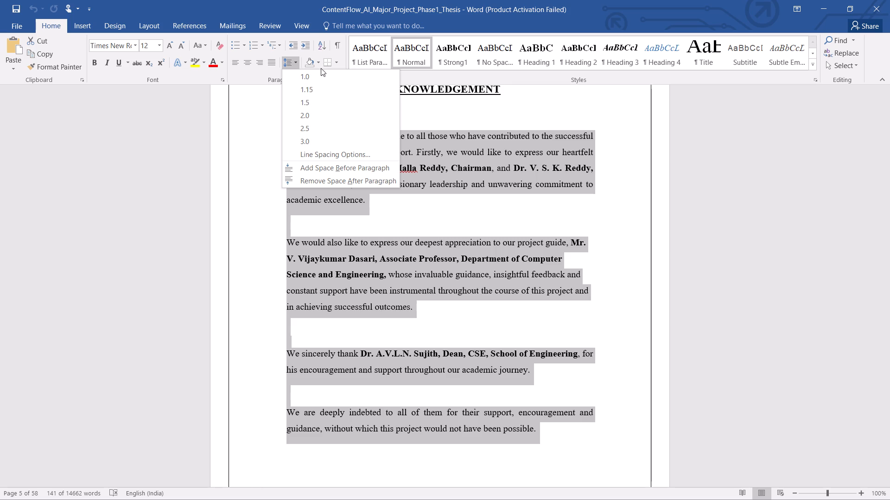
click(270, 131)
click(270, 131)
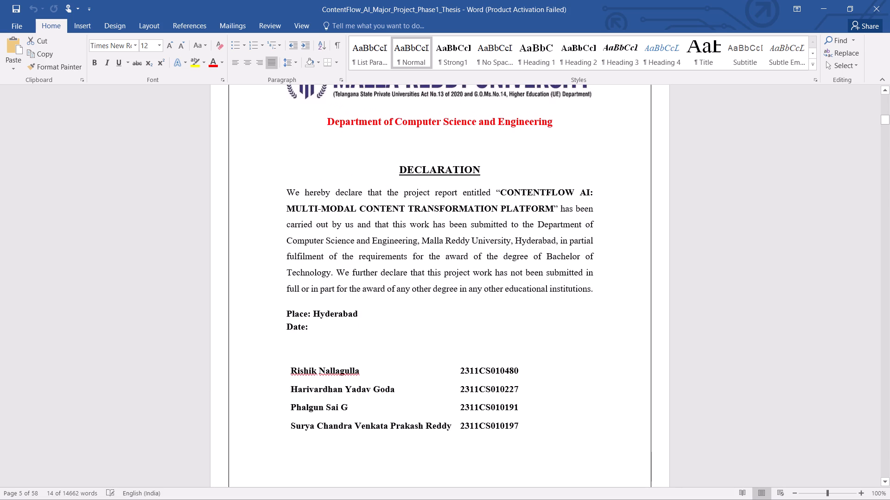
drag(285, 192, 356, 283)
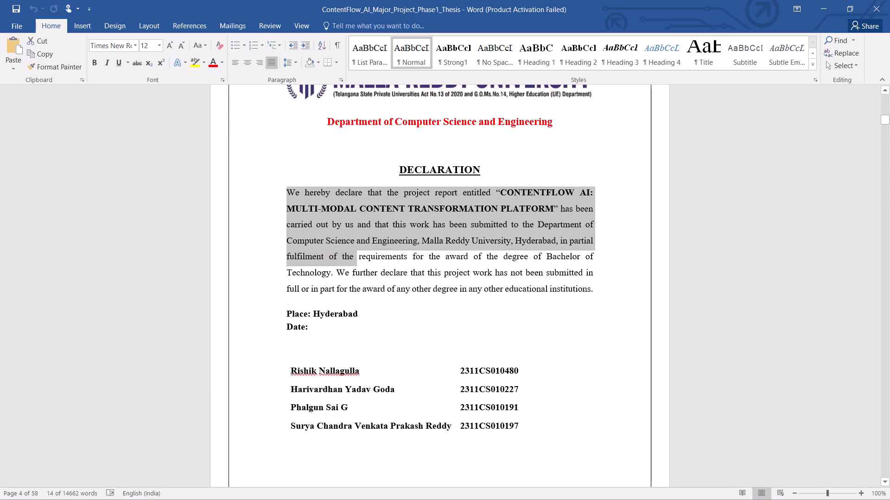
drag(356, 283, 360, 291)
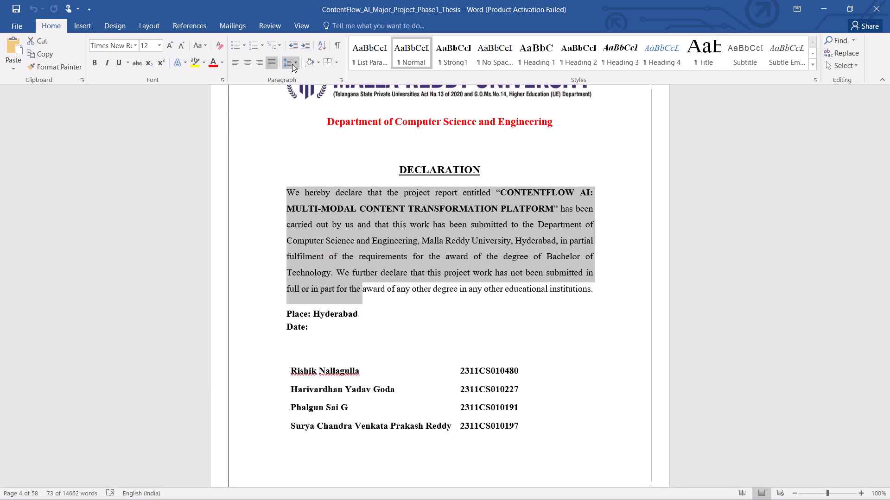
click(298, 64)
click(248, 158)
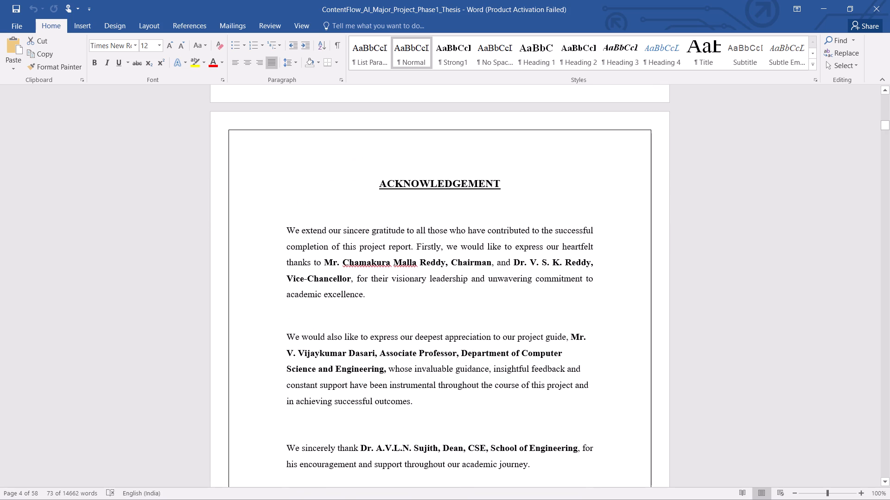
Return to the batch 24 report, keep the acknowledgement paragraphs justified and set their line spacing to 1.5.
key(alt+Tab)
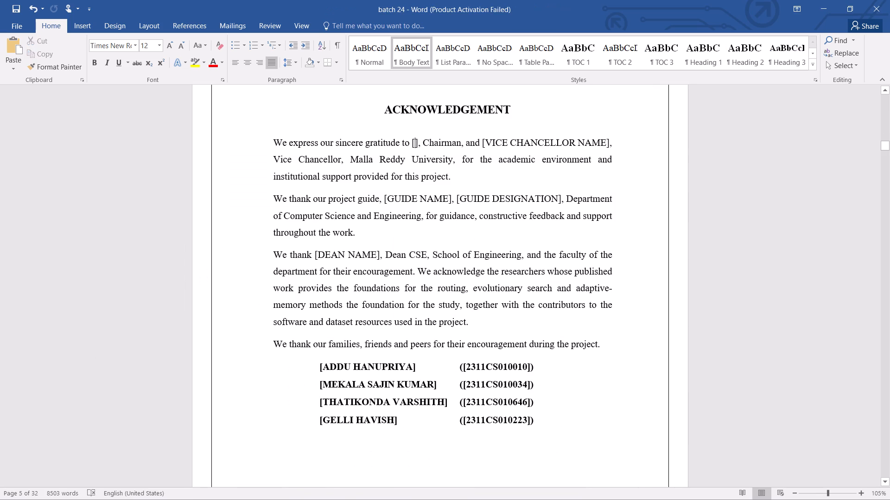
drag(271, 144, 584, 345)
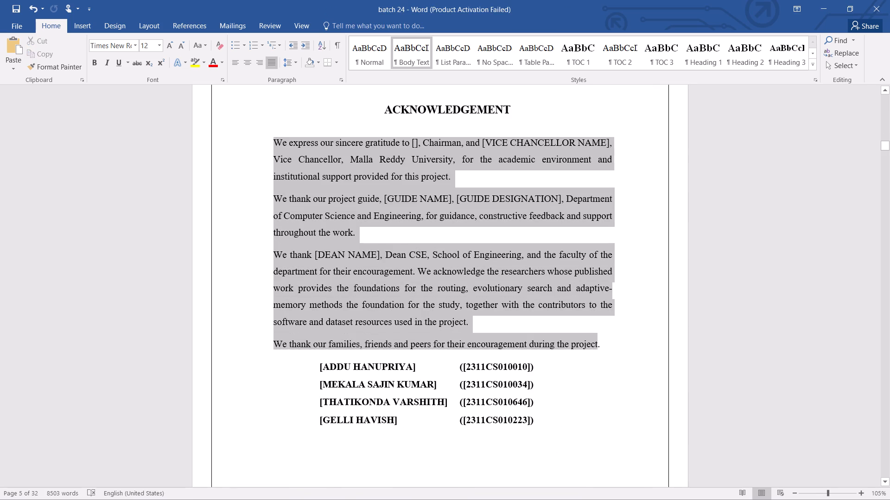
drag(584, 345, 605, 345)
drag(605, 345, 602, 343)
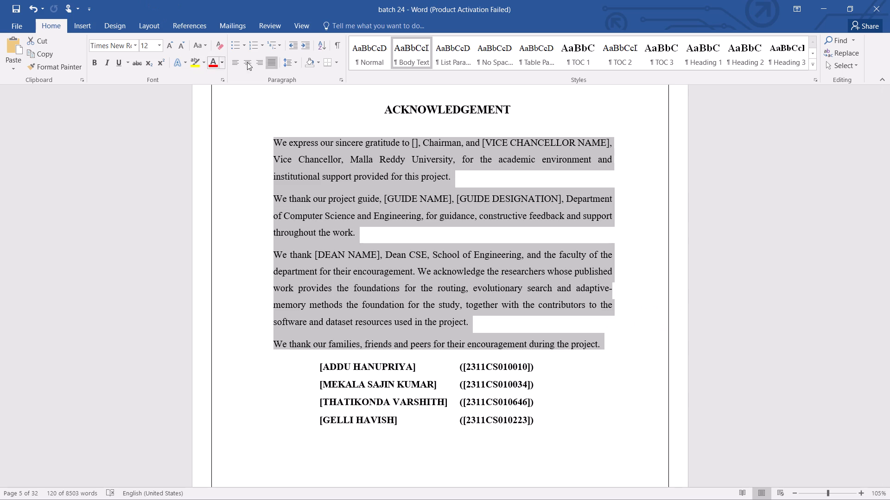
click(272, 66)
click(272, 66)
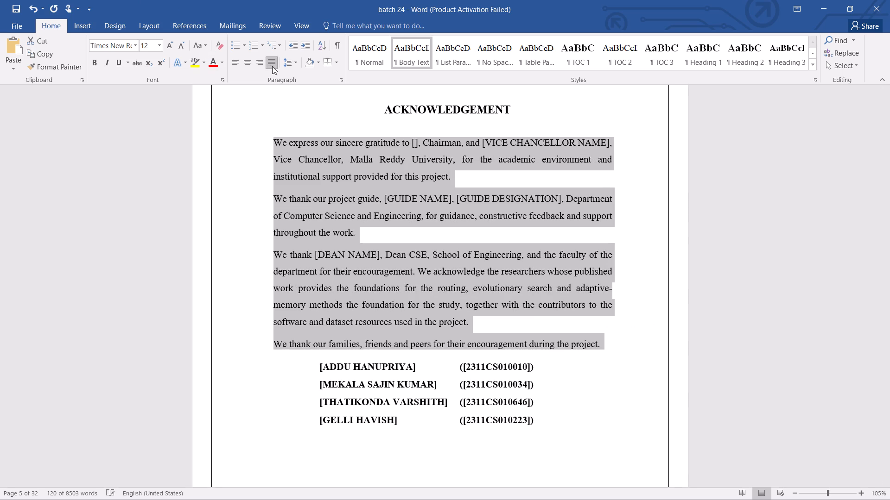
click(272, 66)
click(272, 66)
click(296, 64)
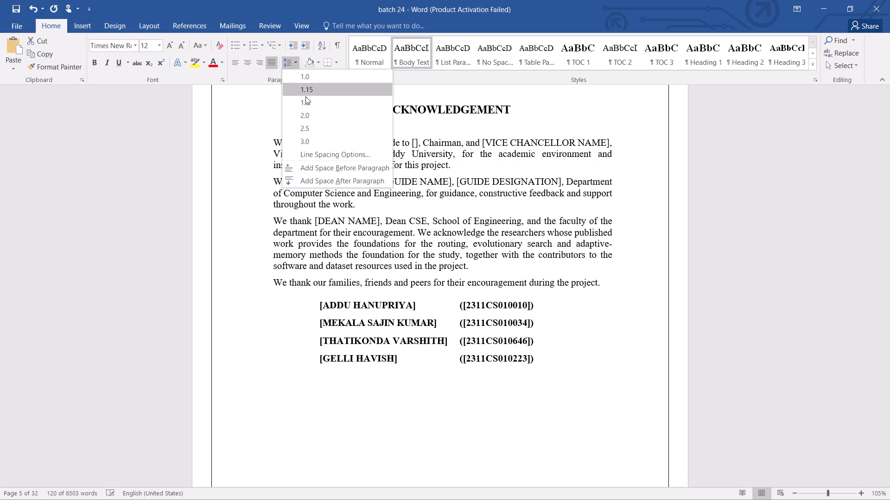
click(306, 98)
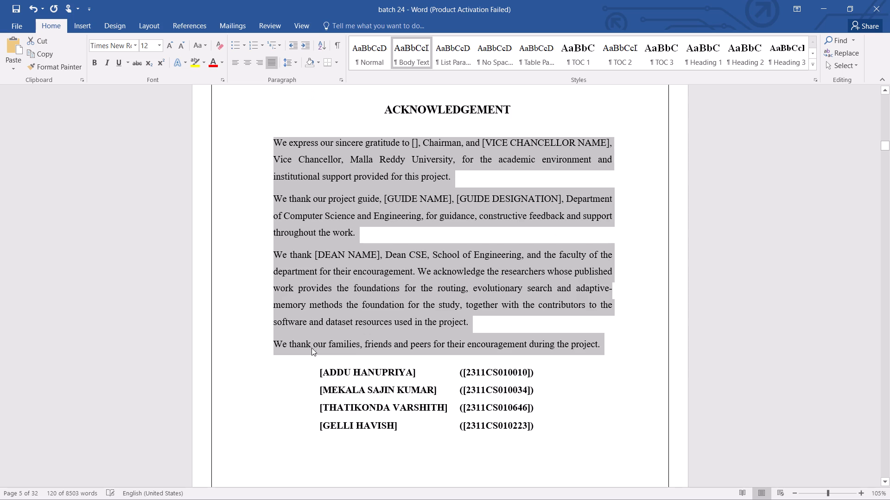
Replace the bracketed student names and roll numbers under the acknowledgement with the copied student list without brackets.
drag(315, 371, 555, 430)
key(ctrl+v)
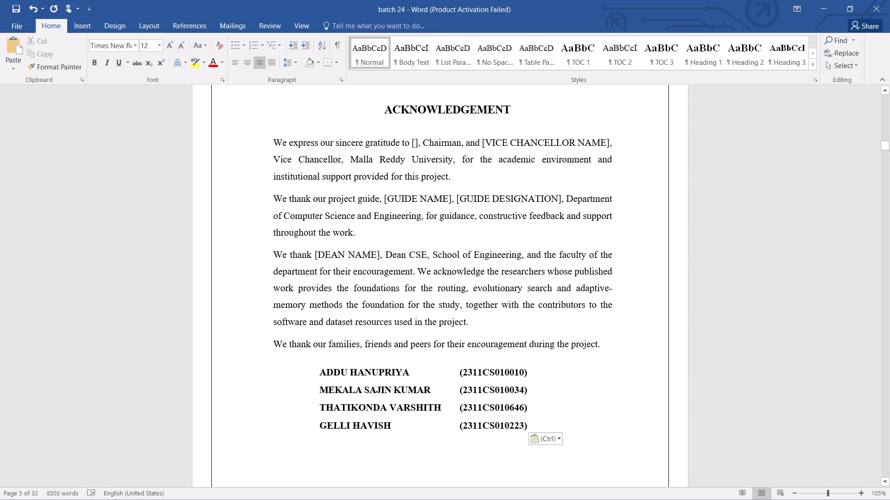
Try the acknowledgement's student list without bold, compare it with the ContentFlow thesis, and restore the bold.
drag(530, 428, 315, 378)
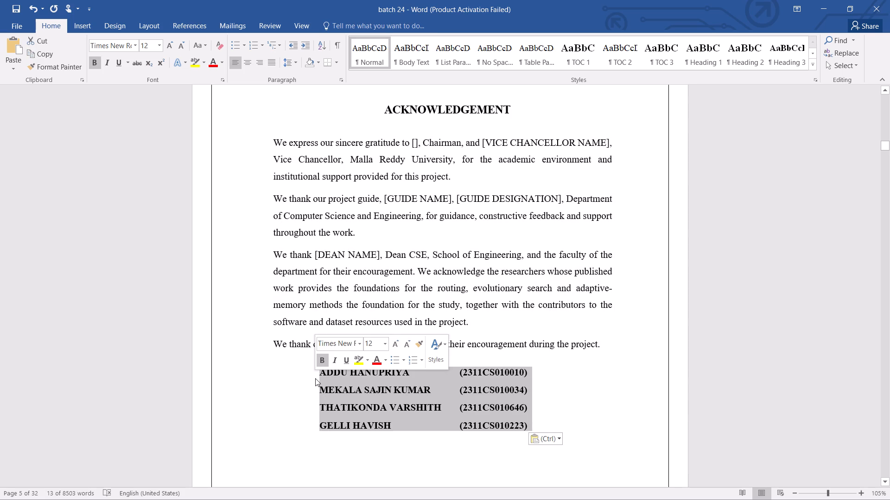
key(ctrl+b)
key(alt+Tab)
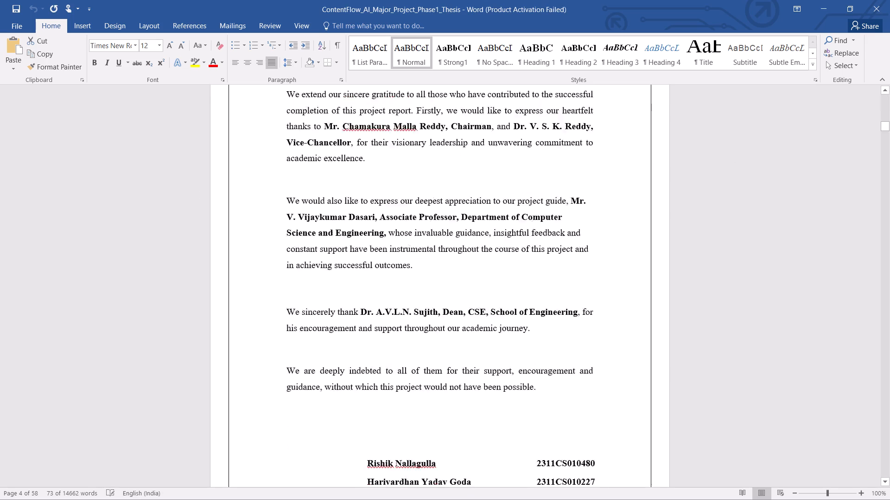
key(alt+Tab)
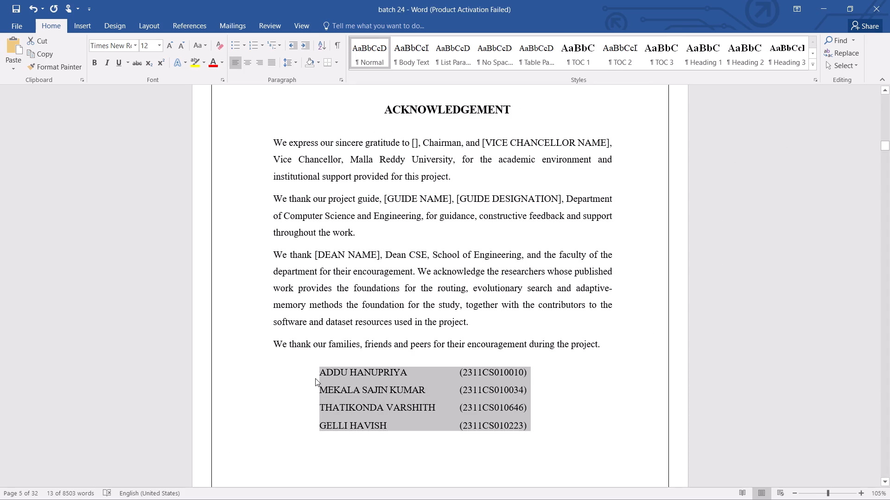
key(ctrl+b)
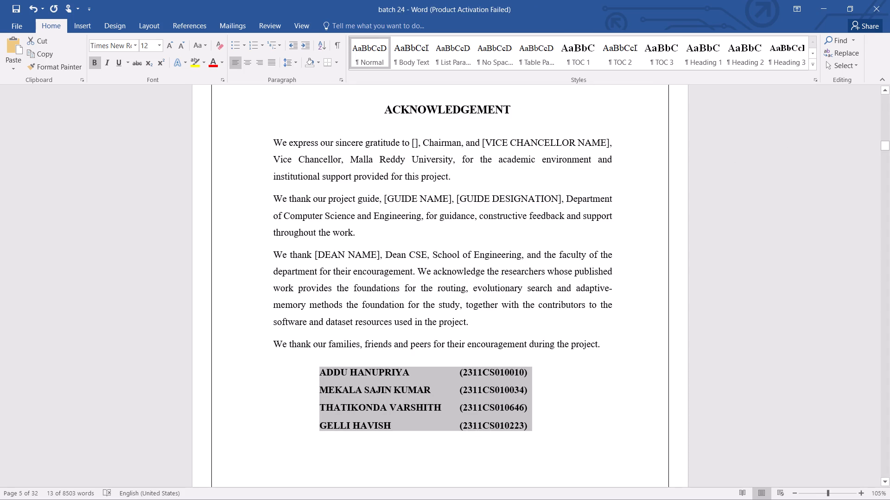
Fill the empty chairman brackets in the batch 24 acknowledgement with the chairman's name in bold, copied from the ContentFlow thesis.
click(415, 144)
key(alt+Tab)
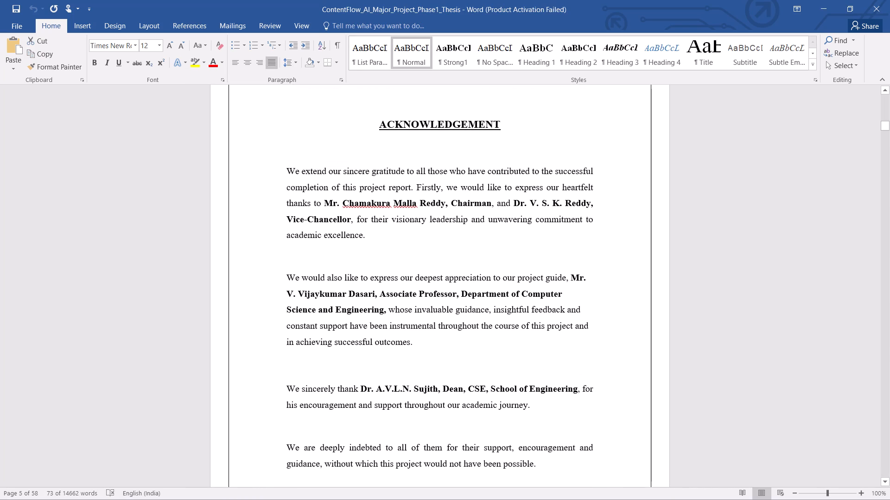
drag(324, 203, 437, 198)
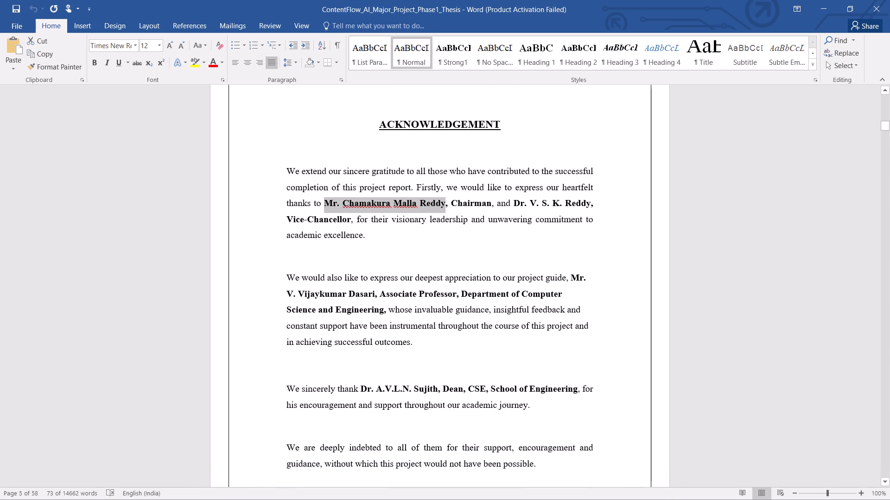
drag(437, 198, 438, 198)
key(ctrl+v)
key(alt+Tab)
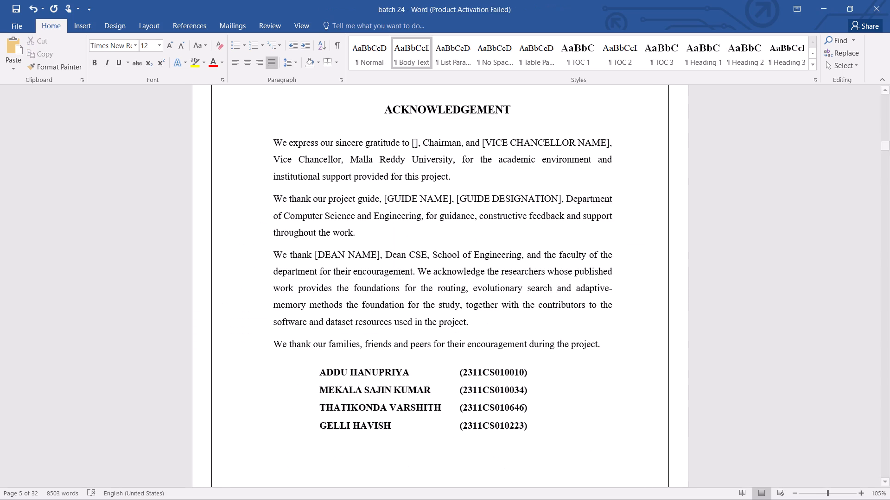
Undo the stray student-list paste over the chairman's name in the ContentFlow thesis acknowledgement.
key(alt+Tab)
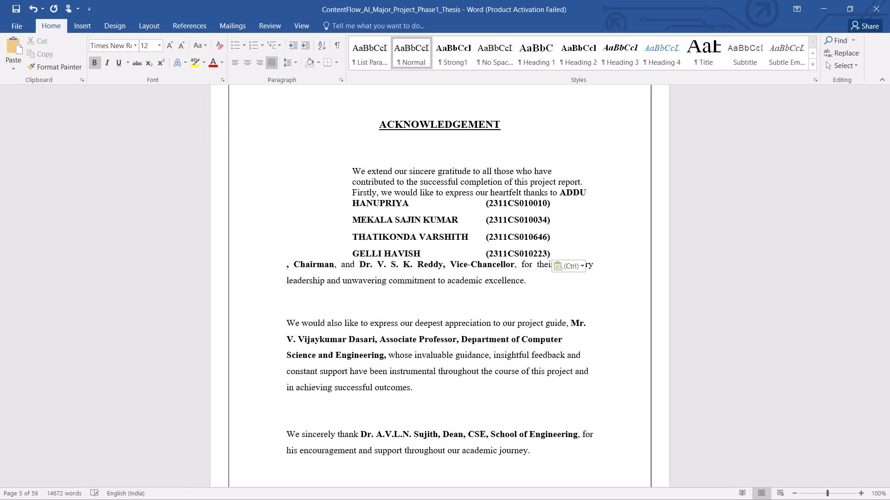
key(ctrl+z)
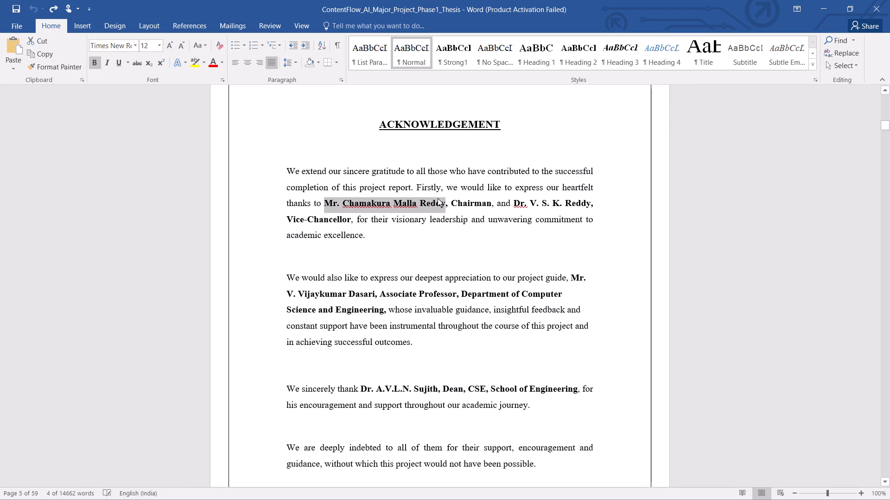
Copy the chairman's name from the ContentFlow thesis into the empty brackets before "Chairman" in the batch 24 acknowledgement, keeping it bold.
key(ctrl+c)
key(alt+Tab)
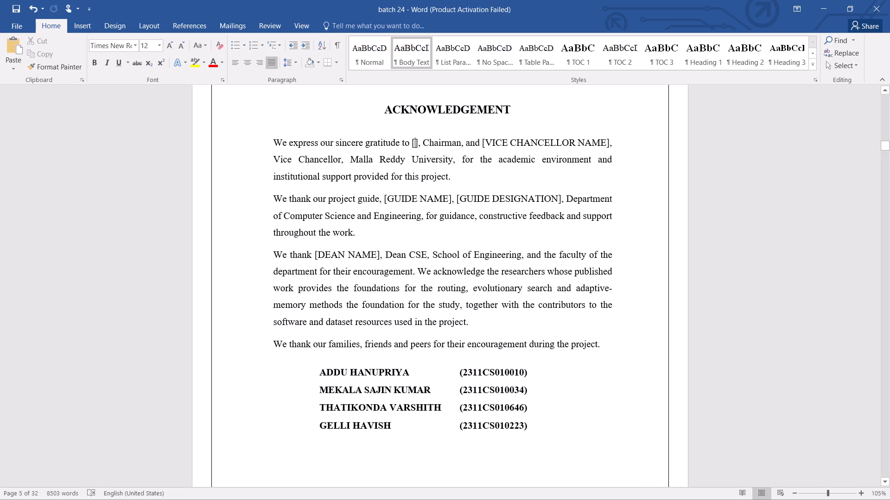
key(ctrl+v)
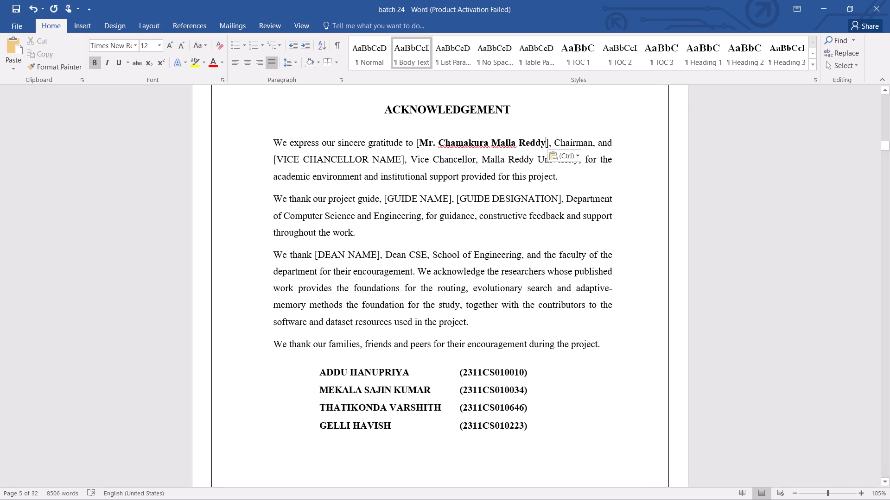
Remove the square brackets on both sides of the chairman's name in the batch 24 acknowledgement.
click(549, 144)
key(BackSpace)
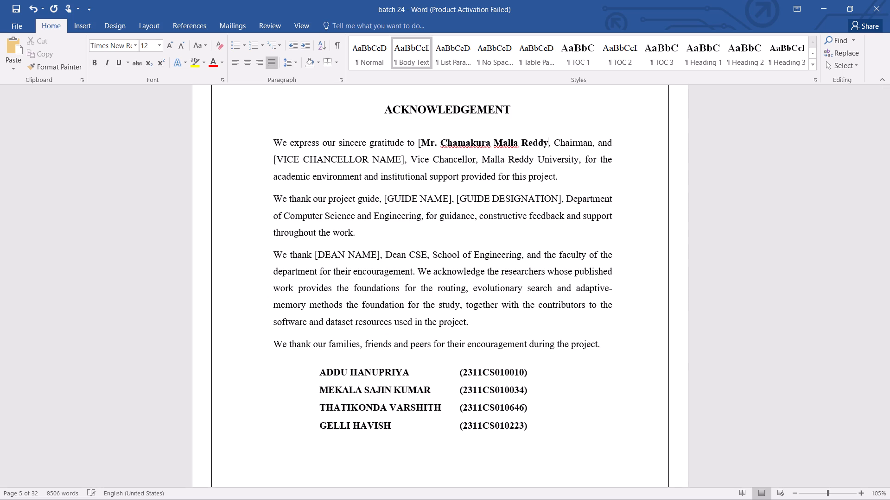
key(Left)
key(Left)
key(Left)
key(Left)
key(Left)
key(Left)
key(Left)
key(Left)
key(Left)
key(Left)
key(Left)
key(Left)
key(Left)
key(Left)
key(Left)
key(Left)
key(Left)
key(Left)
key(Left)
key(Left)
key(Right)
key(Right)
key(Right)
key(Right)
key(BackSpace)
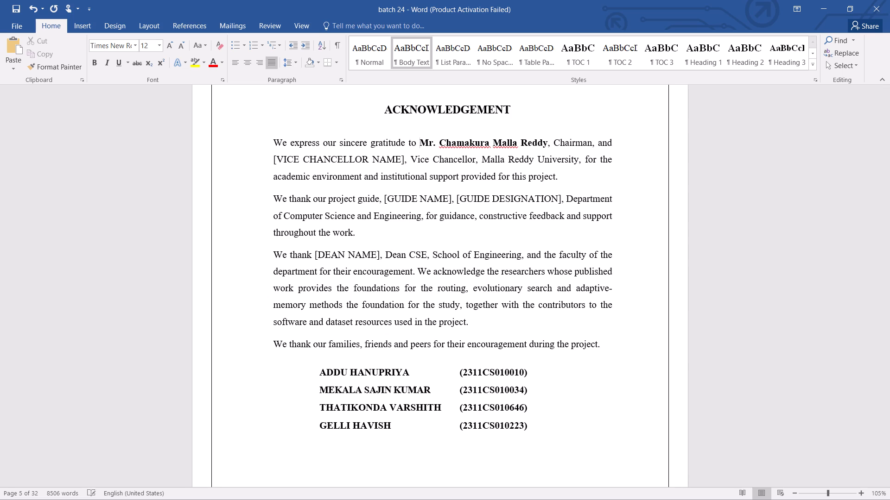
Copy the vice-chancellor's name from the ContentFlow thesis acknowledgement and return to the batch 24 report for its [VICE CHANCELLOR NAME] placeholder.
key(alt+Tab)
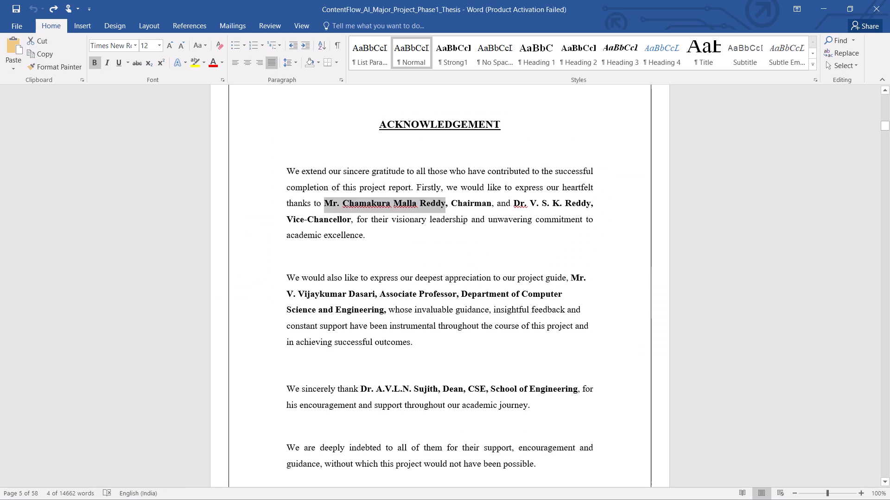
drag(513, 205, 526, 205)
drag(526, 205, 585, 206)
key(ctrl+c)
key(alt+Tab)
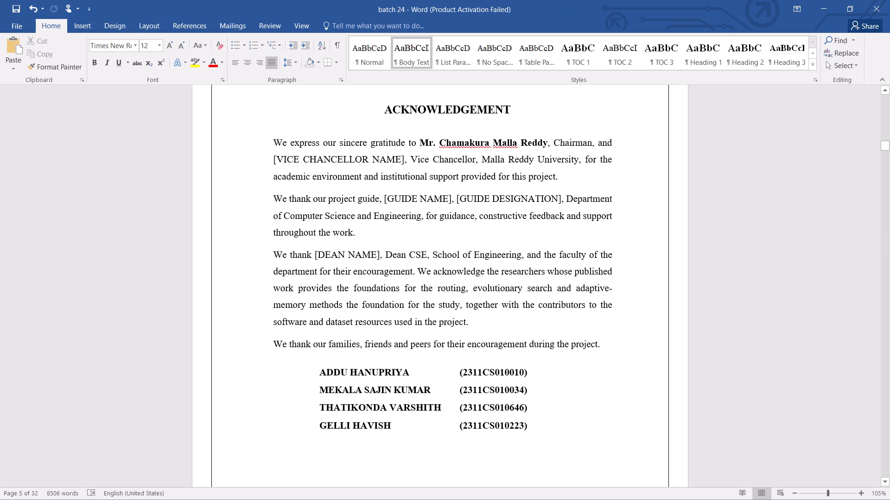
Replace the [VICE CHANCELLOR NAME] placeholder with the vice chancellor's name from the ContentFlow thesis, followed by a comma.
drag(405, 161, 311, 160)
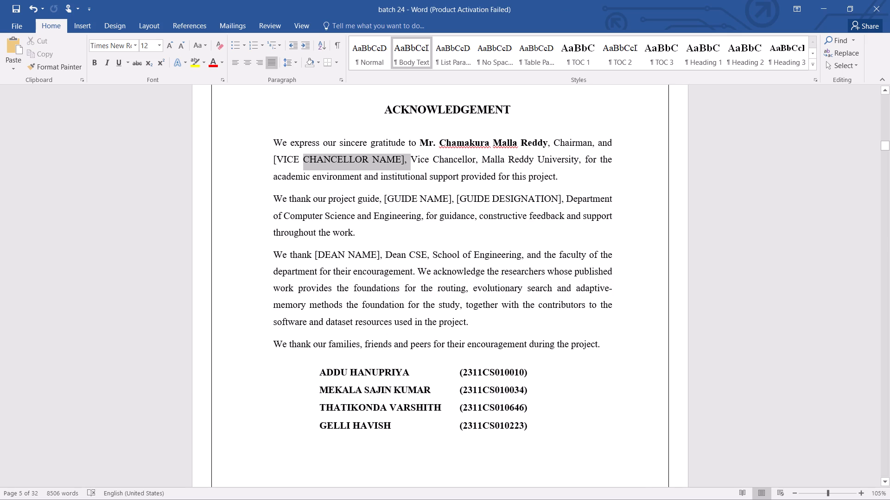
drag(311, 160, 273, 161)
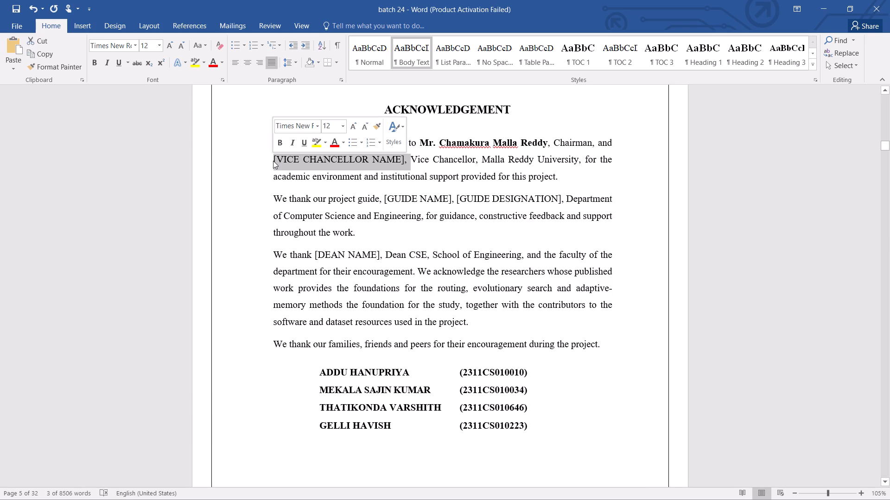
key(ctrl+v)
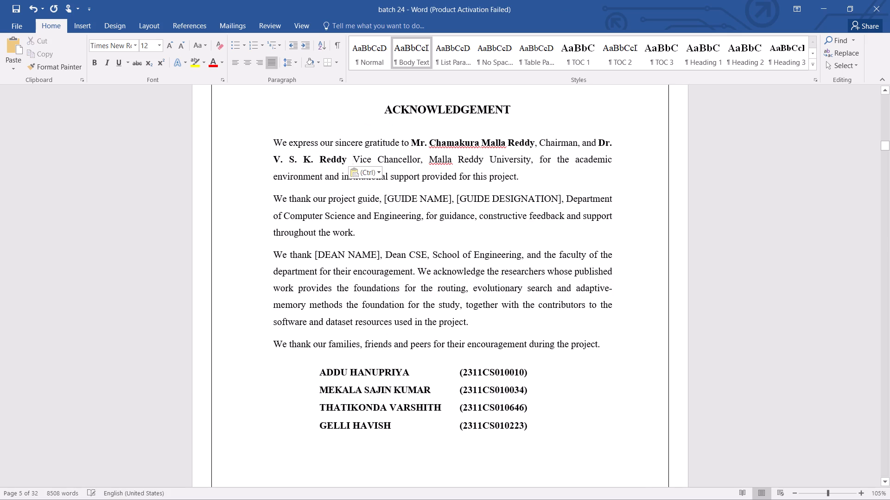
key(comma)
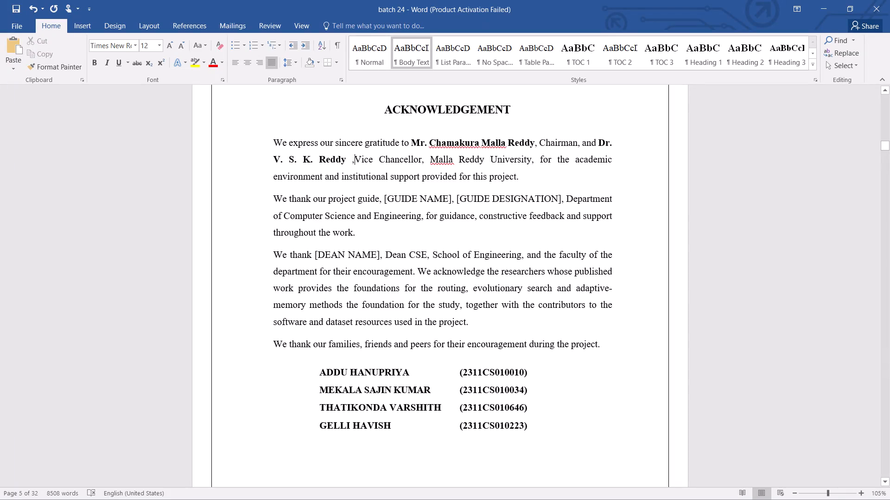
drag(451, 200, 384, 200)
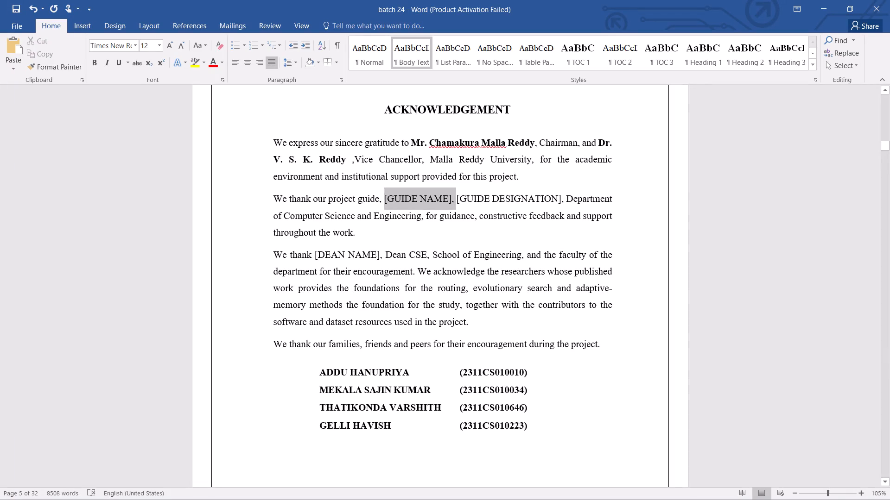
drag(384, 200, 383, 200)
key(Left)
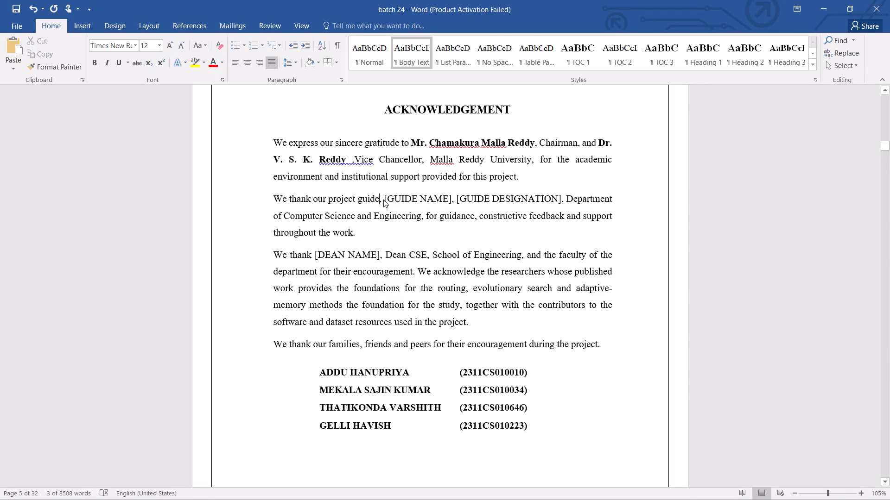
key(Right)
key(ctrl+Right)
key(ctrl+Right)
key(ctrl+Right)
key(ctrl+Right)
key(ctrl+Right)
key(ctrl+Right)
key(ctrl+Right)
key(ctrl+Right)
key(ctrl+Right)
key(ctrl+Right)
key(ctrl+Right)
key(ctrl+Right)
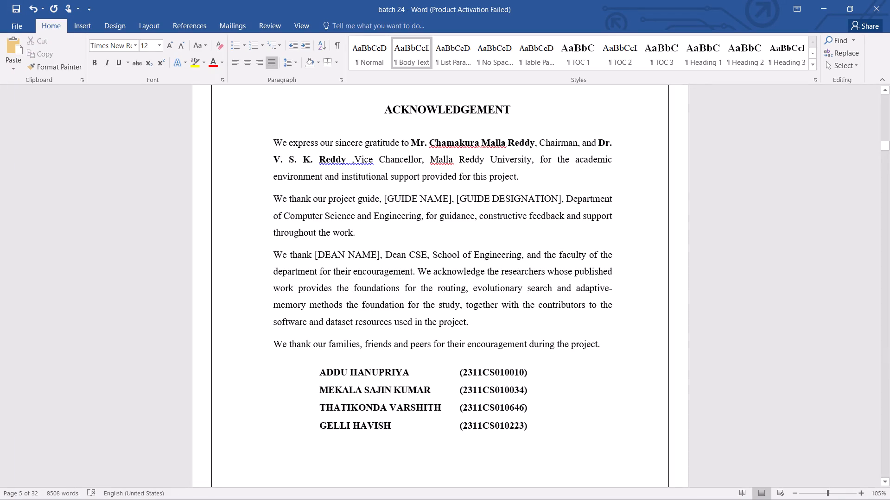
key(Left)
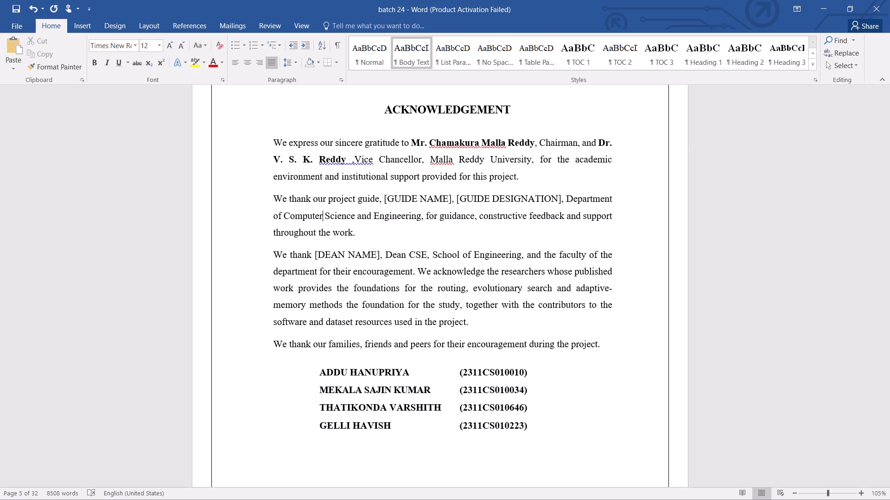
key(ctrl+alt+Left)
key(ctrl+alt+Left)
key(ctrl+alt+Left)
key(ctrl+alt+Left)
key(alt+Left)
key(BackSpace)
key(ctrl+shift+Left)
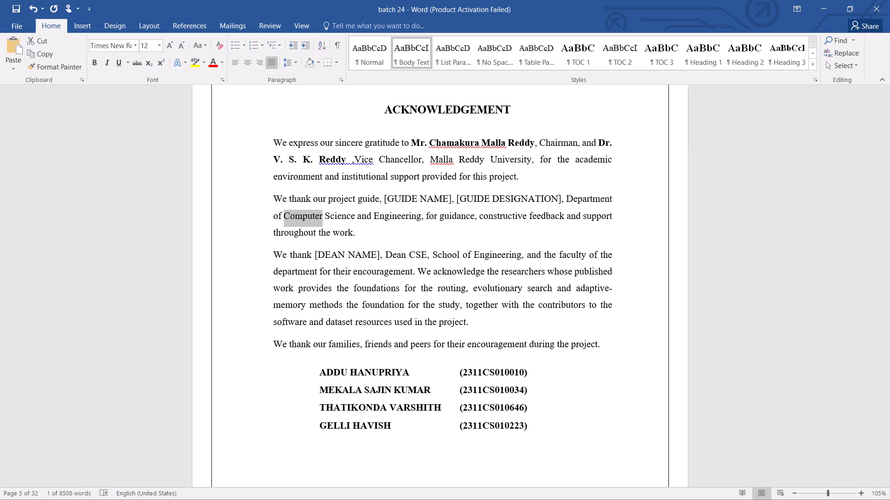
Replace the [GUIDE NAME] placeholder in the acknowledgement with the guide's name copied from the report's INTERNAL GUIDE signature block.
click(451, 200)
key(ctrl+shift+Left)
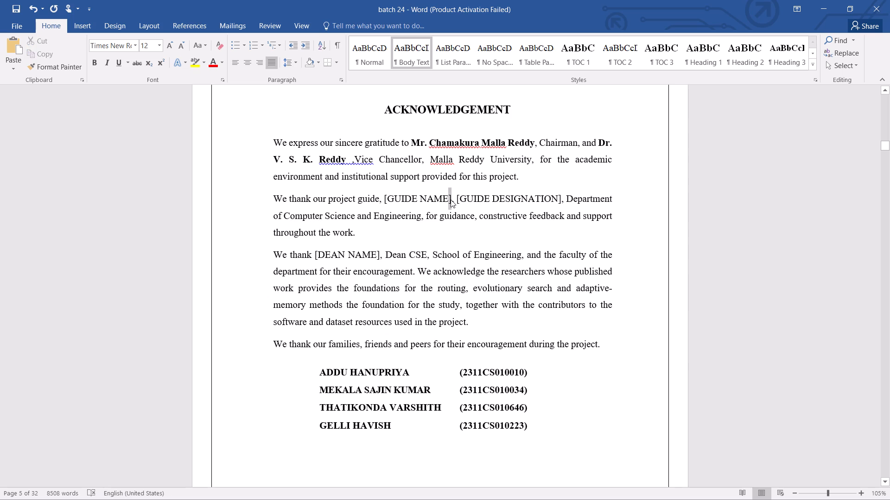
key(ctrl+shift+Left)
key(ctrl+shift+Left)
key(ctrl+shift+Left)
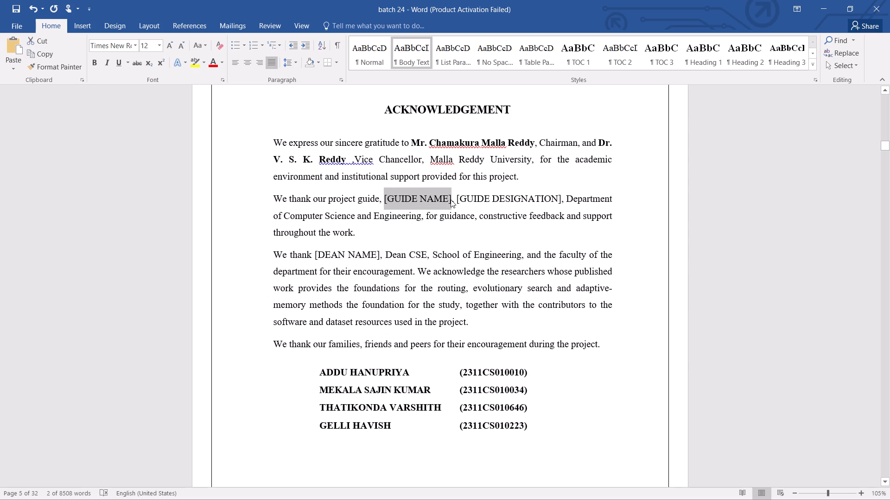
key(BackSpace)
key(shift+g)
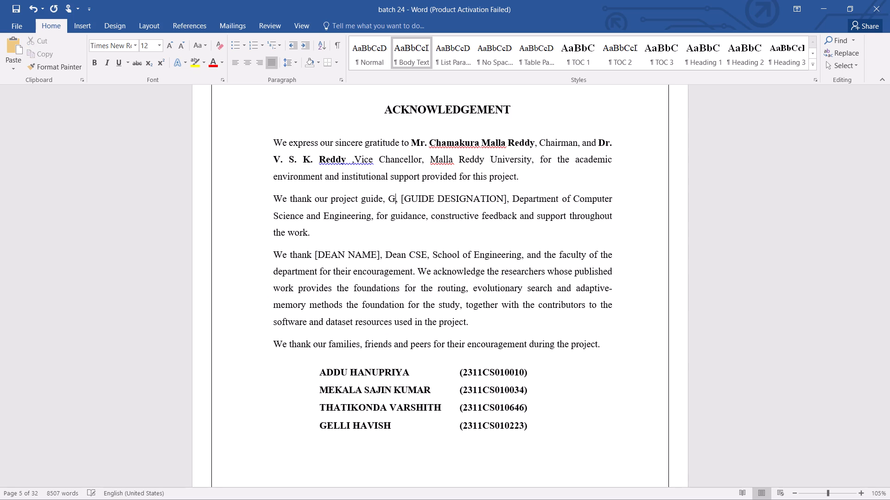
key(BackSpace)
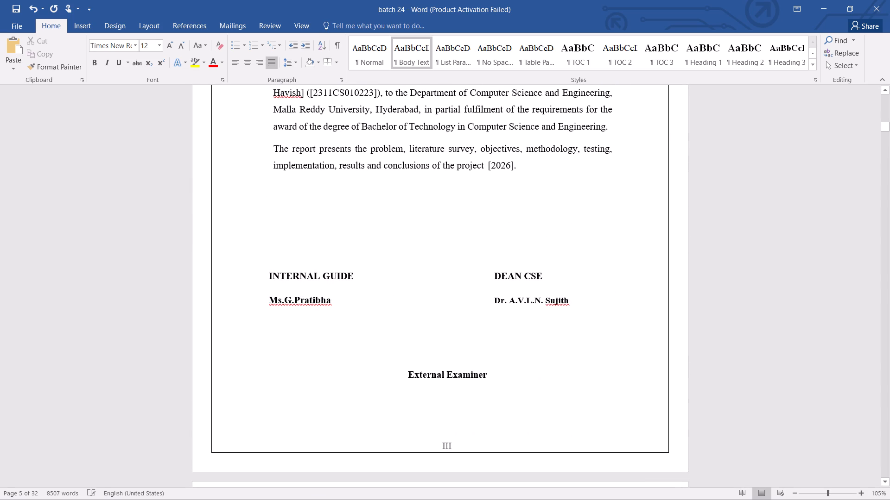
drag(332, 301, 271, 300)
key(ctrl+c)
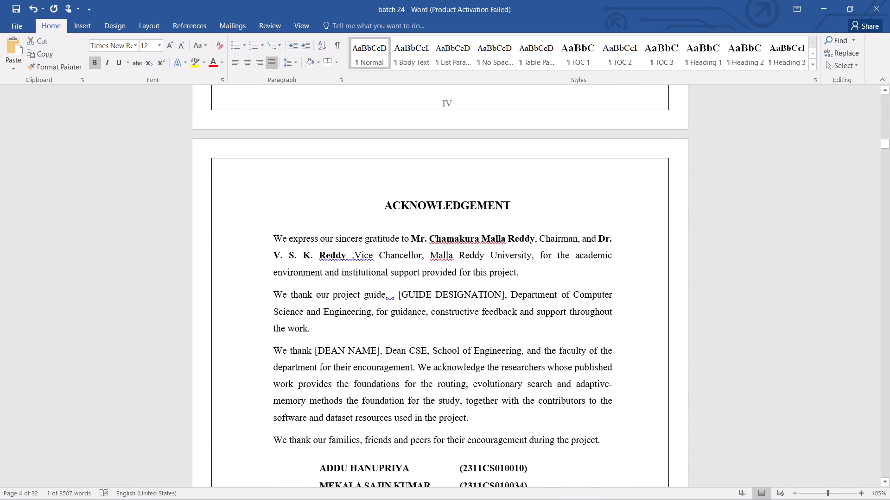
click(392, 296)
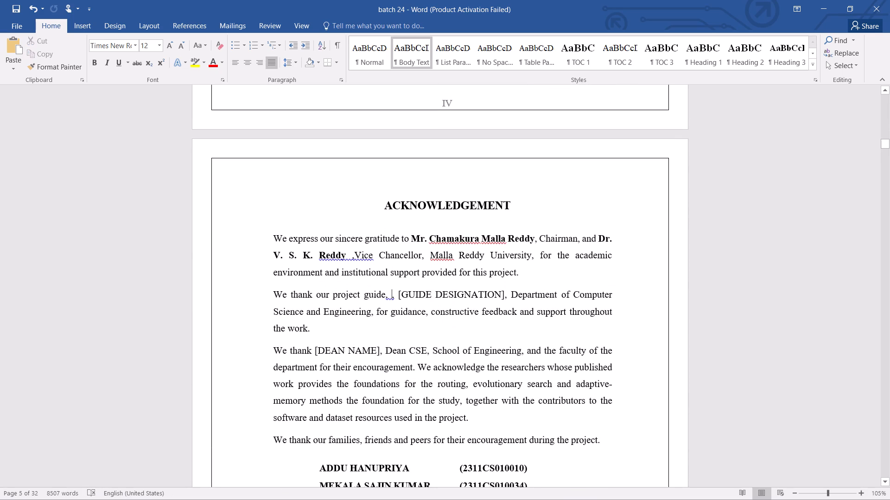
click(388, 296)
key(ctrl+v)
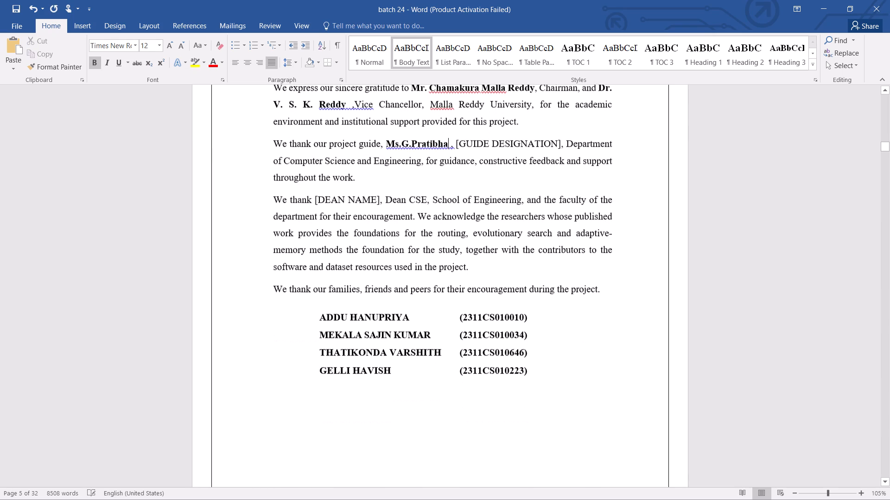
Replace the [DEAN NAME] placeholder in the acknowledgement with the dean's name copied from the ContentFlow thesis.
key(alt+Tab)
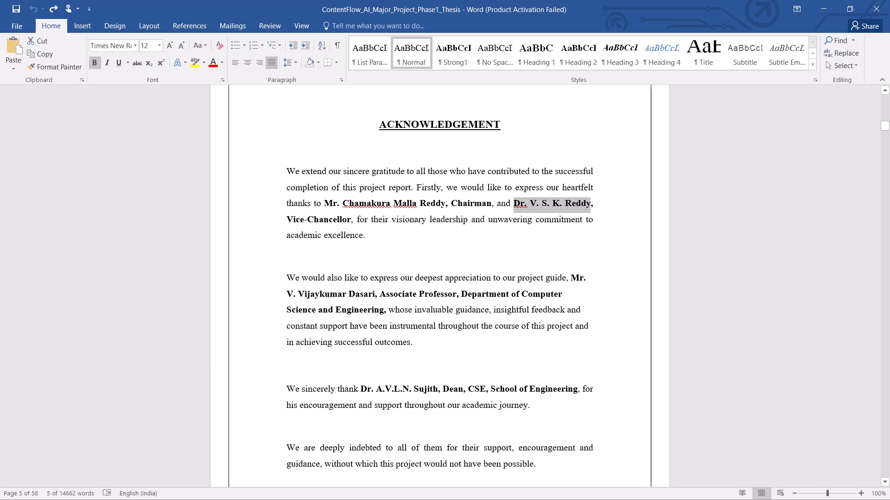
drag(363, 387, 431, 388)
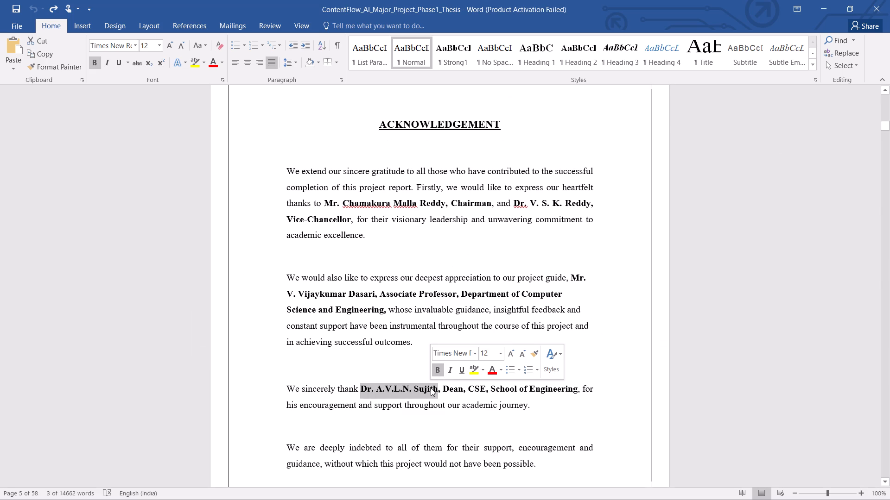
key(ctrl+c)
key(alt+Tab)
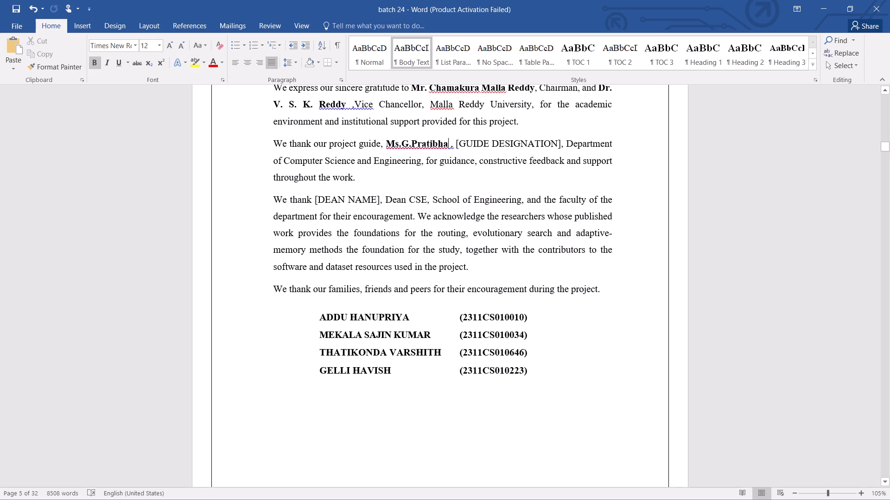
drag(314, 199, 374, 203)
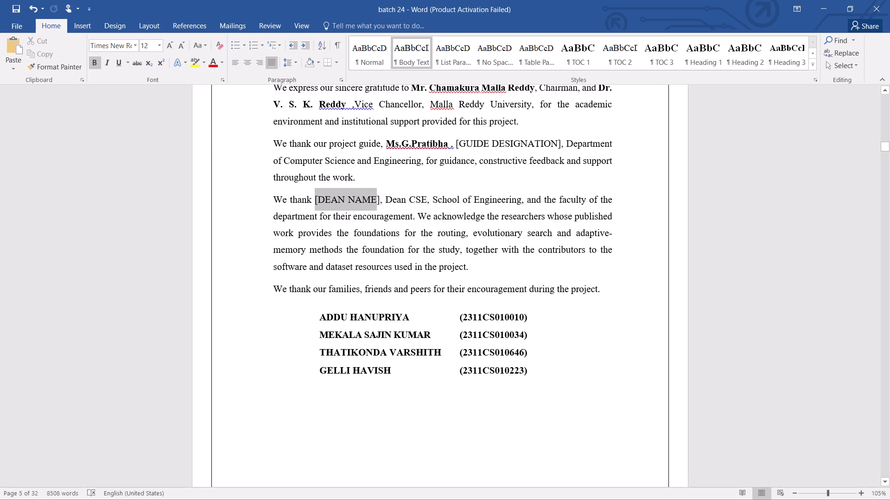
drag(374, 203, 380, 203)
drag(380, 203, 380, 203)
key(ctrl+v)
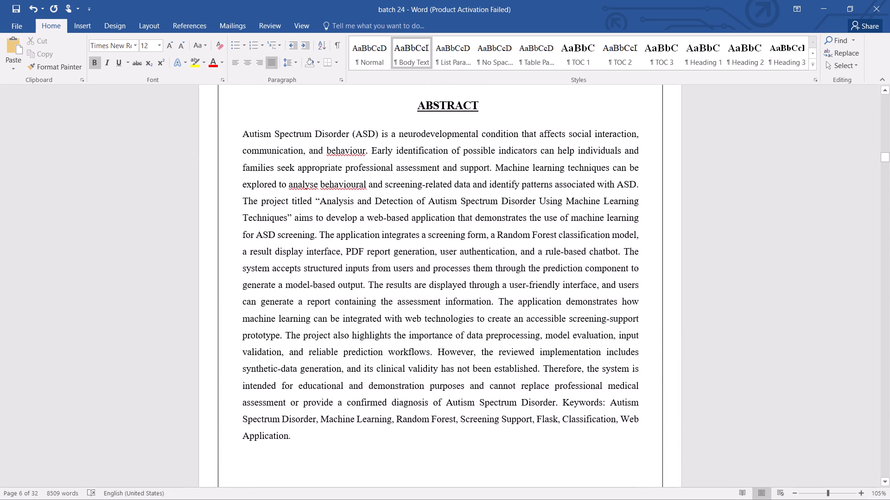
Check the line spacing of the abstract's body text and the formatting of the ABSTRACT heading.
drag(239, 131, 368, 389)
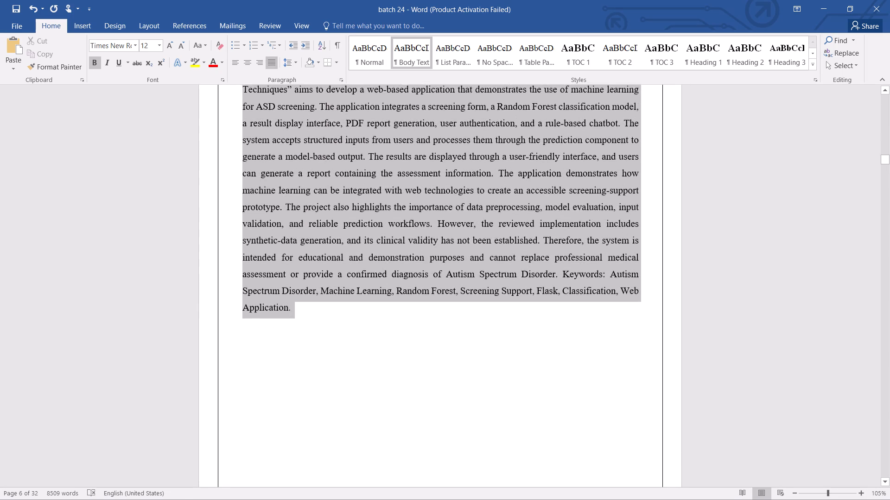
drag(368, 389, 352, 294)
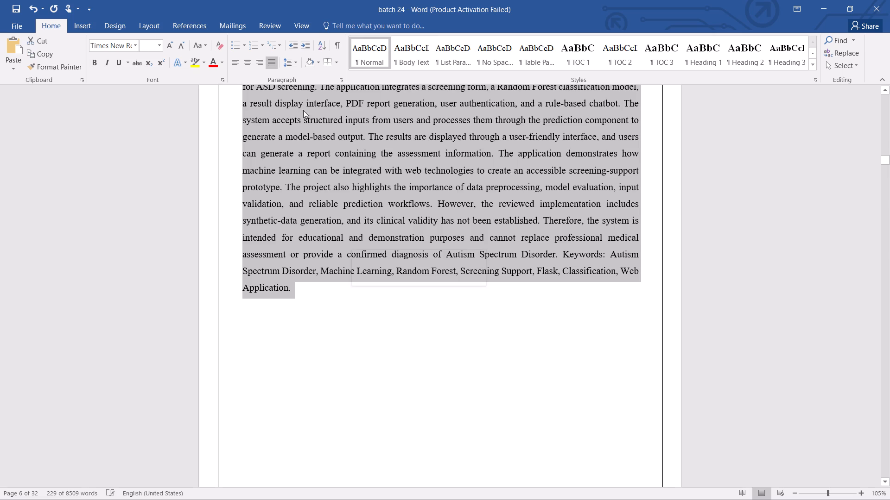
click(297, 65)
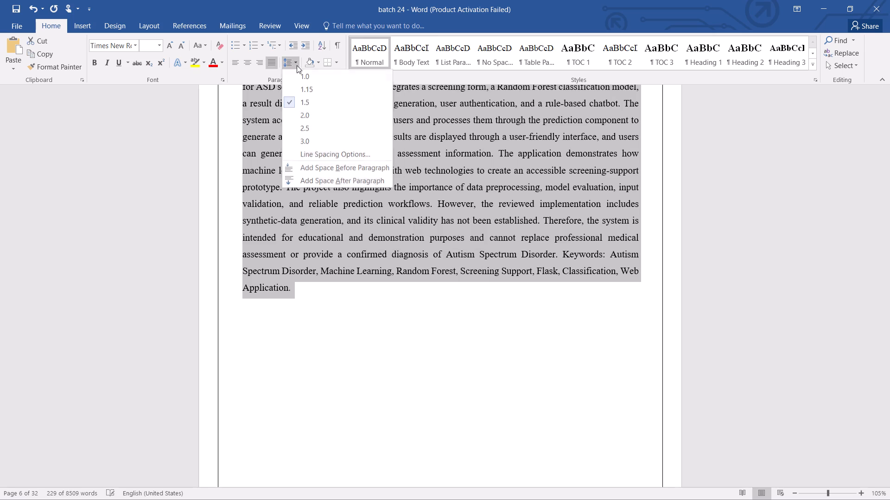
click(381, 422)
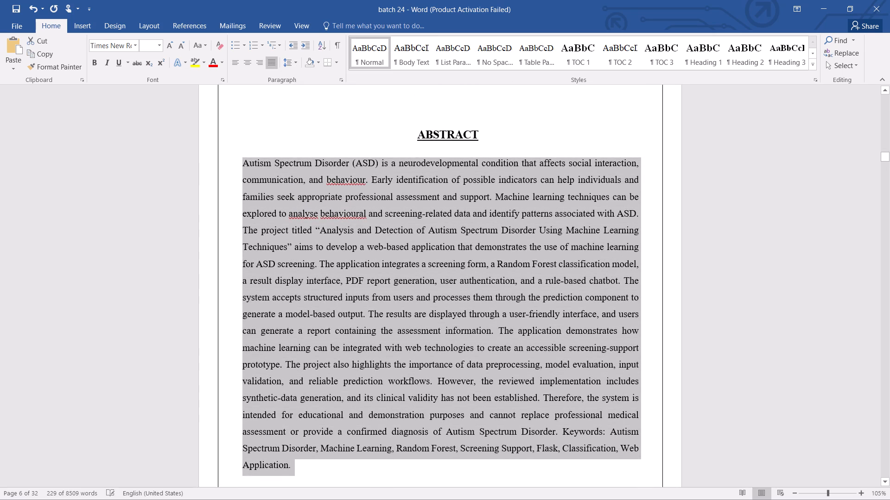
drag(486, 136, 414, 133)
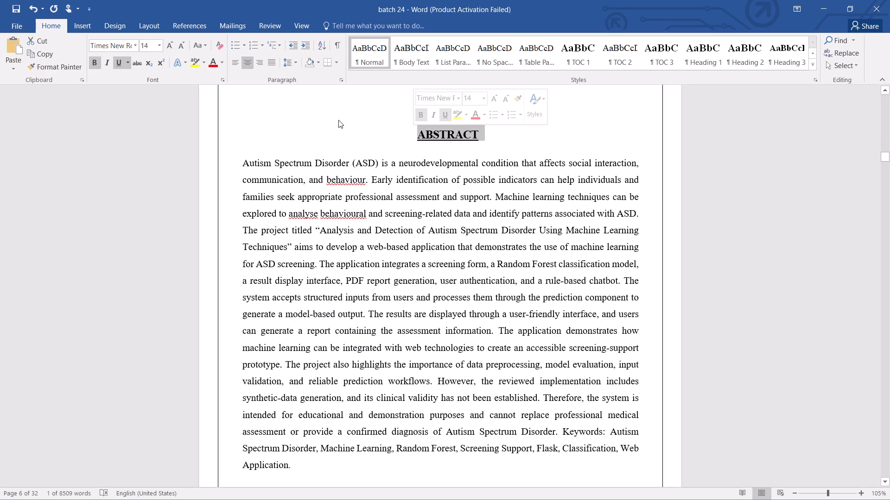
click(339, 121)
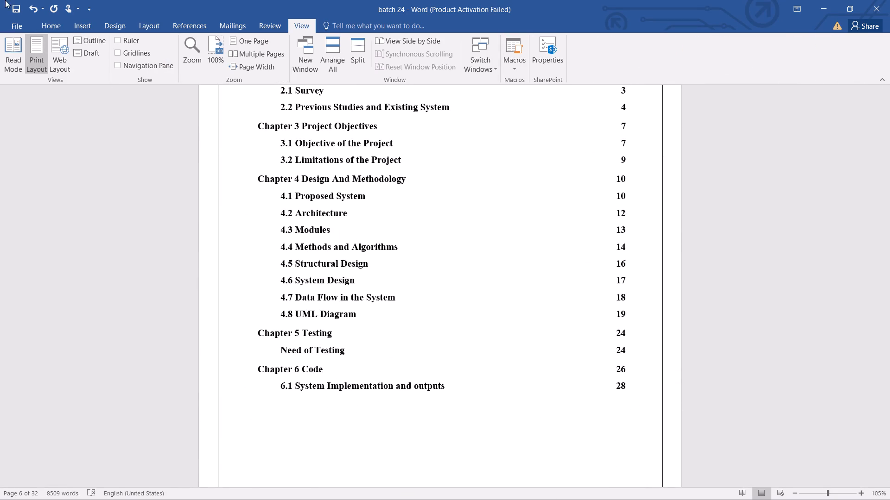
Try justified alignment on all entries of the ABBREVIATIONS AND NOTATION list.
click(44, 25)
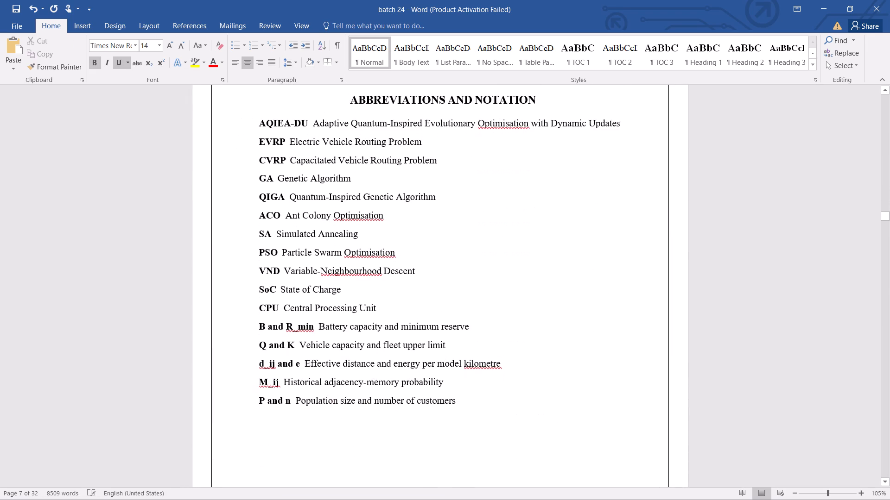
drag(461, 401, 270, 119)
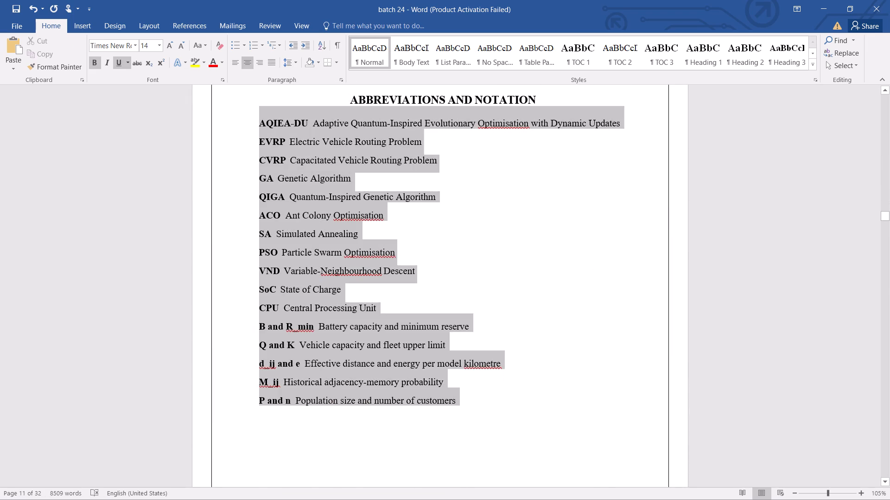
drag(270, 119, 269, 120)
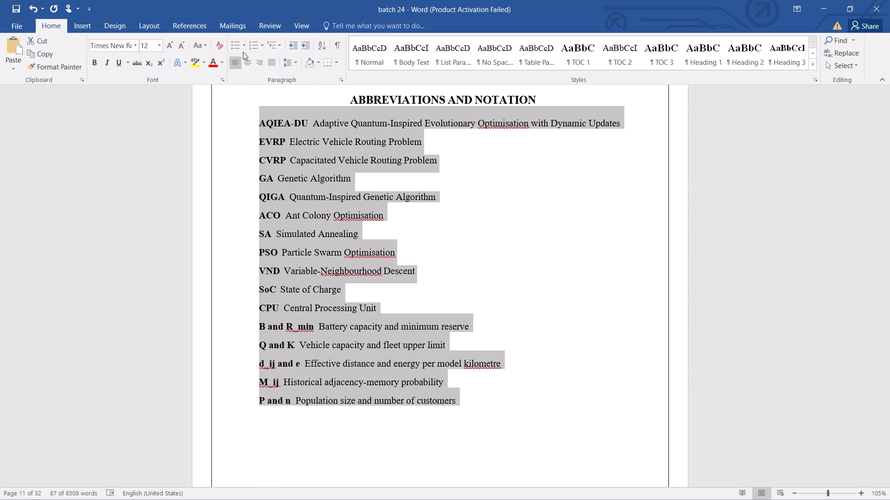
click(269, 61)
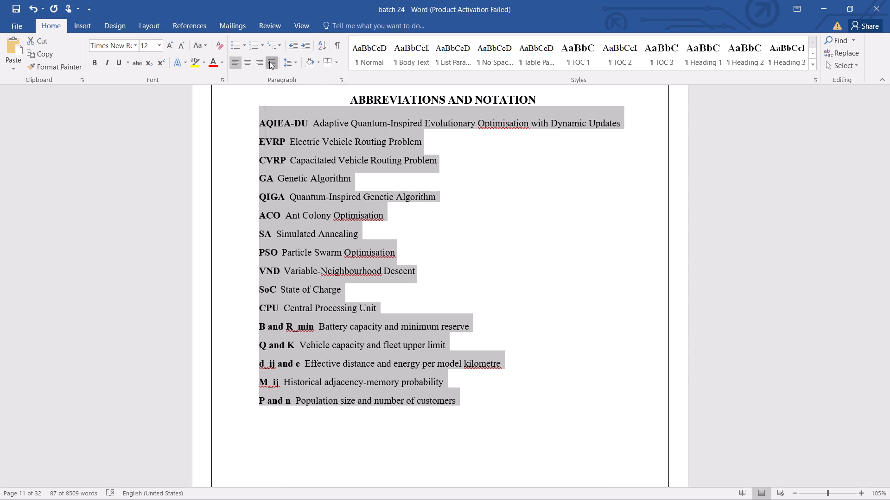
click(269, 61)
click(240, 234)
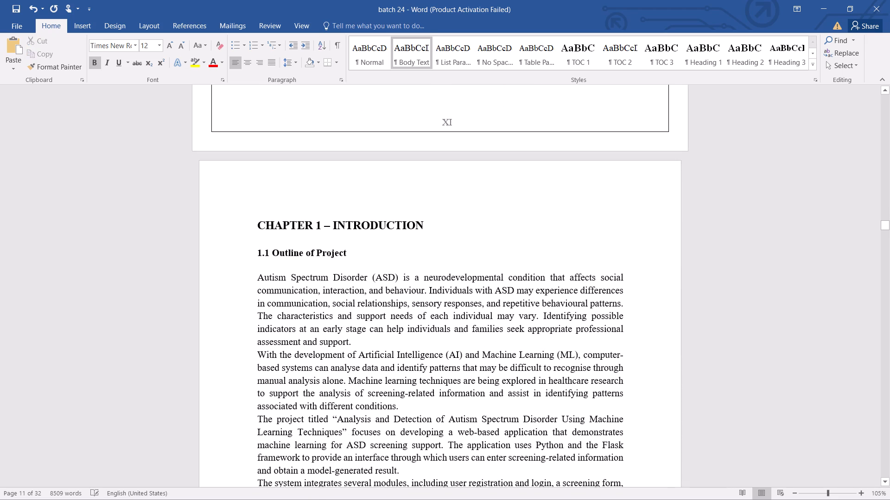
Set 1.5 line spacing for the Chapter 1 text from the first paragraph of 1.1 through the start of 1.2 Problem Definition.
drag(258, 165, 289, 222)
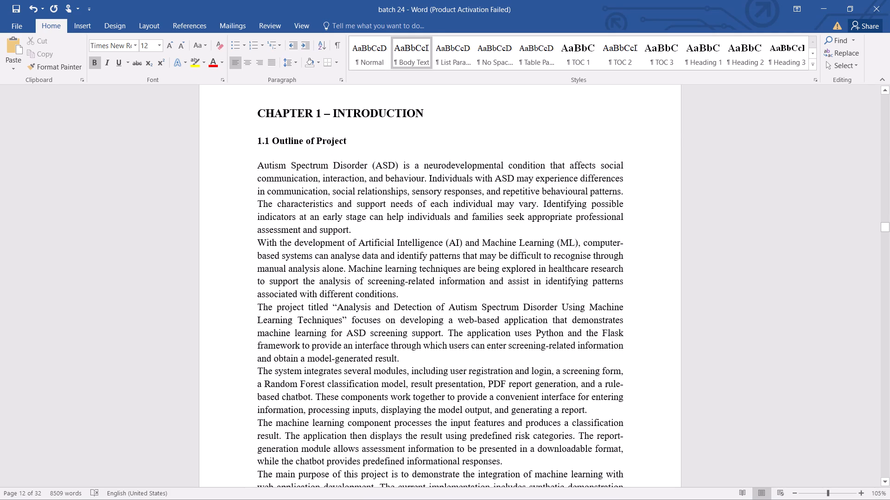
drag(289, 222, 423, 458)
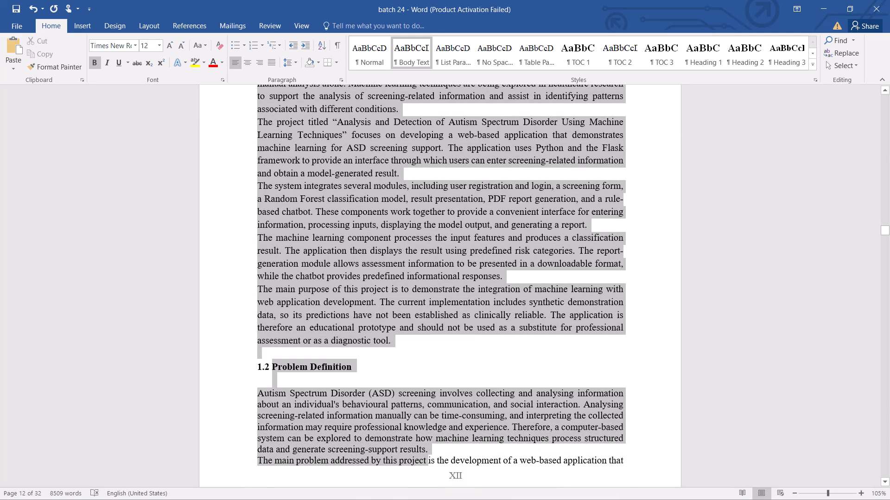
drag(423, 458, 691, 429)
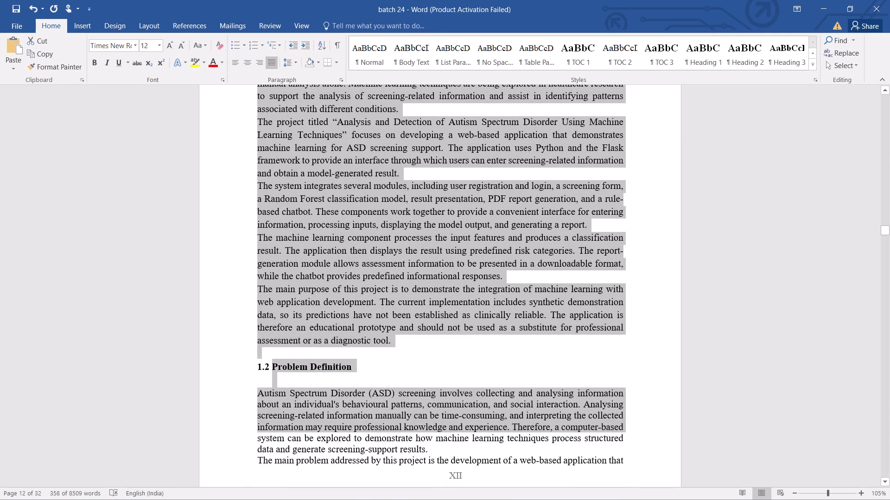
drag(626, 461, 235, 88)
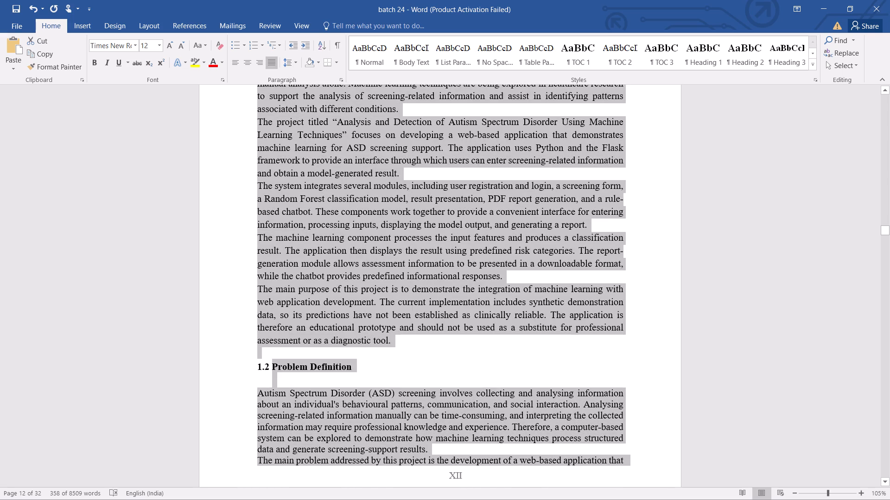
drag(235, 88, 278, 354)
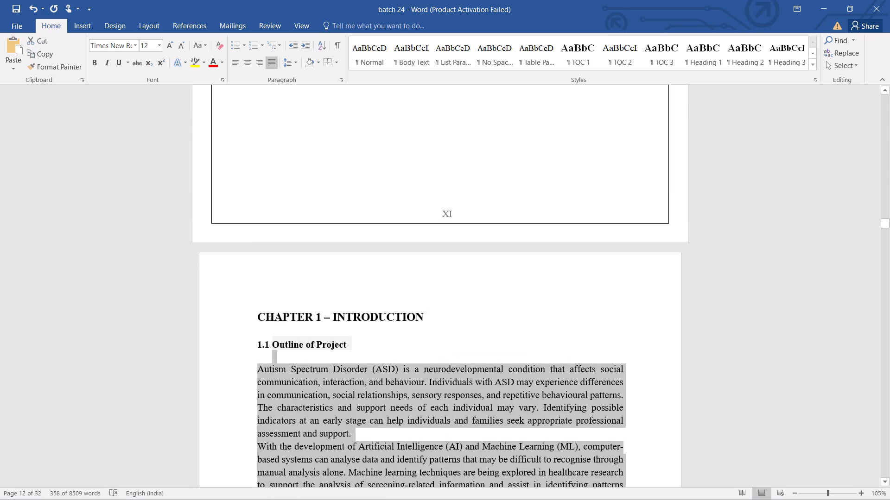
drag(278, 354, 258, 365)
click(296, 63)
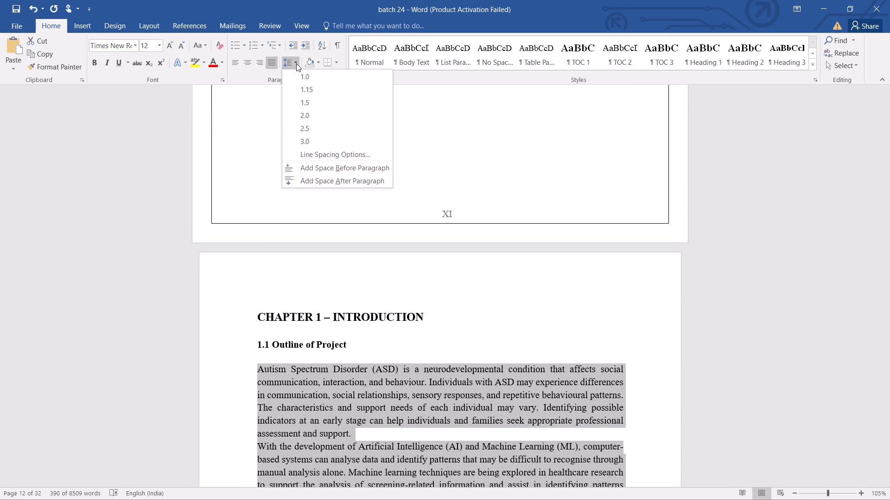
click(298, 102)
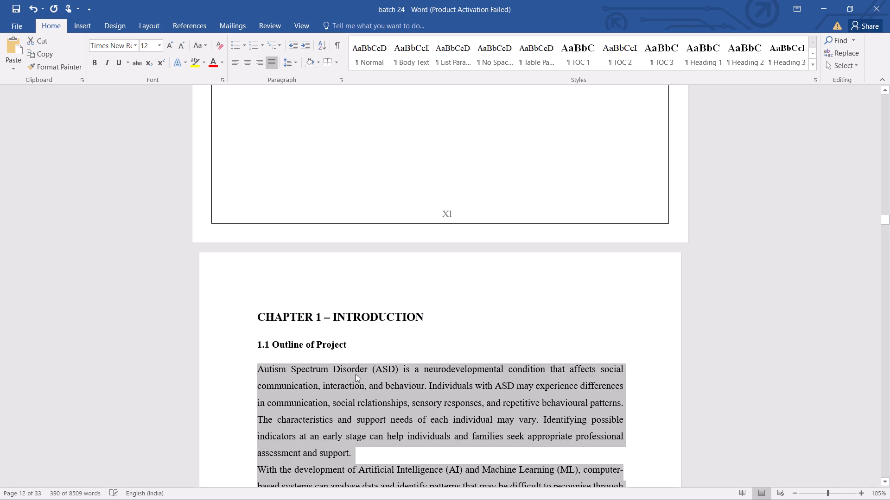
Apply justified alignment and 1.5 line spacing to the whole first page of Chapter 1, including the chapter and 1.1 headings.
drag(352, 340, 248, 346)
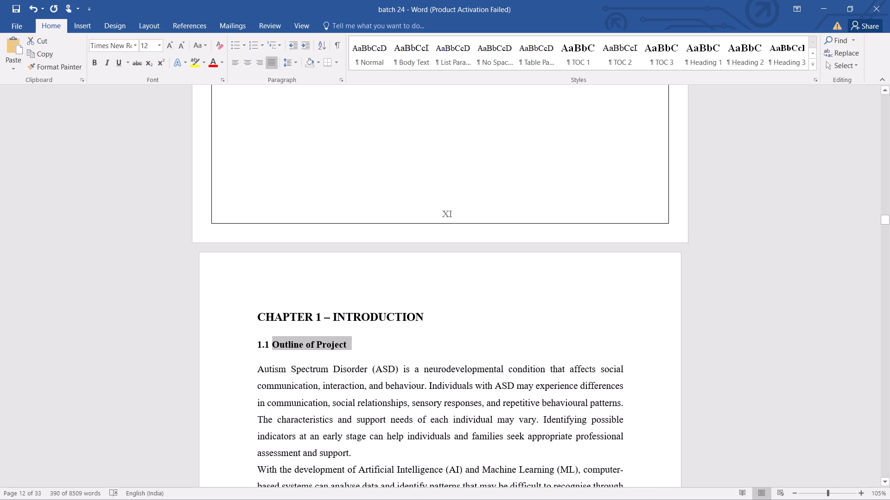
drag(248, 346, 268, 347)
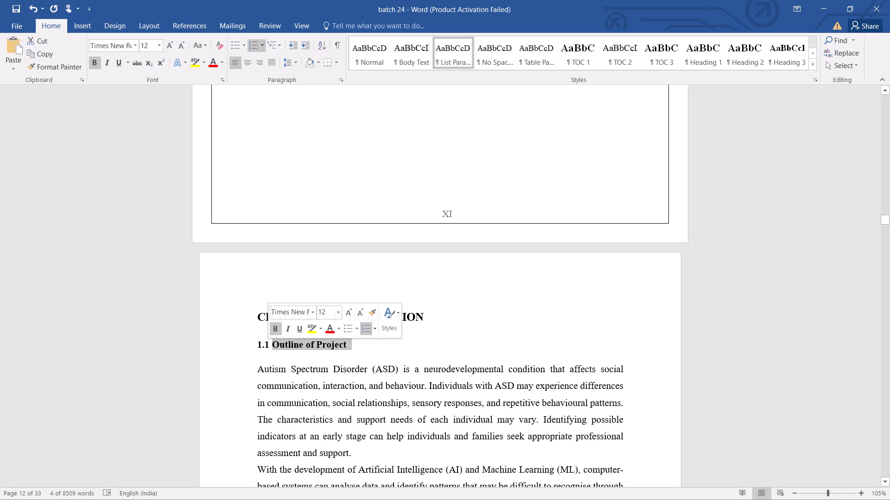
drag(256, 321, 510, 499)
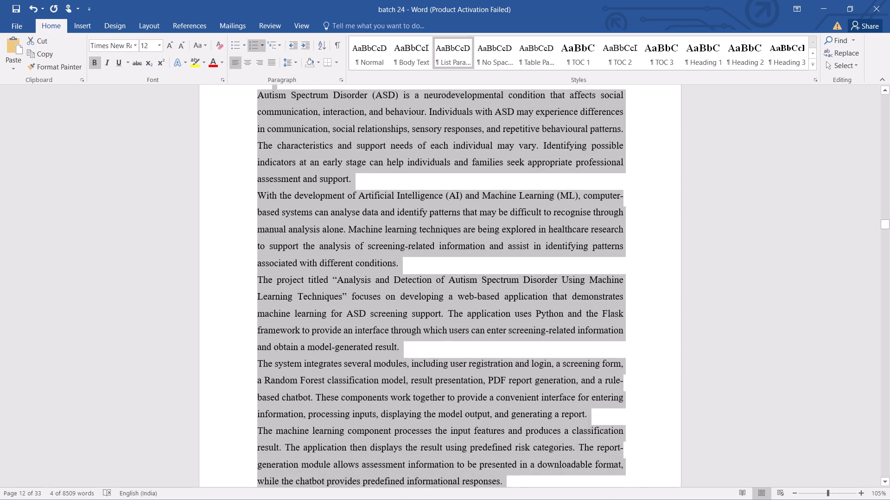
drag(510, 499, 452, 495)
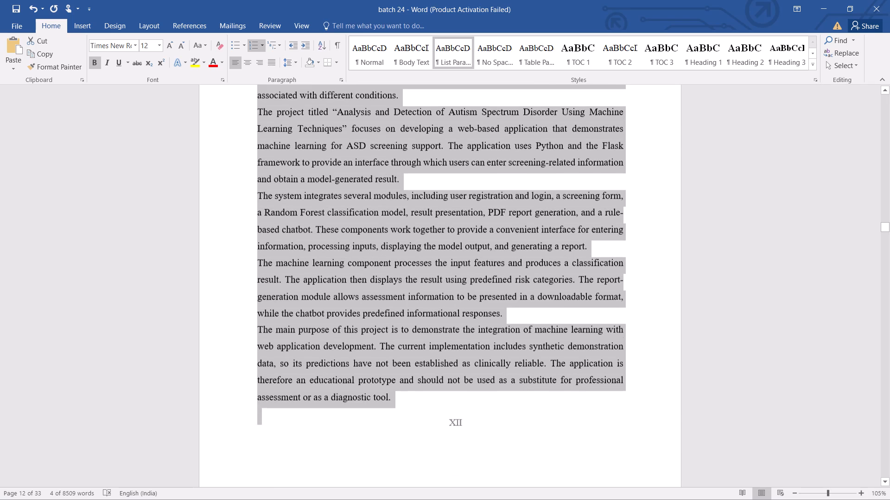
drag(452, 495, 412, 370)
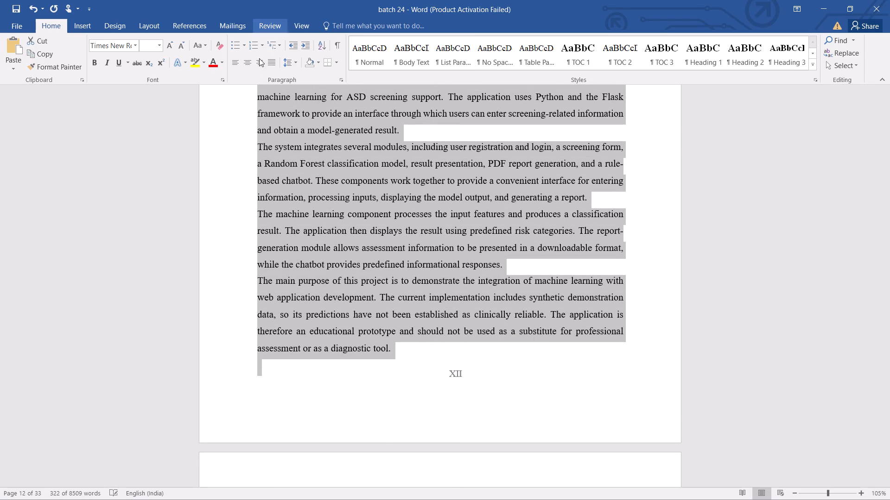
click(270, 66)
click(270, 66)
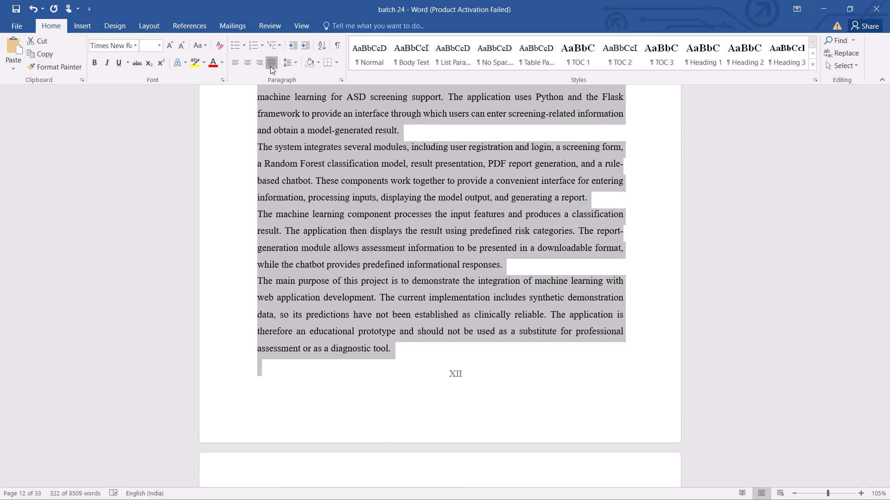
click(270, 66)
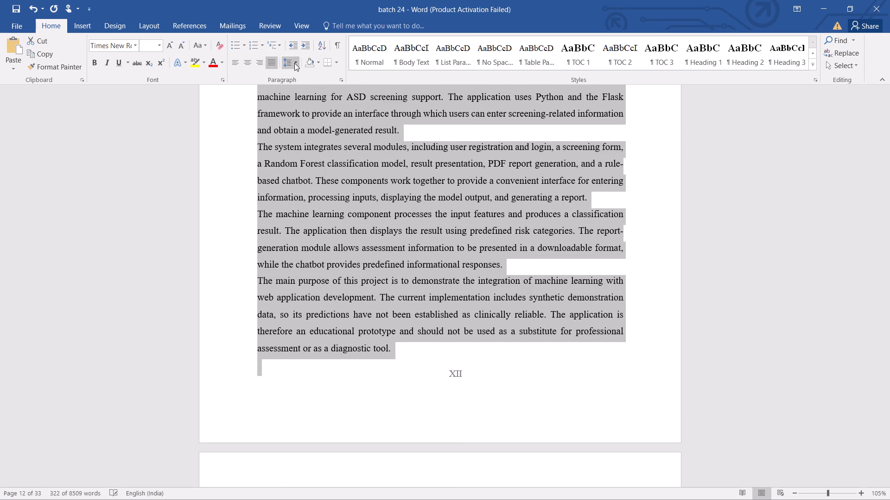
click(296, 63)
click(301, 98)
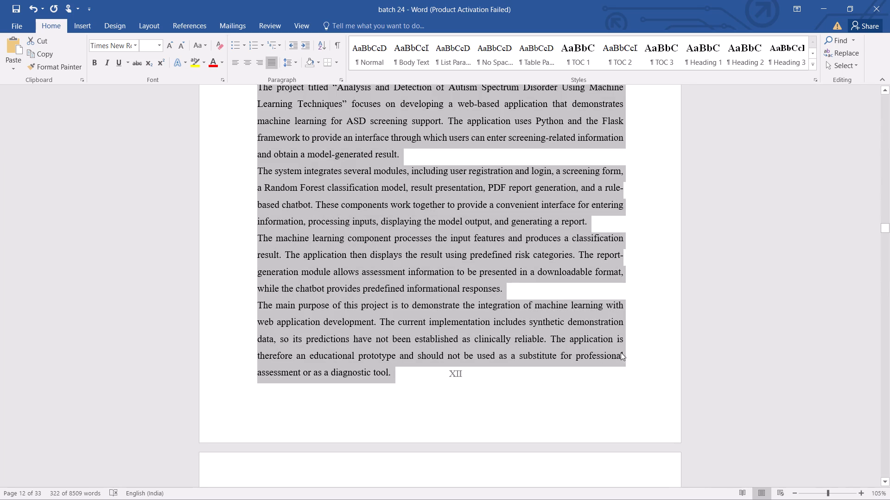
Insert two line breaks after "substitute for professional" in section 1.1, moving "assessment or as a diagnostic tool." onto the next page.
click(630, 355)
key(Return)
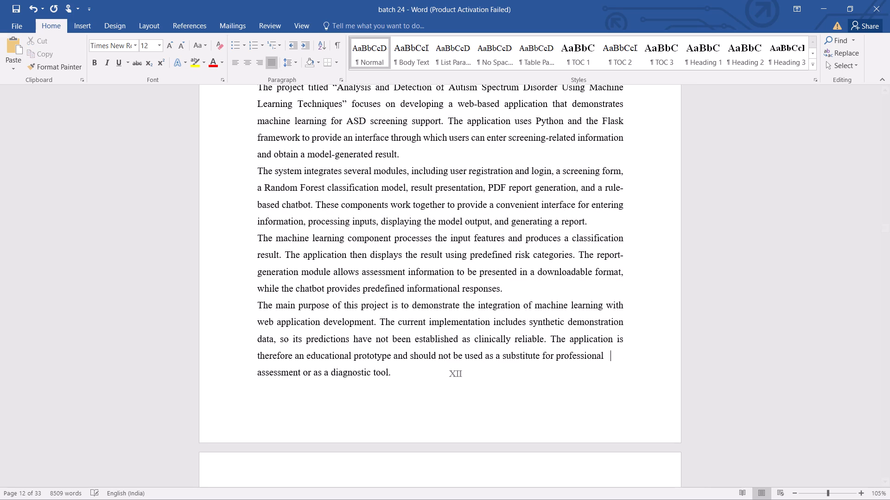
key(Return)
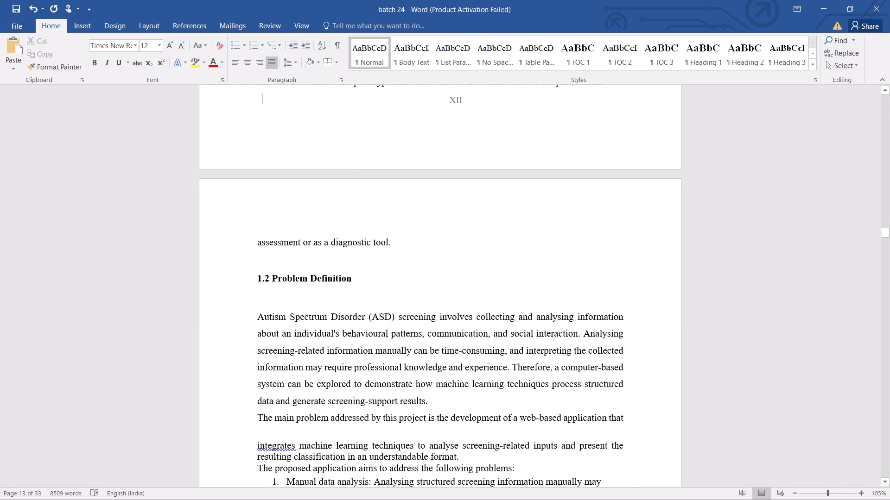
Set 1.5 line spacing from "assessment or as a diagnostic tool." through the last line of section 1.2 Problem Definition.
click(253, 280)
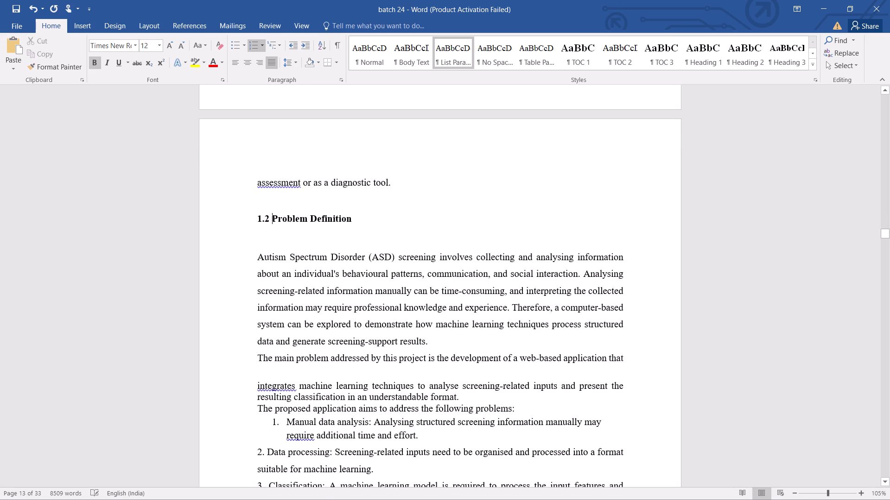
drag(256, 184, 498, 499)
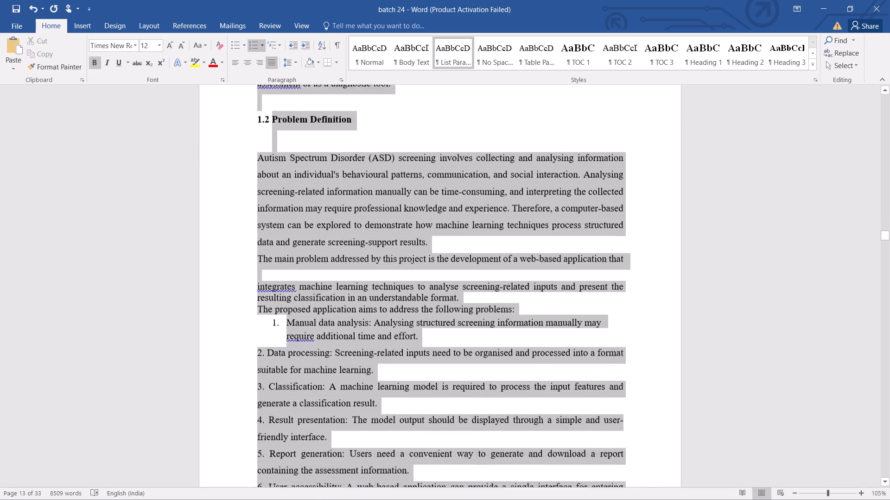
drag(498, 499, 592, 389)
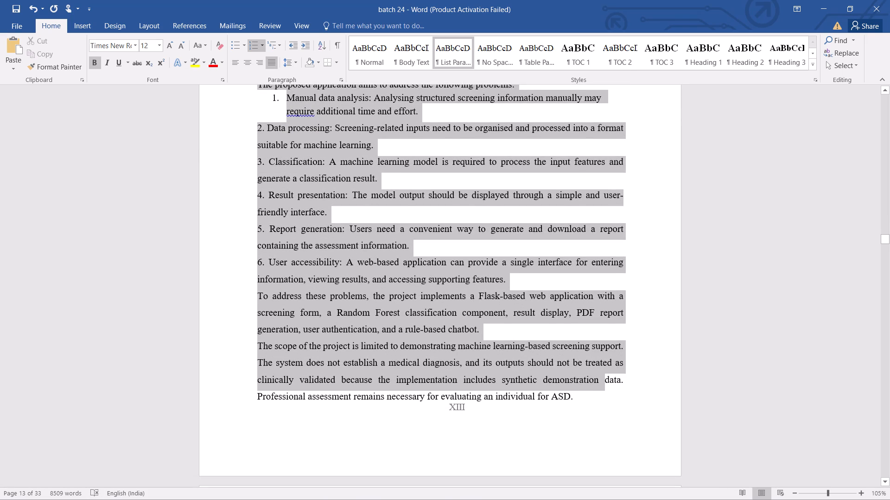
drag(592, 389, 591, 398)
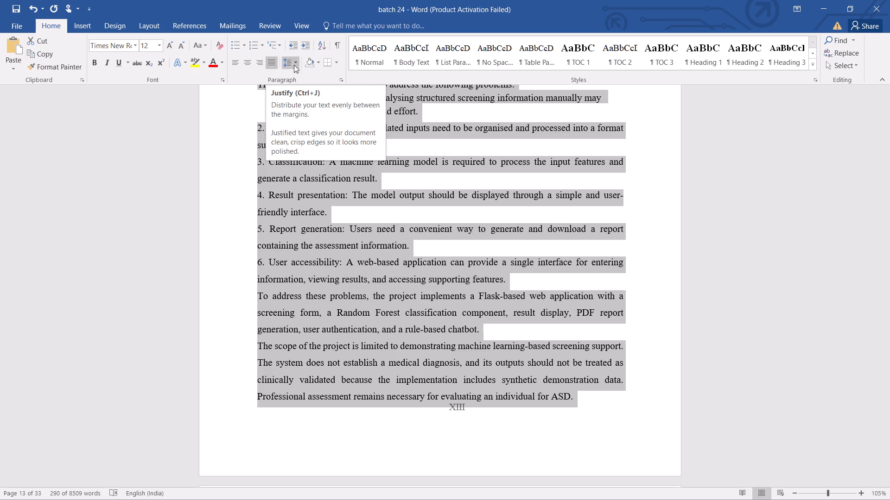
click(296, 63)
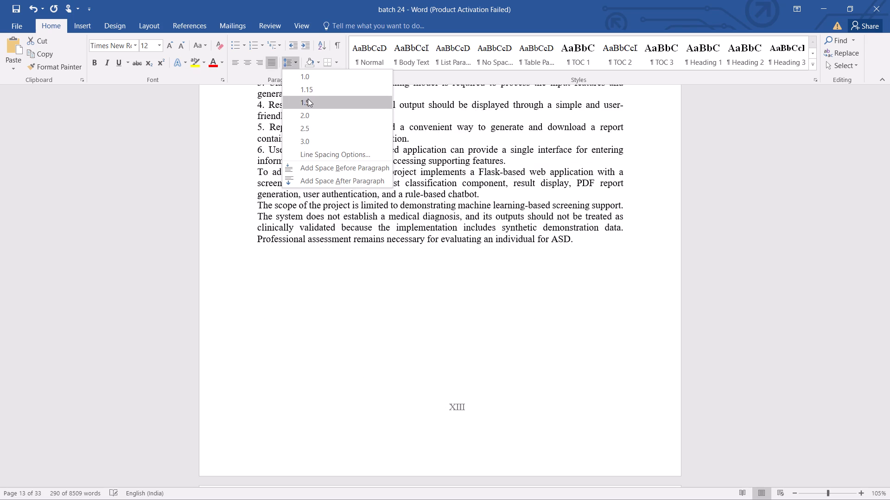
click(308, 101)
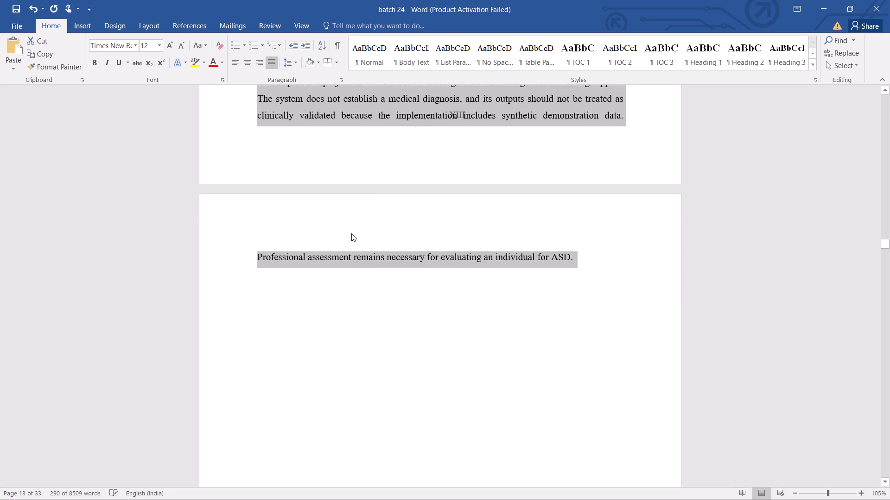
Insert two line breaks after "should not be treated as" in section 1.2, moving the line starting "clinically validated" onto the next page.
click(623, 102)
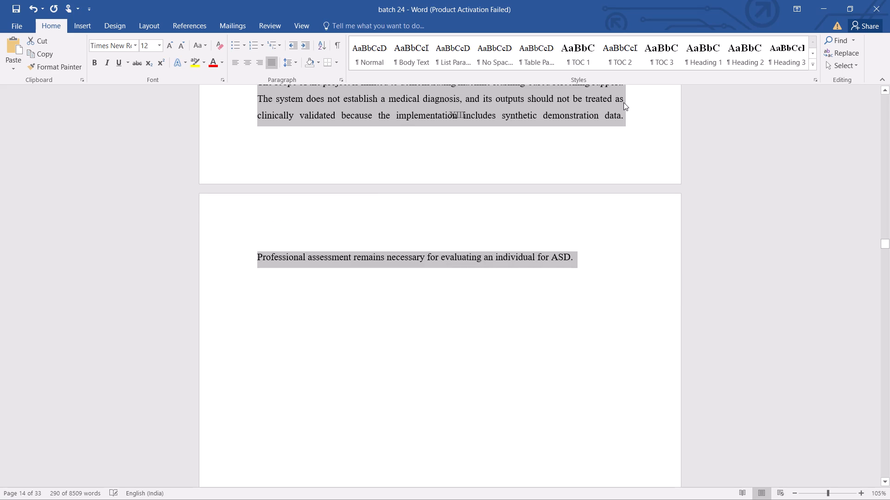
click(623, 102)
key(Return)
key(Return)
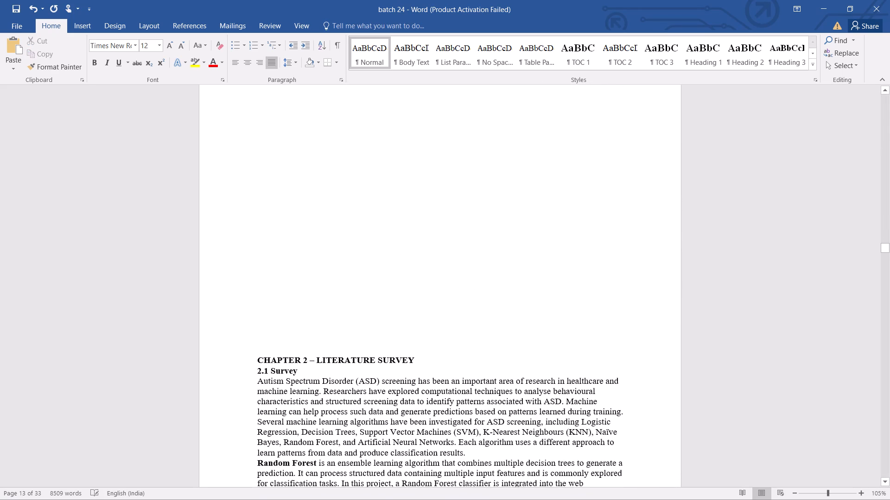
Delete the excess blank lines between the end of section 1.2 and the CHAPTER 2 – LITERATURE SURVEY heading.
click(254, 363)
key(BackSpace)
key(BackSpace)
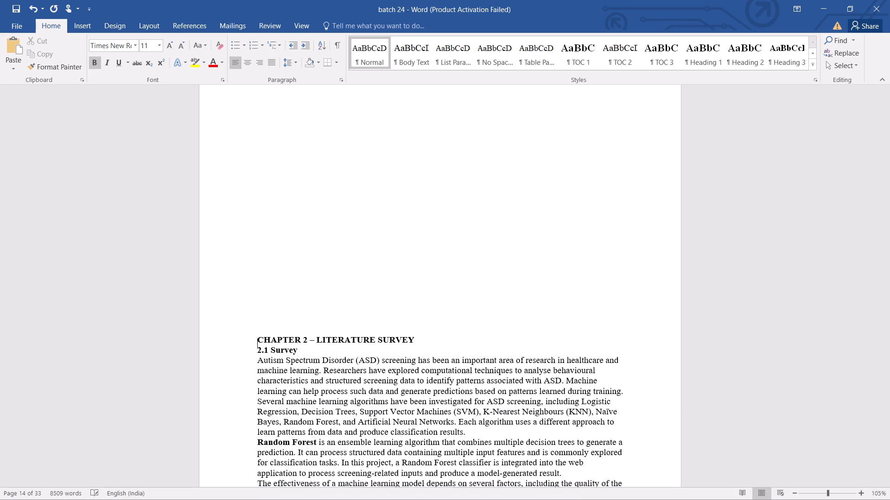
key(BackSpace)
key(BackSpace)
key(BackSpace)
key(BackSpace)
key(BackSpace)
key(BackSpace)
key(BackSpace)
key(BackSpace)
key(BackSpace)
key(BackSpace)
key(BackSpace)
key(BackSpace)
key(BackSpace)
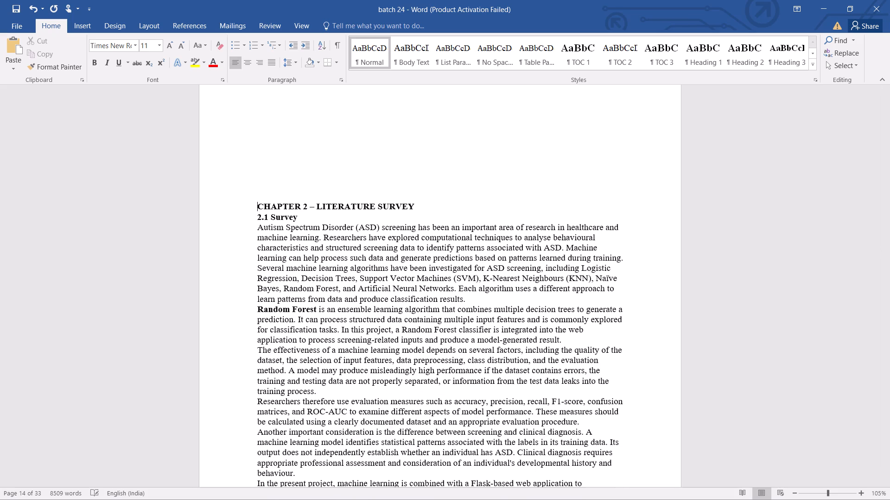
key(BackSpace)
key(BackSpace)
key(BackSpace)
key(BackSpace)
key(BackSpace)
key(BackSpace)
key(BackSpace)
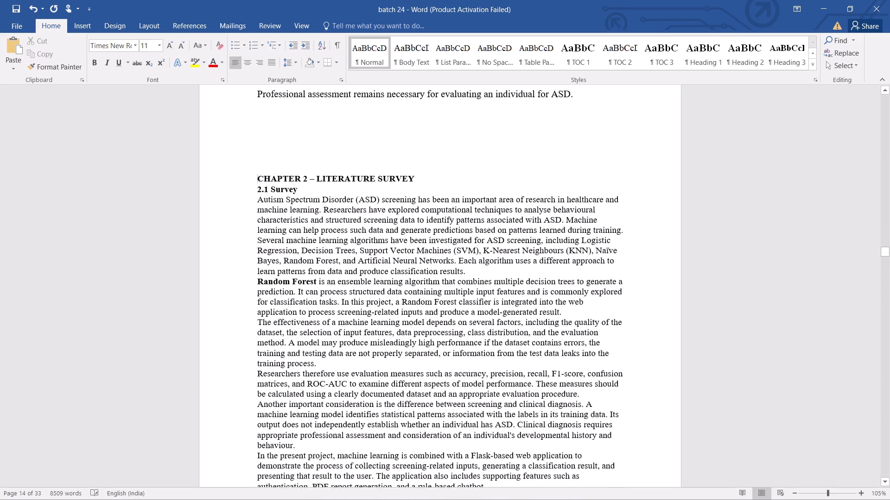
key(BackSpace)
key(BackSpace)
key(BackSpace)
key(BackSpace)
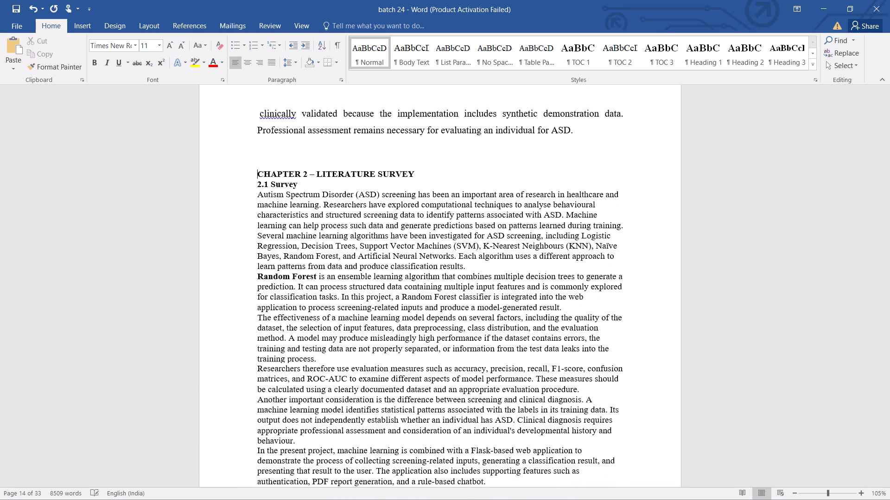
key(BackSpace)
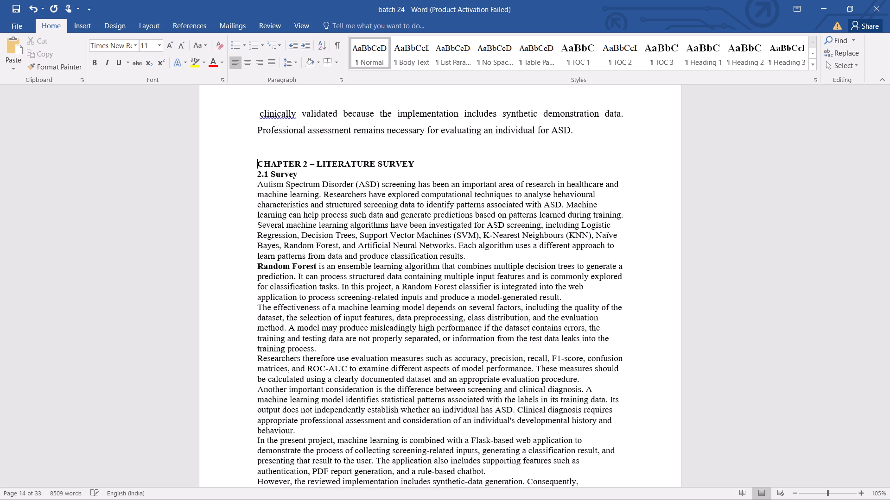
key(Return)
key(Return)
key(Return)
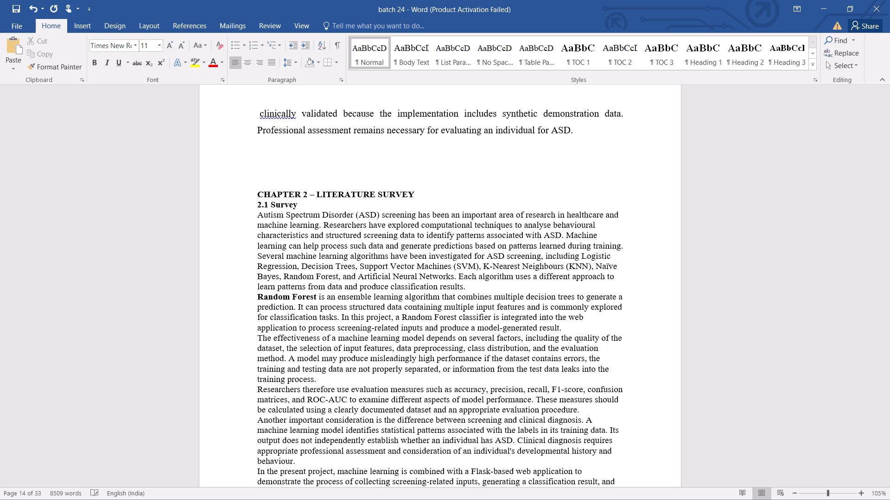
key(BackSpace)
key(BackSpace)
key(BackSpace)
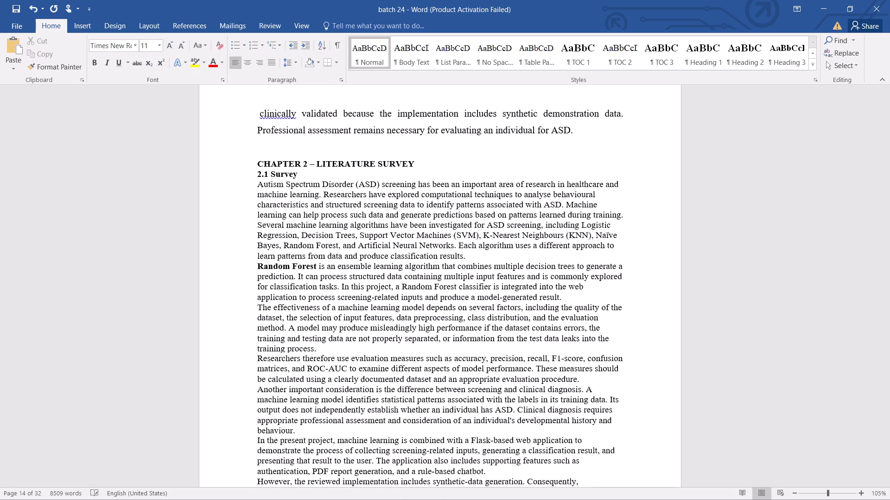
Set the CHAPTER 2 – LITERATURE SURVEY heading to 14 pt and insert a blank line below it.
click(356, 129)
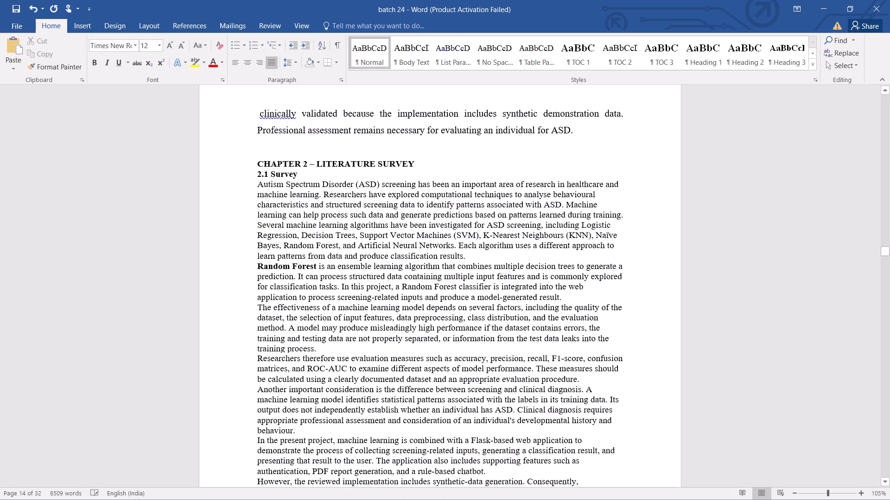
drag(417, 164, 248, 160)
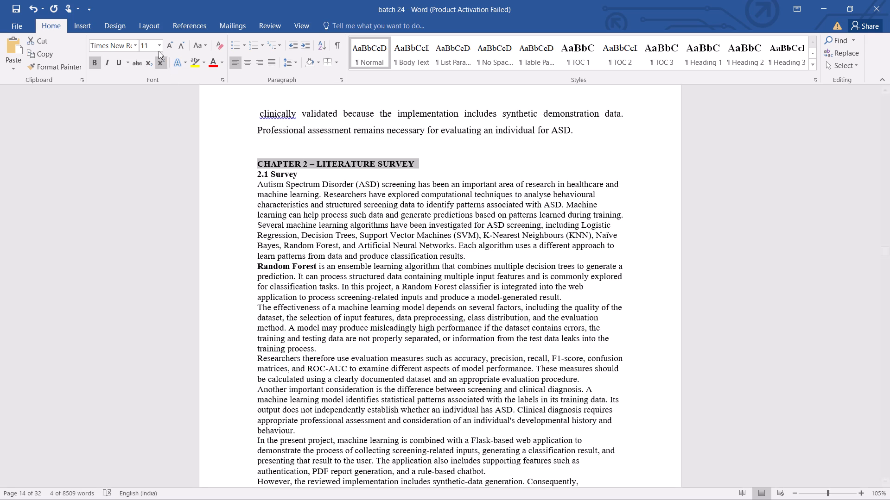
click(158, 46)
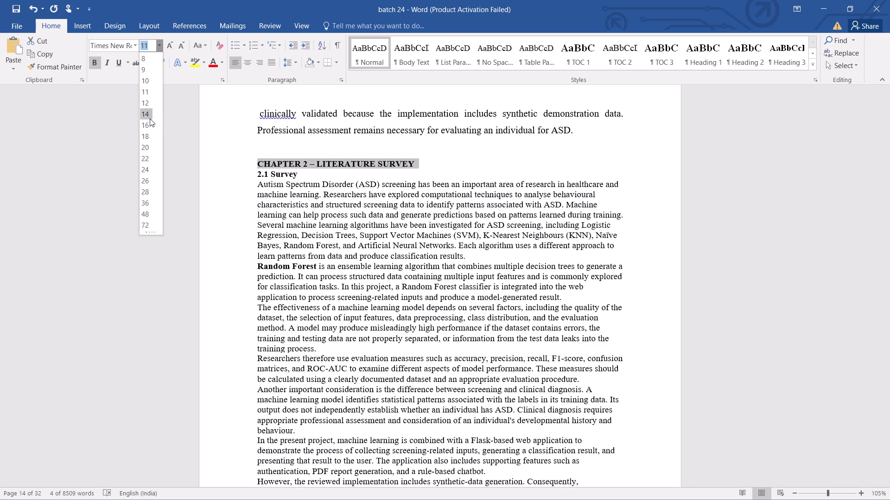
click(150, 119)
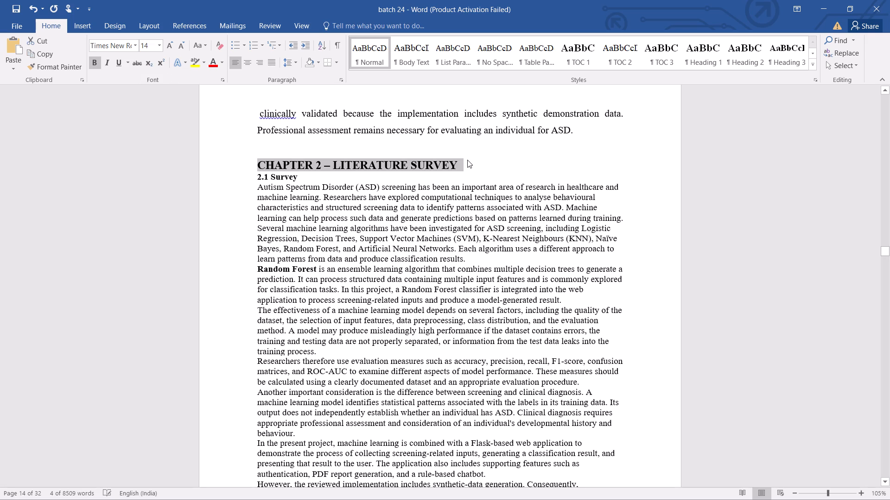
click(470, 164)
key(Return)
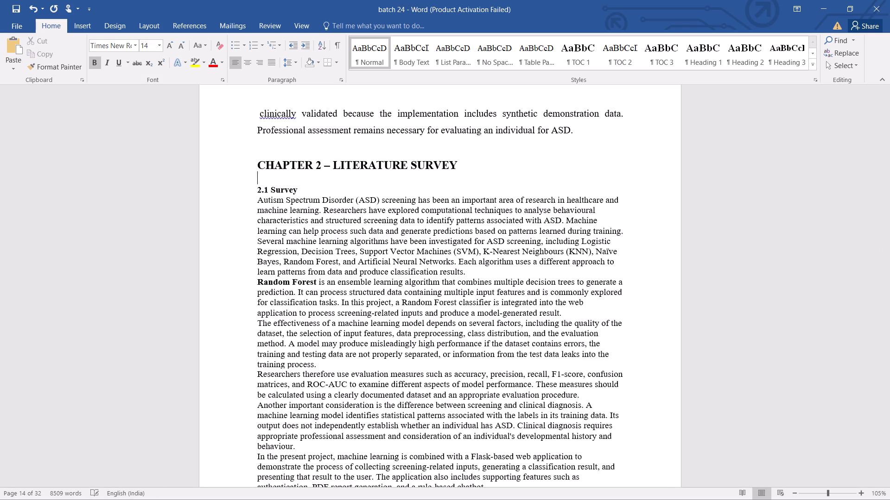
Switch to the ContentFlow thesis, examine how its second chapter's opening page is laid out, and return to the batch 24 report.
key(alt+Tab)
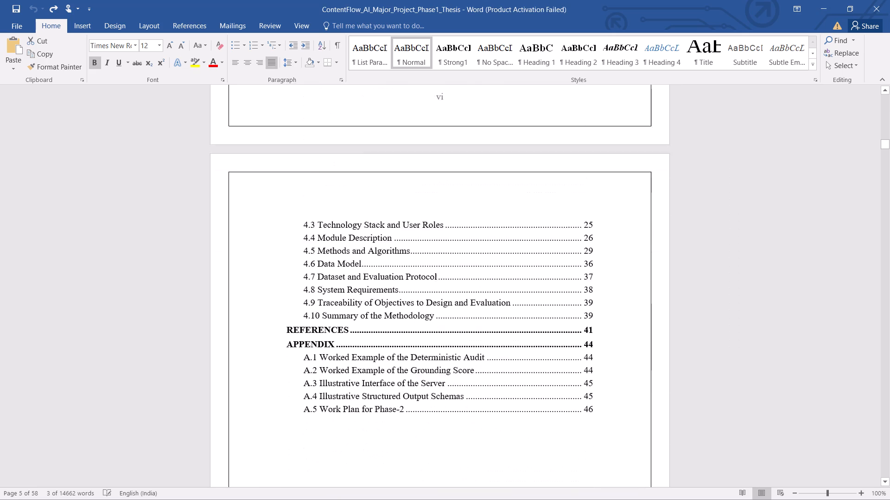
drag(476, 126, 456, 152)
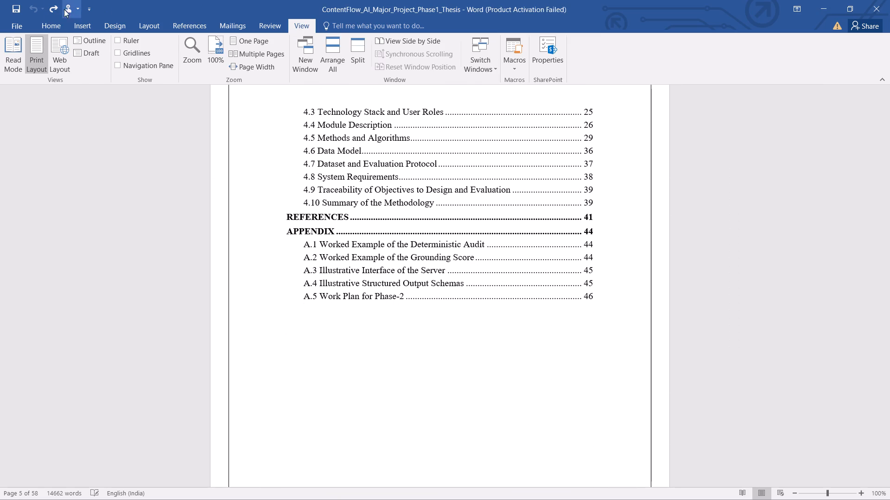
click(49, 25)
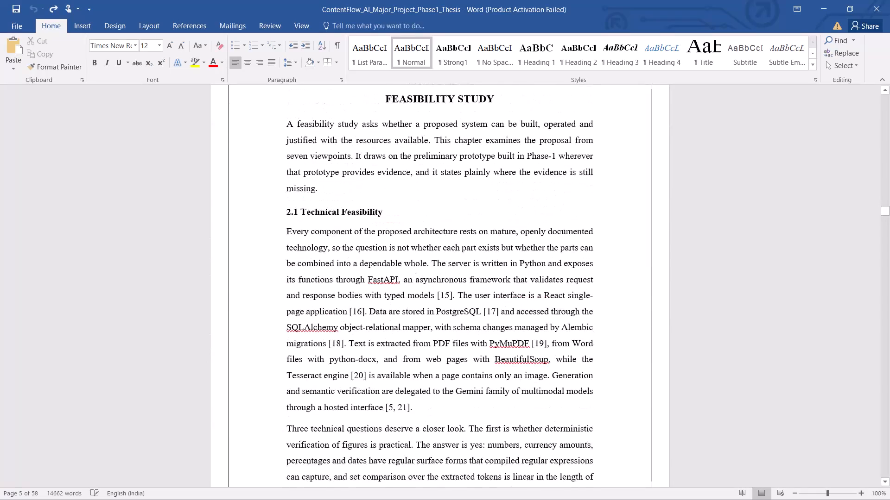
key(alt+Tab)
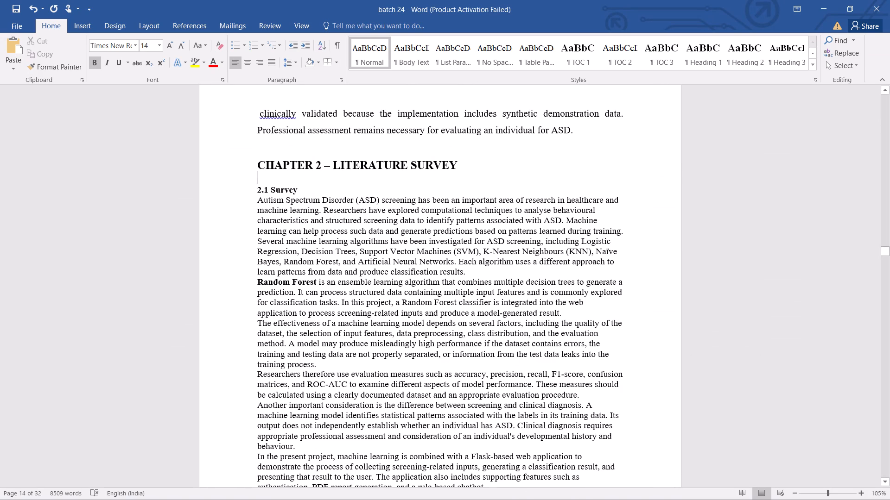
Insert blank lines before the CHAPTER 2 – LITERATURE SURVEY heading until it starts at the top of a new page.
click(257, 168)
key(Return)
key(Return)
key(Return)
key(Return)
key(Return)
key(Return)
key(Return)
key(Return)
key(Return)
key(Return)
key(Return)
key(Return)
key(Return)
key(Return)
key(Return)
key(Return)
key(Return)
key(Return)
key(Return)
key(Return)
key(Return)
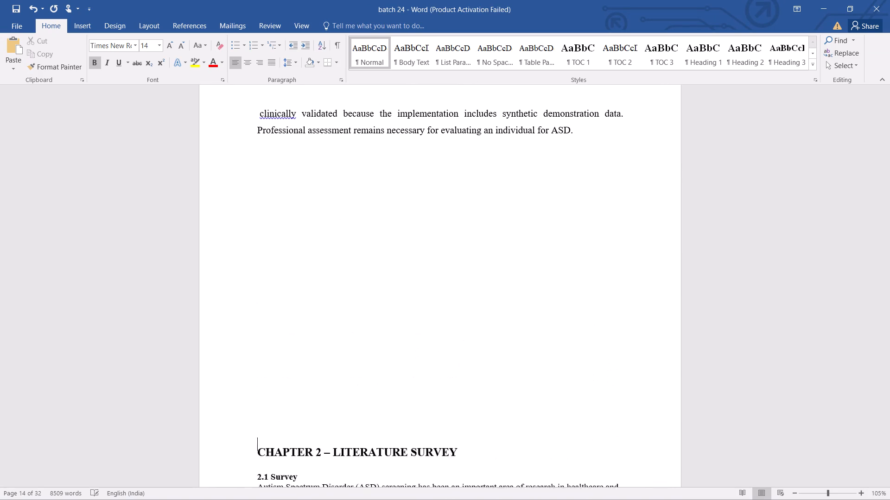
key(Return)
key(Return)
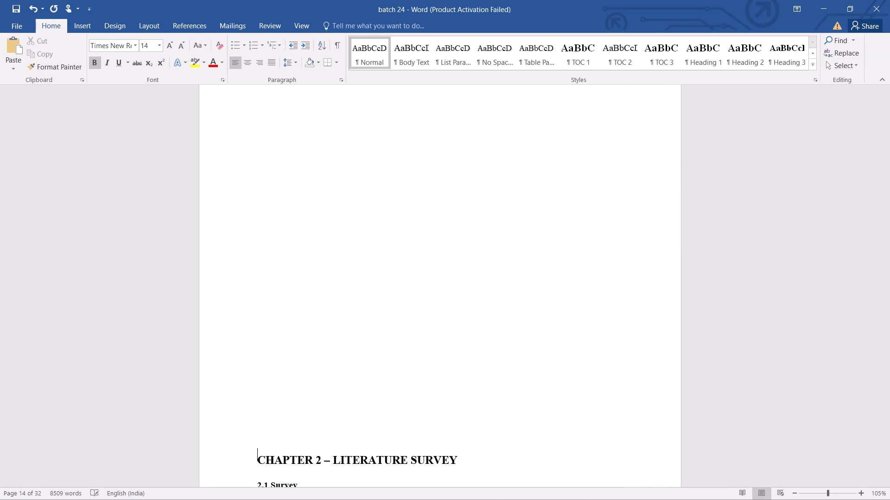
key(Return)
key(Return)
key(Return)
key(Return)
key(Return)
key(Return)
key(Return)
key(Return)
key(Return)
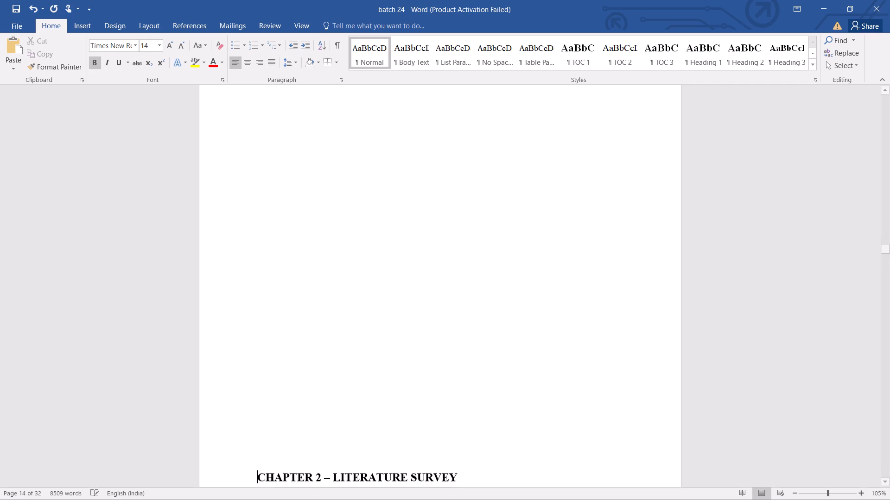
key(Return)
key(Return)
key(Return)
key(Return)
key(Return)
key(BackSpace)
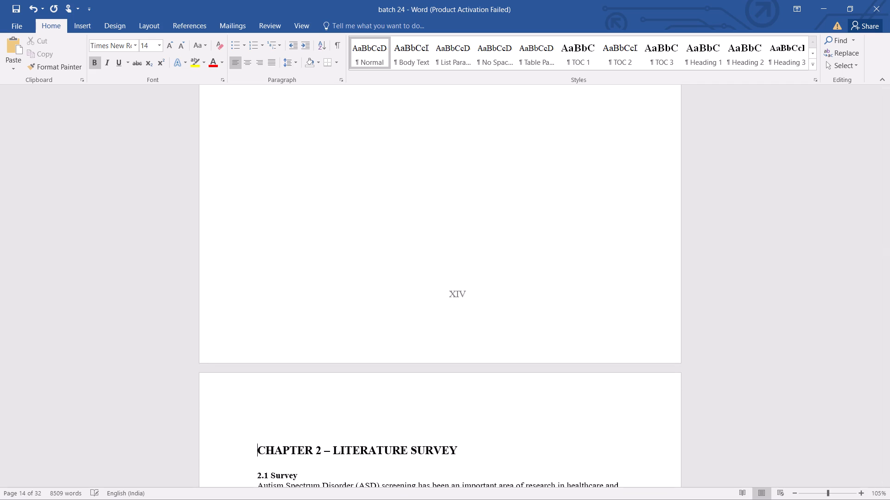
key(BackSpace)
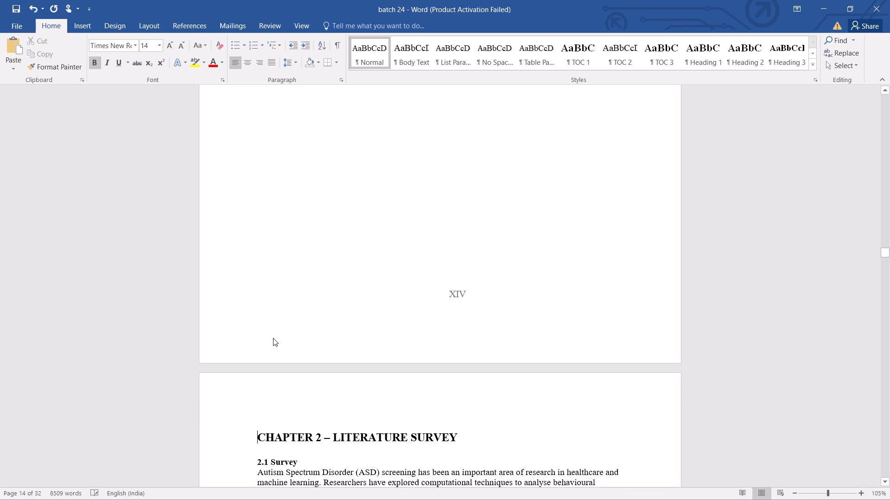
Apply justified alignment to the CHAPTER 2 – LITERATURE SURVEY heading.
drag(258, 435, 314, 436)
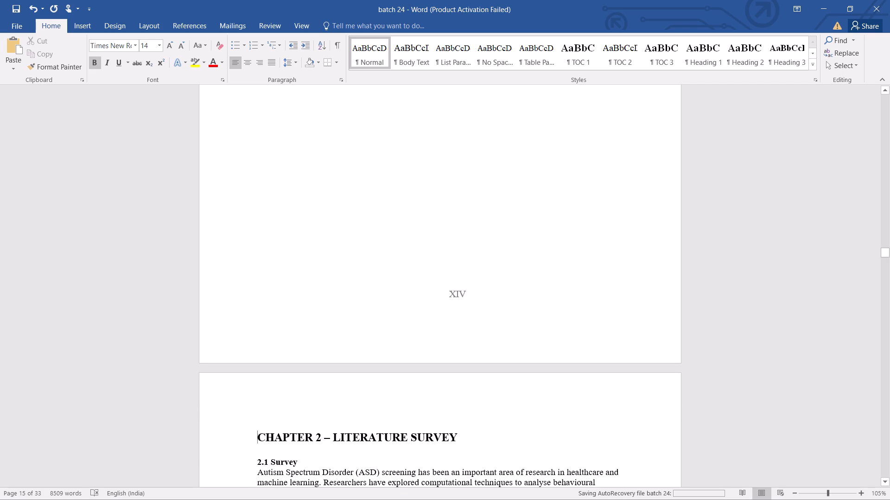
drag(314, 436, 478, 432)
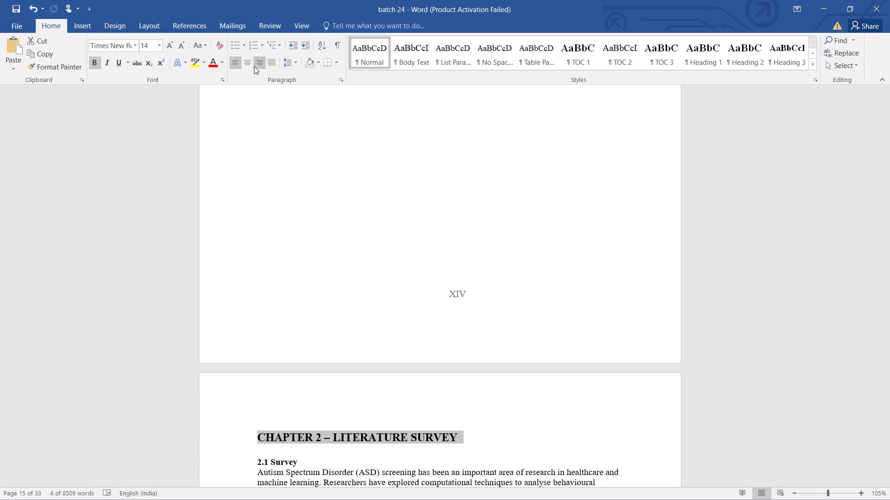
click(270, 64)
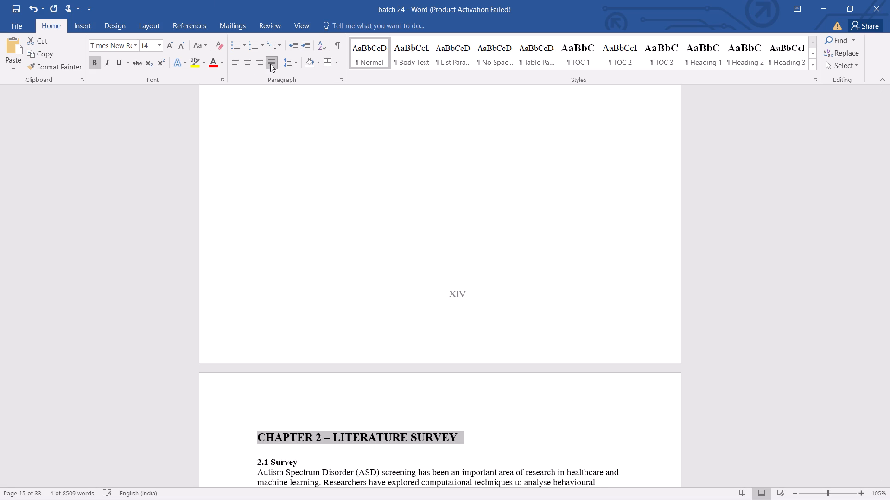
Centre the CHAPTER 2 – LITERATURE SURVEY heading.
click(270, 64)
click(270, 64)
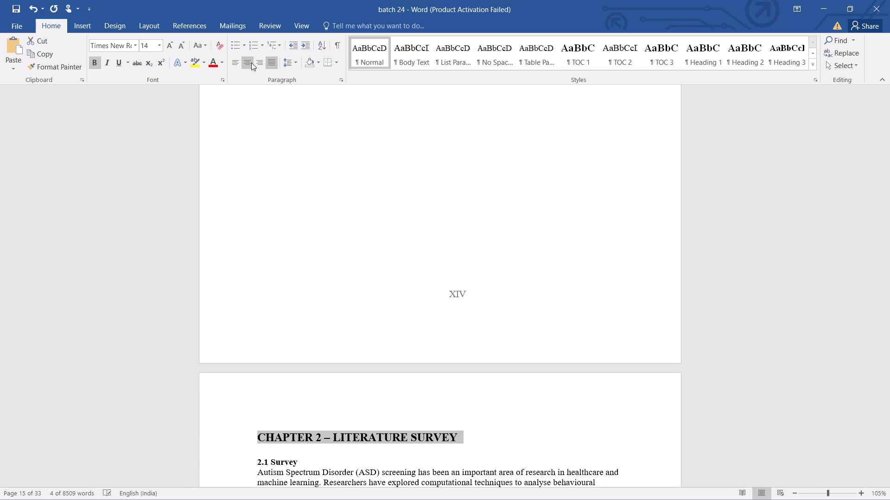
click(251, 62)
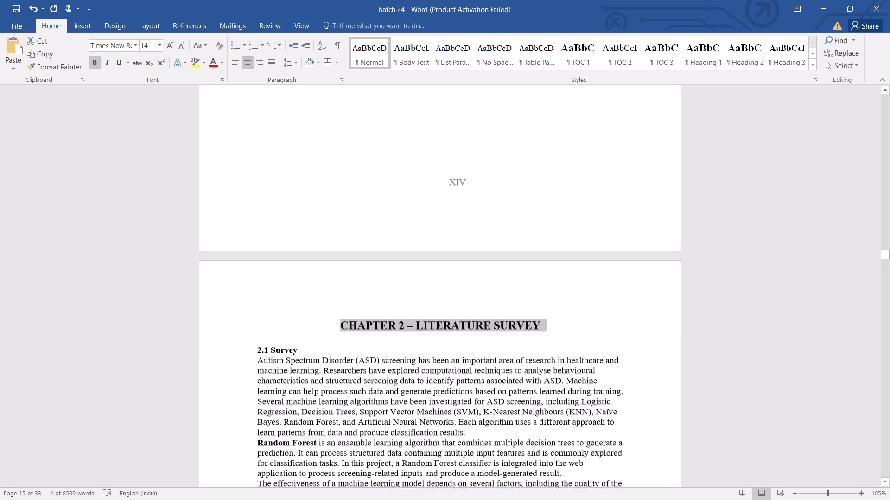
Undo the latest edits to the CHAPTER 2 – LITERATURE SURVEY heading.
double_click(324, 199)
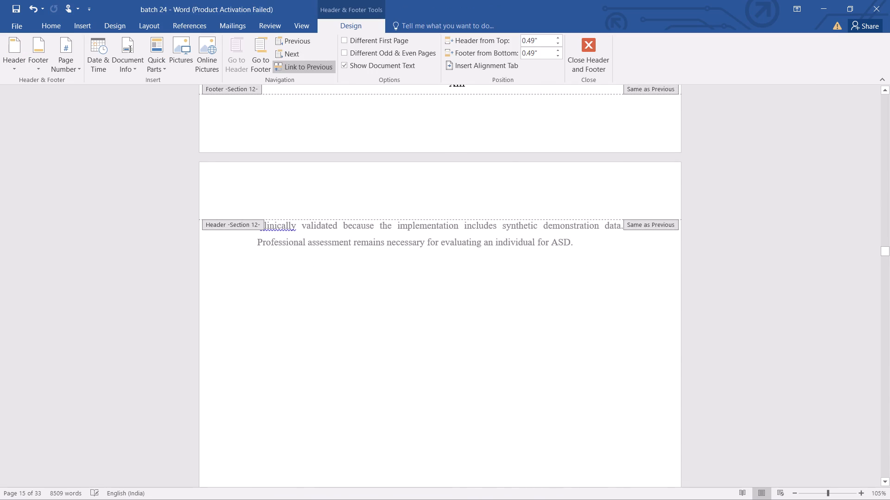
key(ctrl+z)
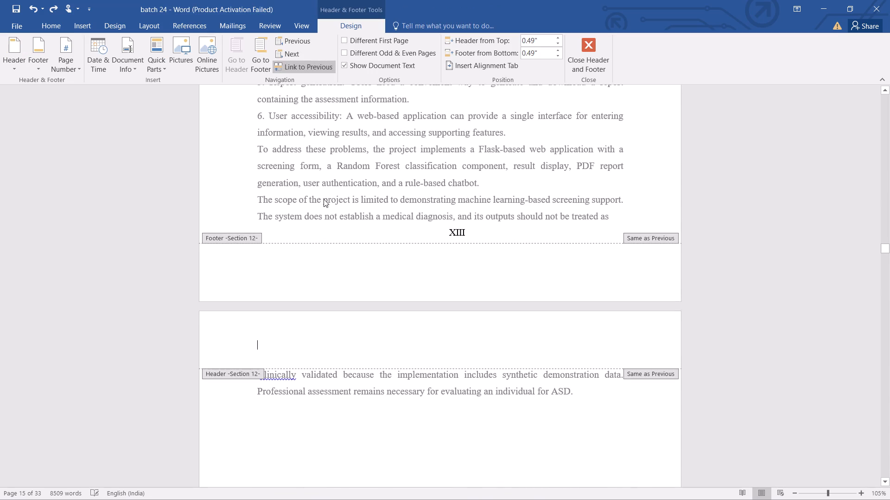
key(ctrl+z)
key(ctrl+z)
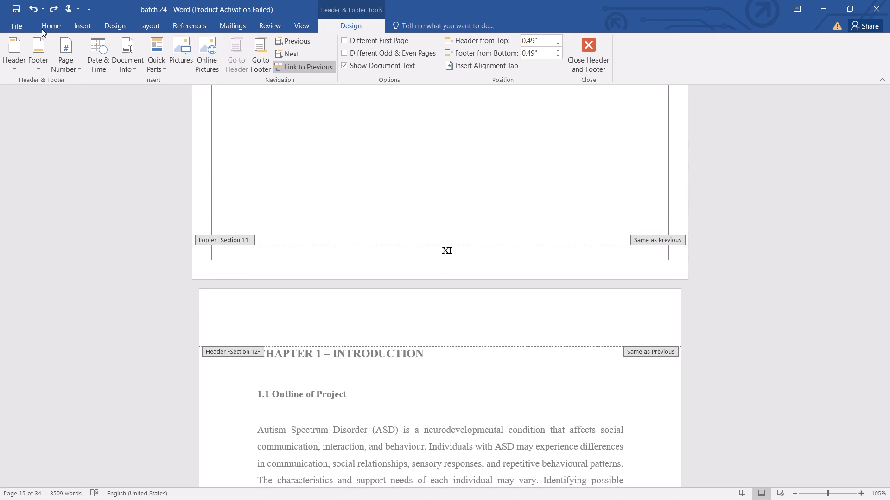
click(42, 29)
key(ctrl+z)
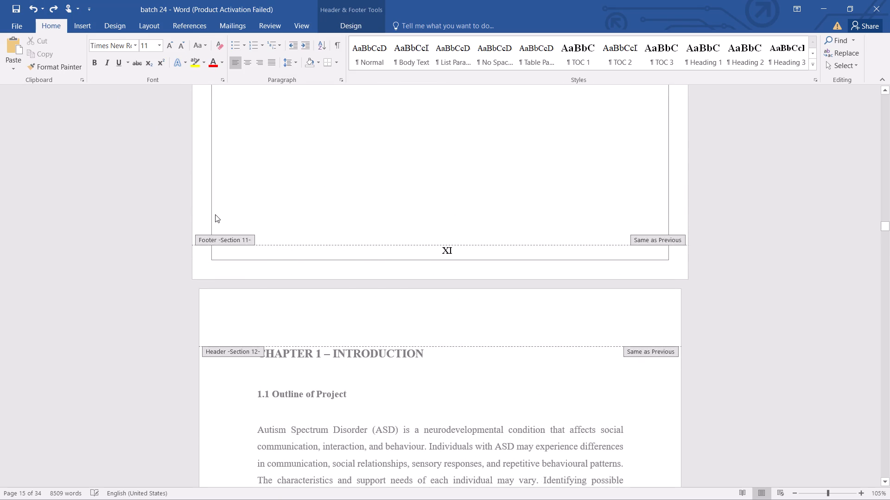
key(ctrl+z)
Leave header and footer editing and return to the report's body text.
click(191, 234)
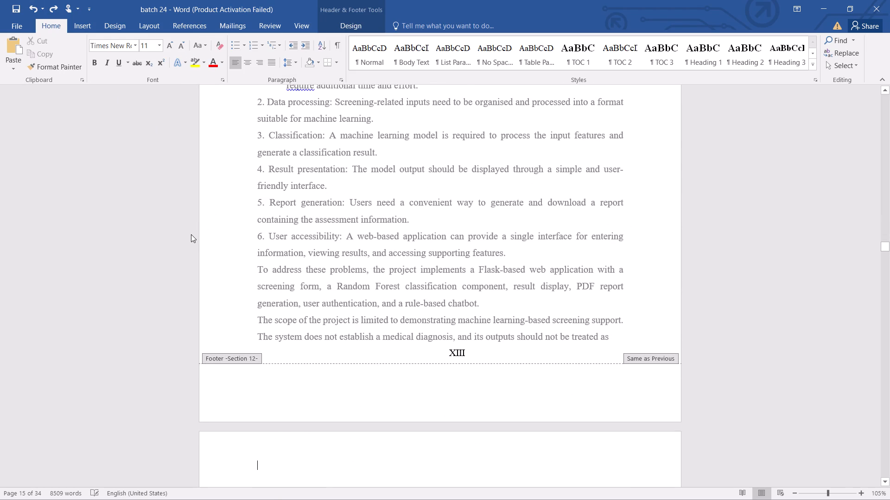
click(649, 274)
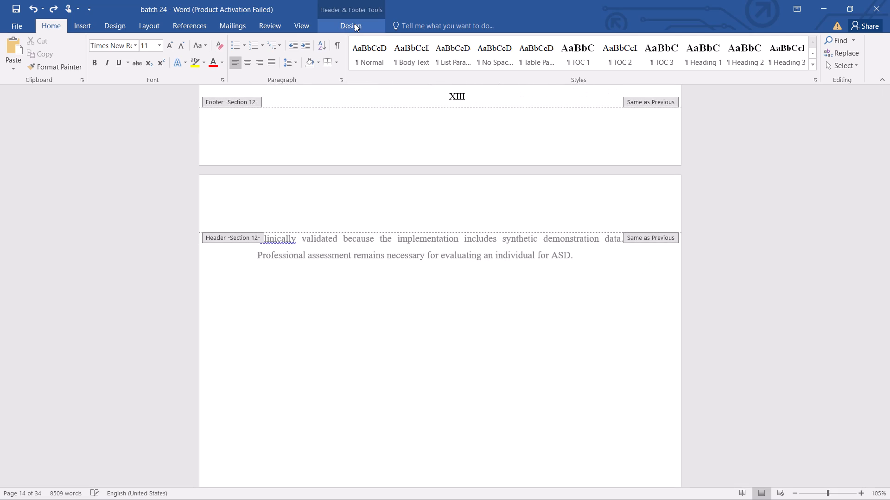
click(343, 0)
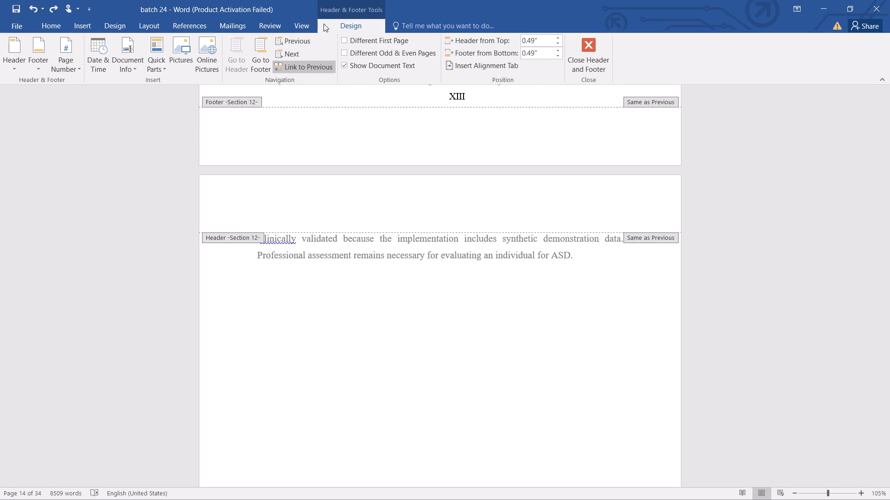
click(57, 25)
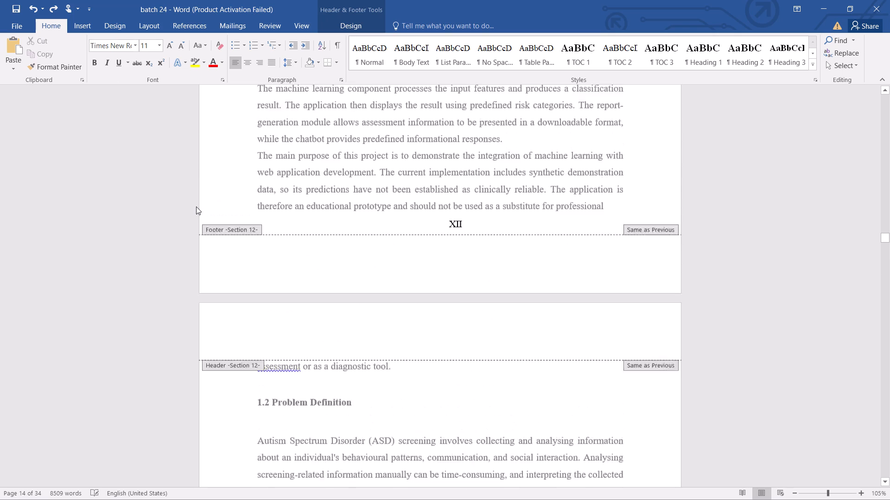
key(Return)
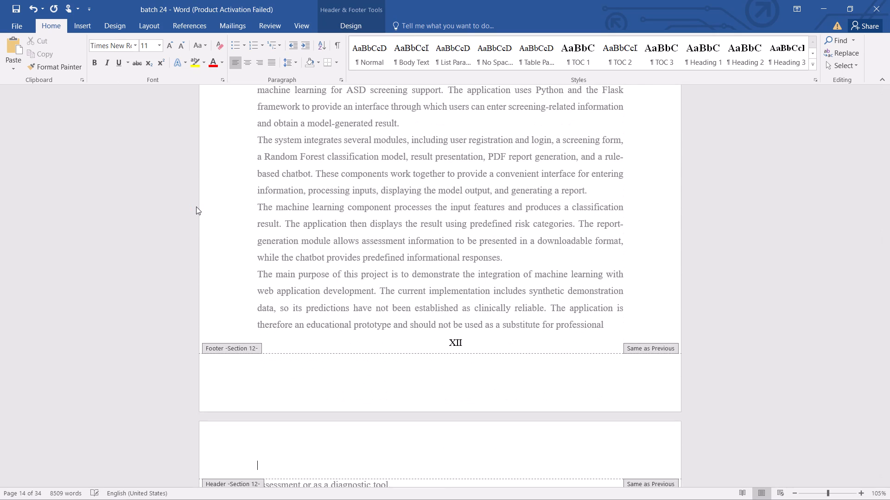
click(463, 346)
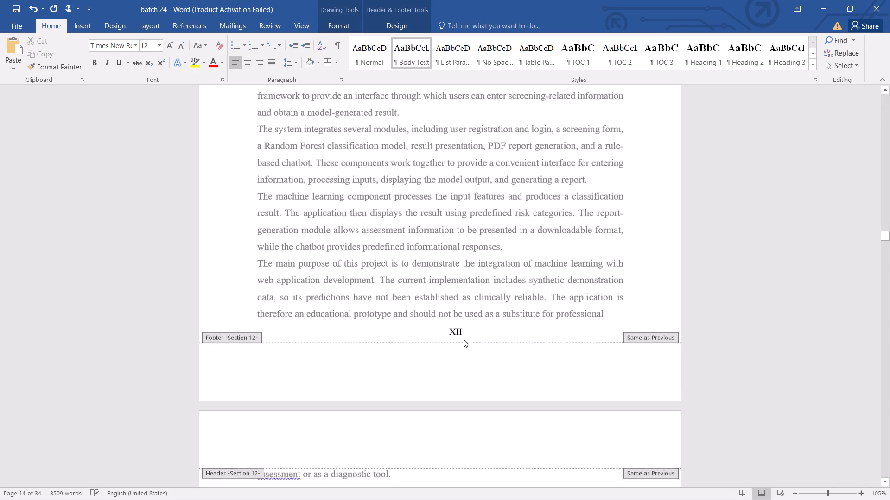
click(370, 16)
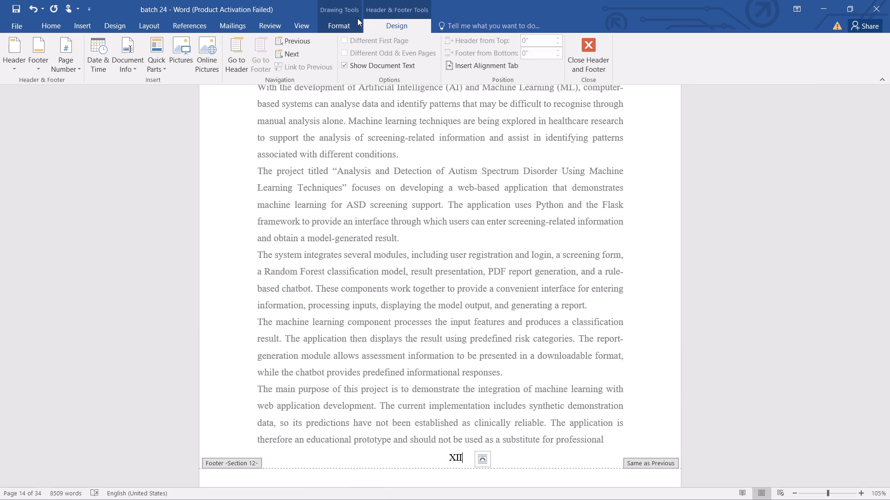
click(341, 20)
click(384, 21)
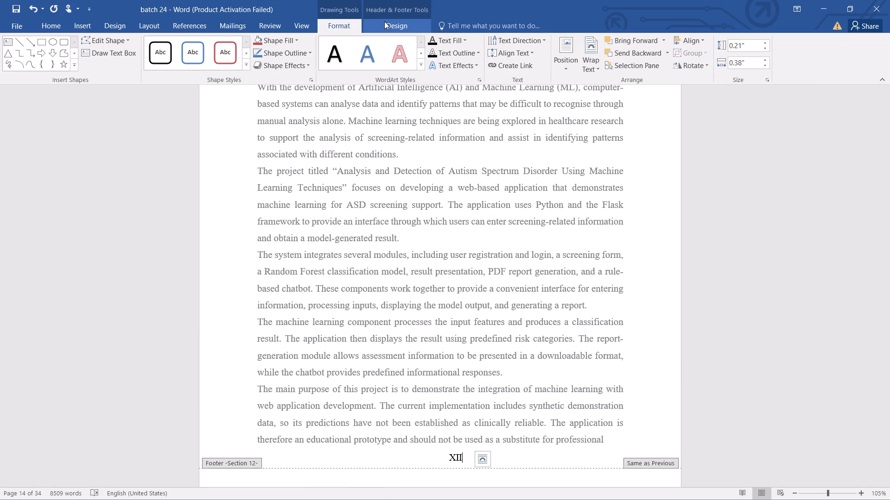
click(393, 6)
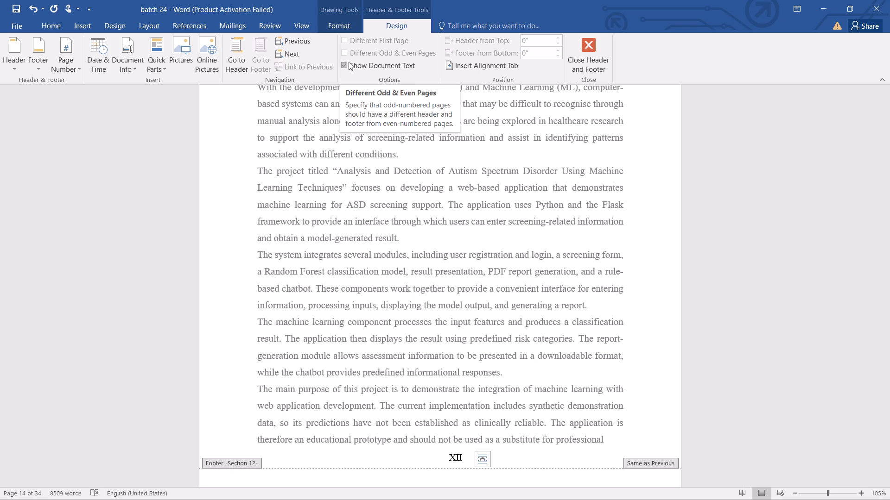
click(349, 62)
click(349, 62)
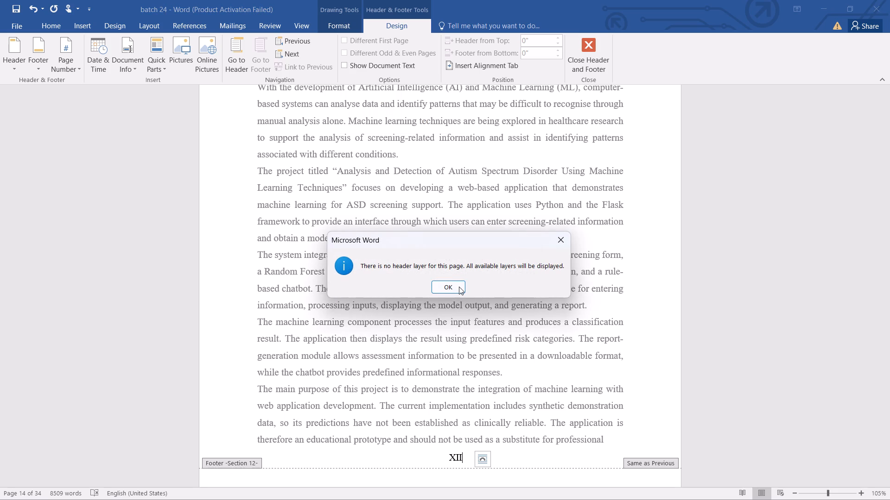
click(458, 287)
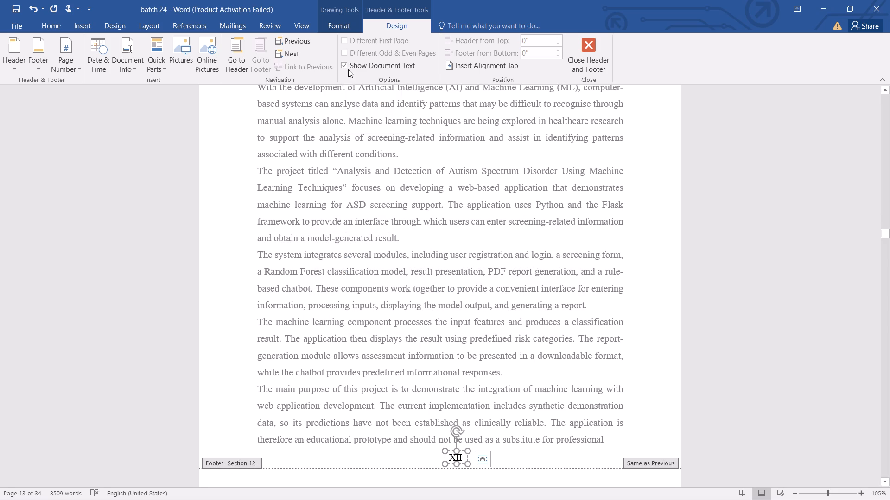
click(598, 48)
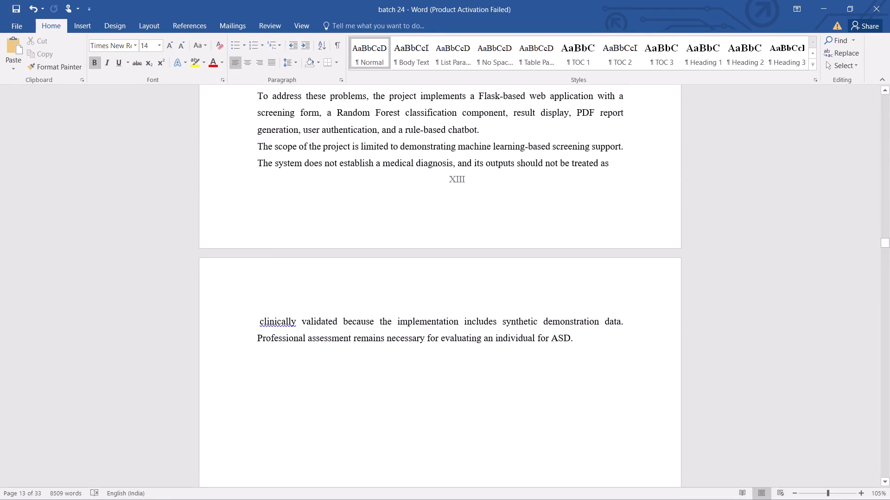
Delete the closing text of section 1.2, from "The system does not establish a medical diagnosis" through "evaluating an individual for ASD.".
drag(259, 163, 498, 298)
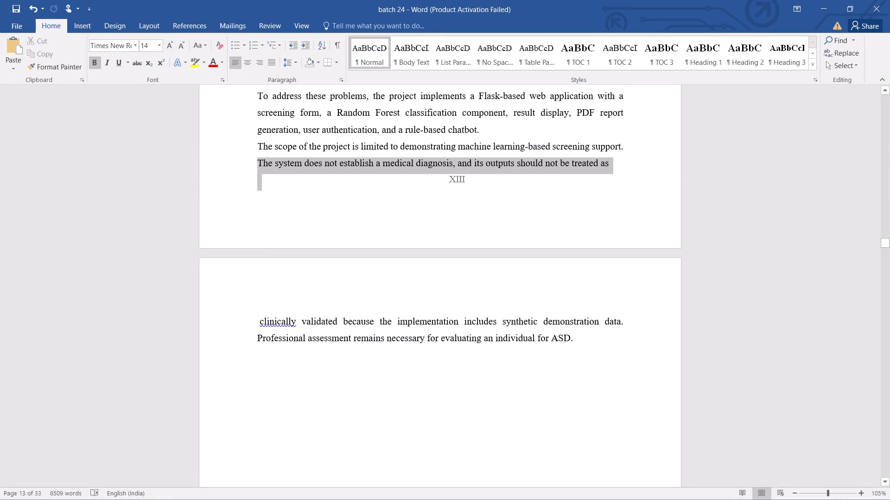
drag(498, 298, 568, 338)
key(BackSpace)
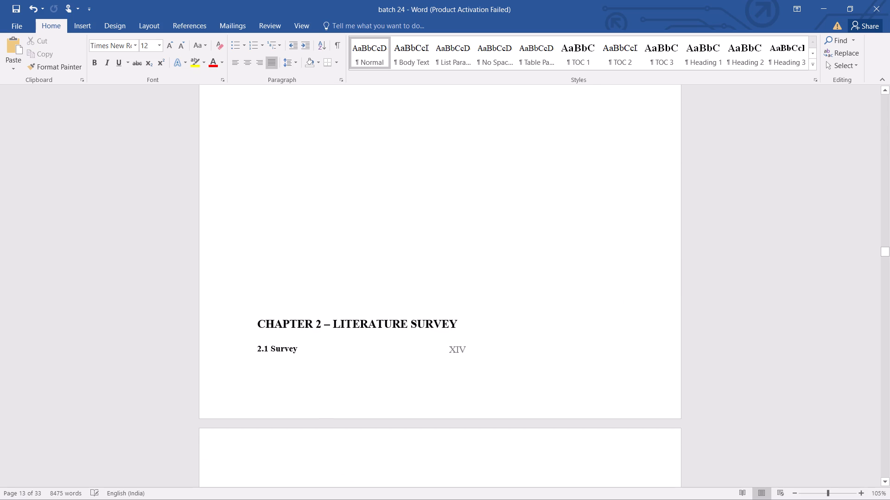
Remove the surplus blank lines before the CHAPTER 2 – LITERATURE SURVEY heading so it starts at the top of the page following section 1.2.
click(260, 295)
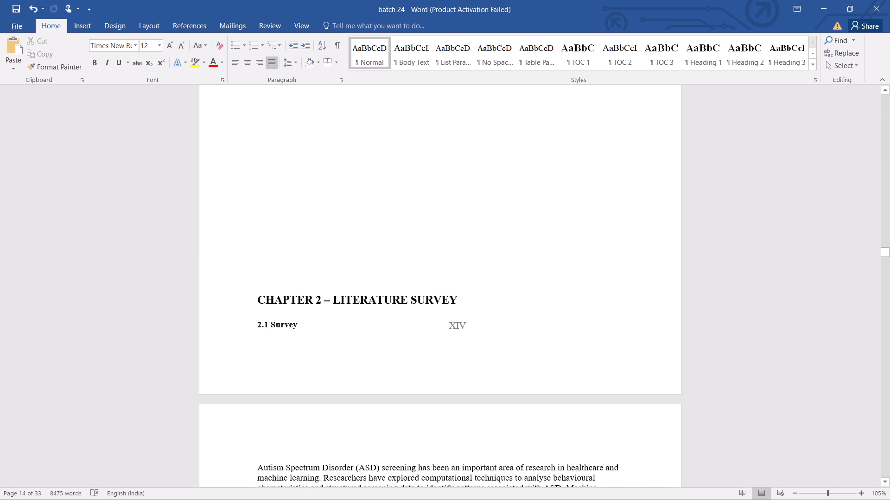
key(BackSpace)
key(BackSpace)
key(BackSpace)
key(BackSpace)
key(BackSpace)
key(BackSpace)
key(BackSpace)
key(BackSpace)
key(BackSpace)
key(BackSpace)
key(BackSpace)
key(BackSpace)
key(BackSpace)
key(BackSpace)
key(BackSpace)
key(BackSpace)
key(BackSpace)
key(BackSpace)
key(BackSpace)
key(BackSpace)
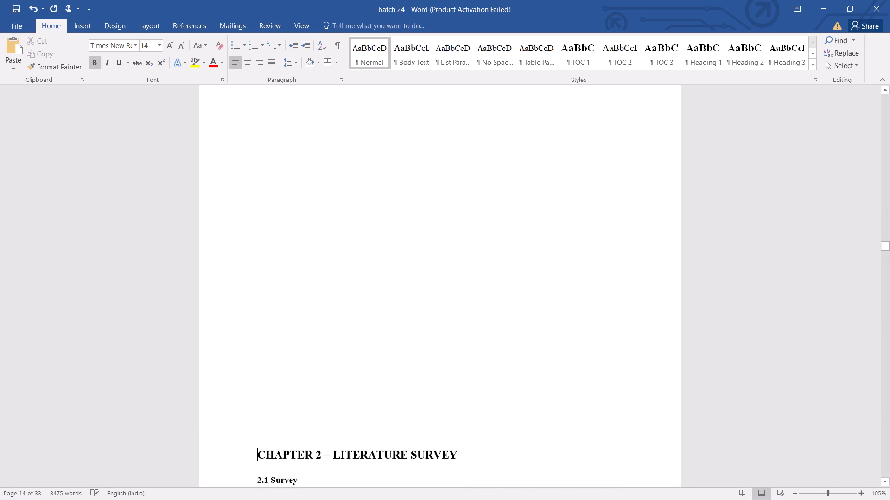
key(BackSpace)
key(BackSpace)
key(BackSpace)
key(BackSpace)
key(BackSpace)
key(BackSpace)
key(BackSpace)
key(BackSpace)
key(BackSpace)
key(BackSpace)
key(BackSpace)
key(BackSpace)
key(BackSpace)
key(BackSpace)
key(BackSpace)
key(BackSpace)
key(BackSpace)
key(BackSpace)
key(BackSpace)
key(BackSpace)
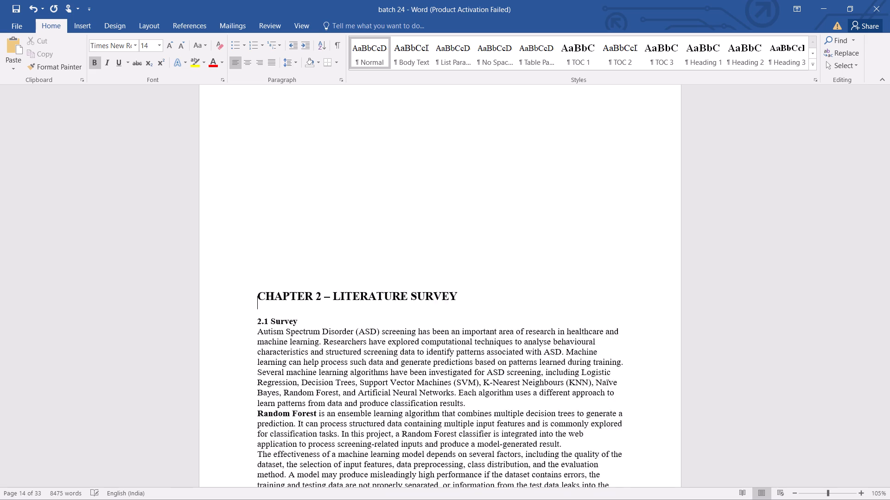
key(Return)
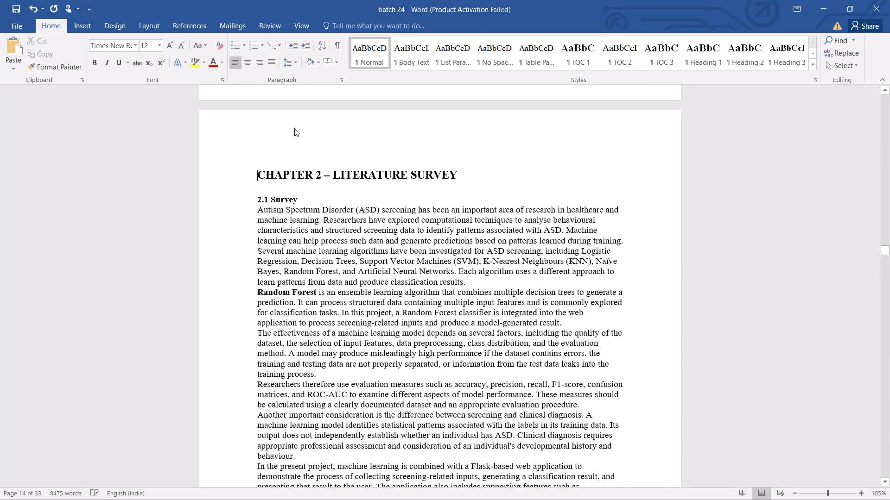
Set the 2.1 Survey heading and all of its paragraphs to 12 pt.
drag(256, 200, 361, 395)
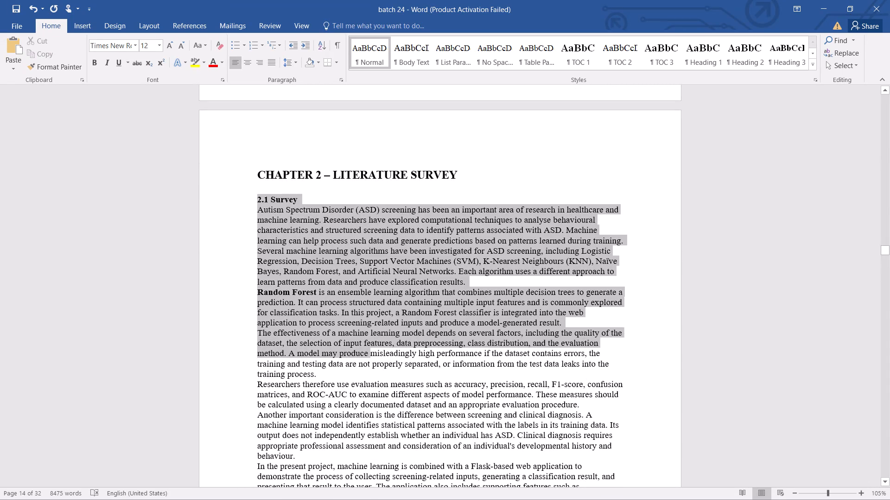
drag(361, 395, 416, 481)
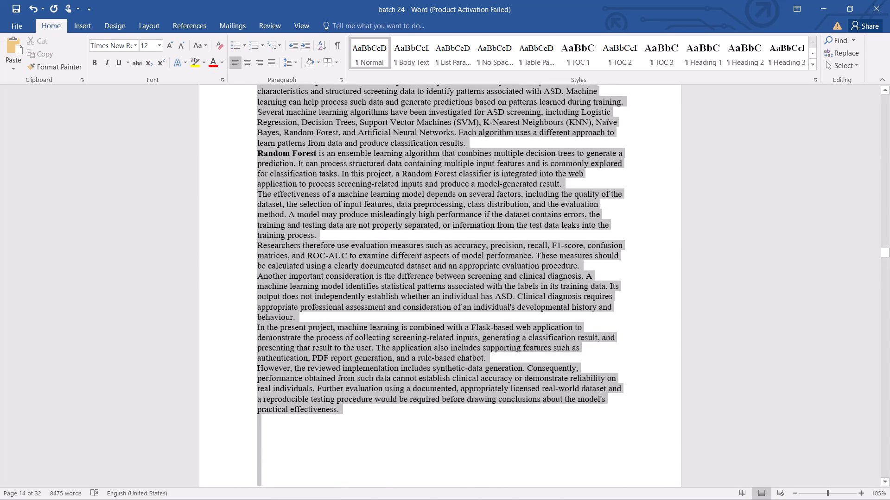
drag(416, 481, 355, 416)
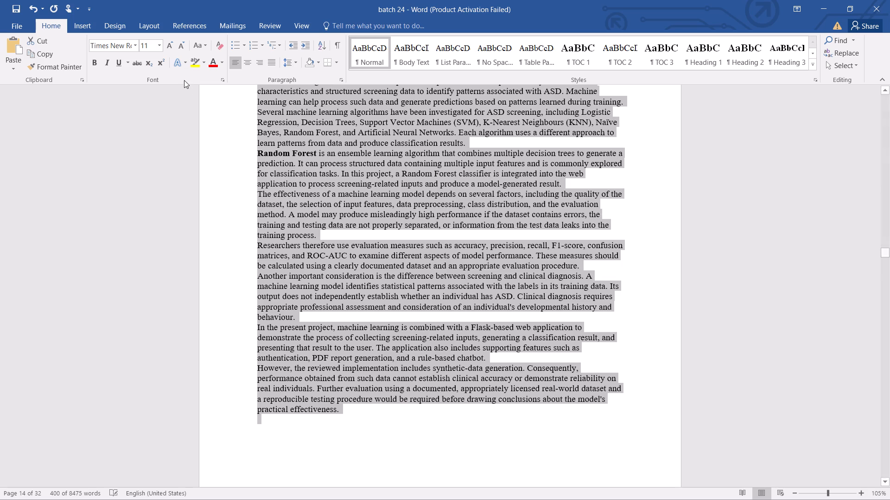
click(160, 44)
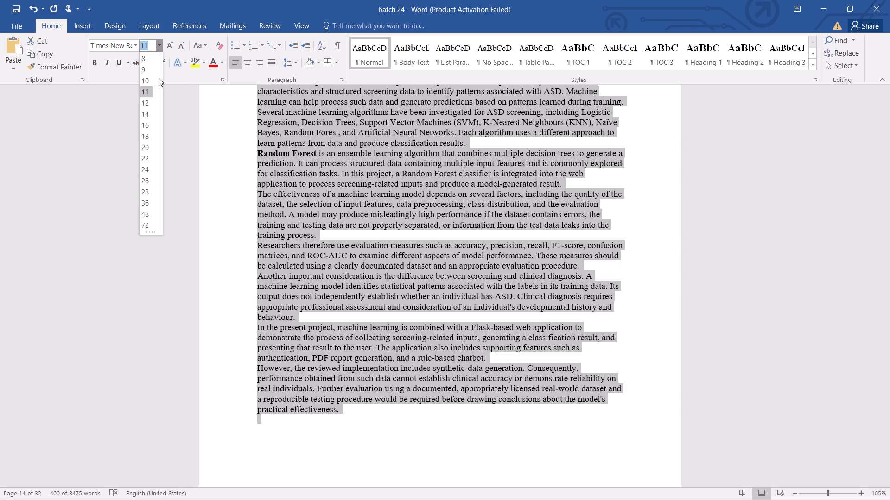
click(150, 102)
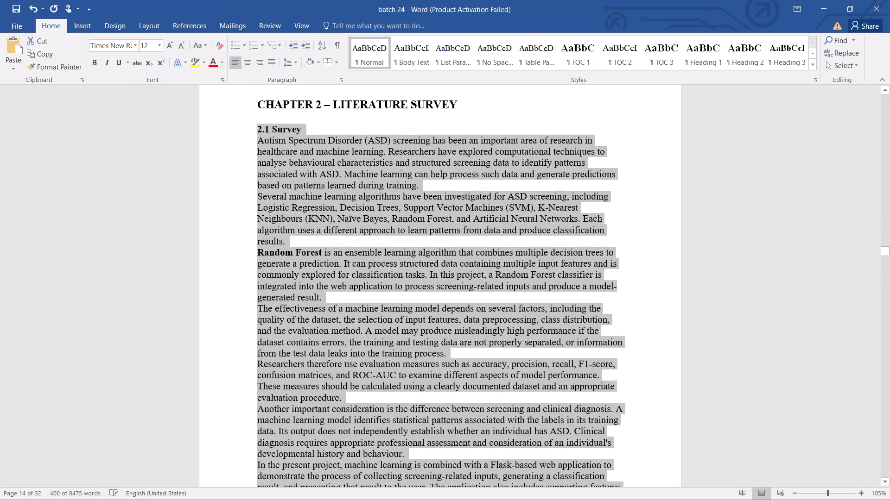
Apply justified alignment and 1.5 line spacing to the 2.1 Survey heading and all of its paragraphs.
click(258, 130)
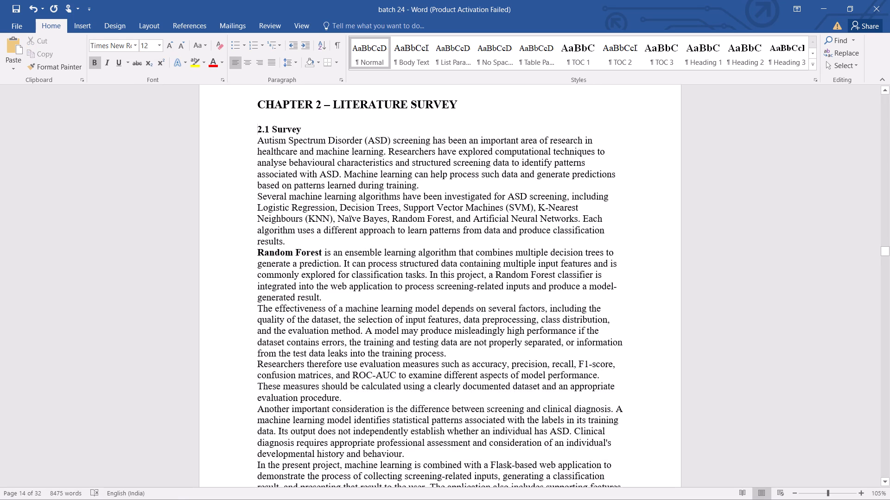
drag(258, 130, 460, 325)
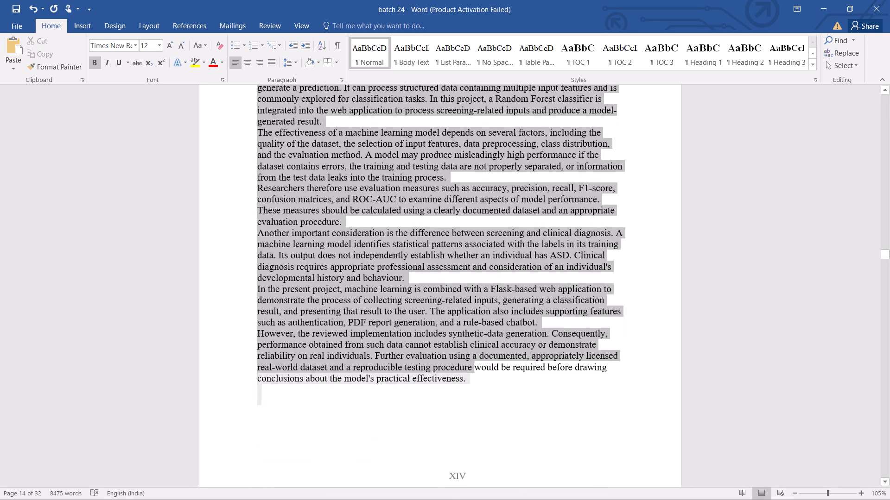
drag(460, 325, 477, 377)
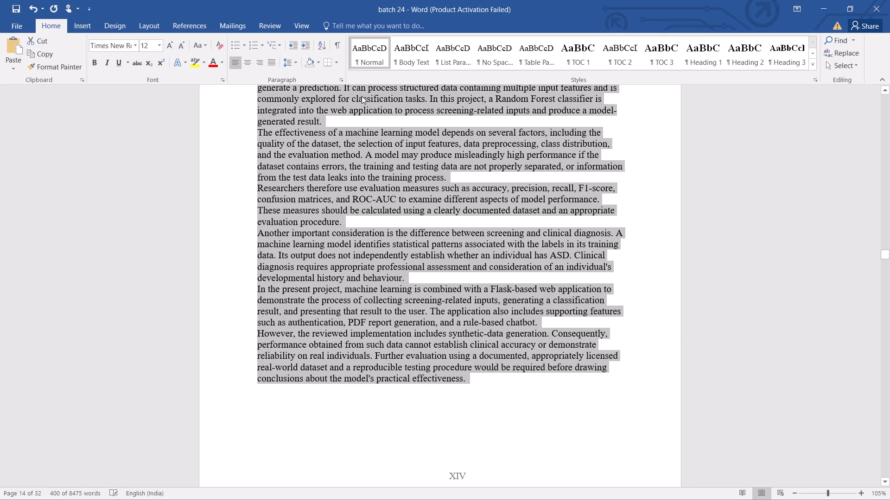
click(297, 64)
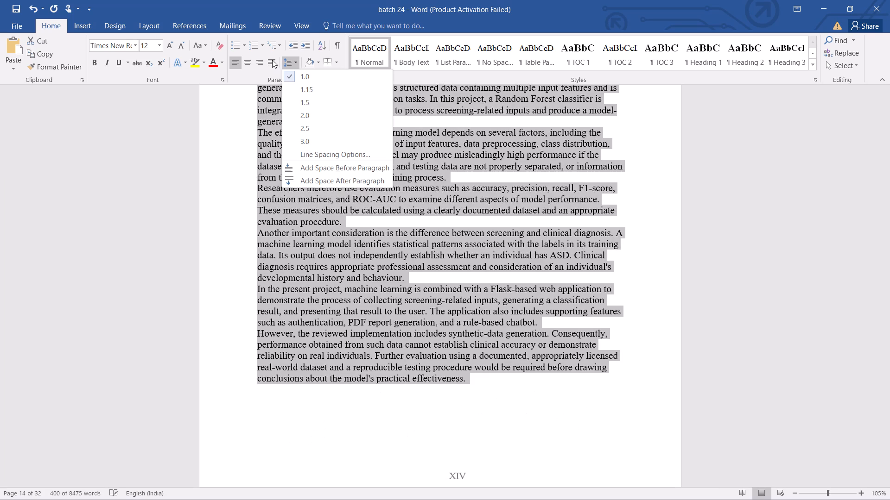
click(272, 60)
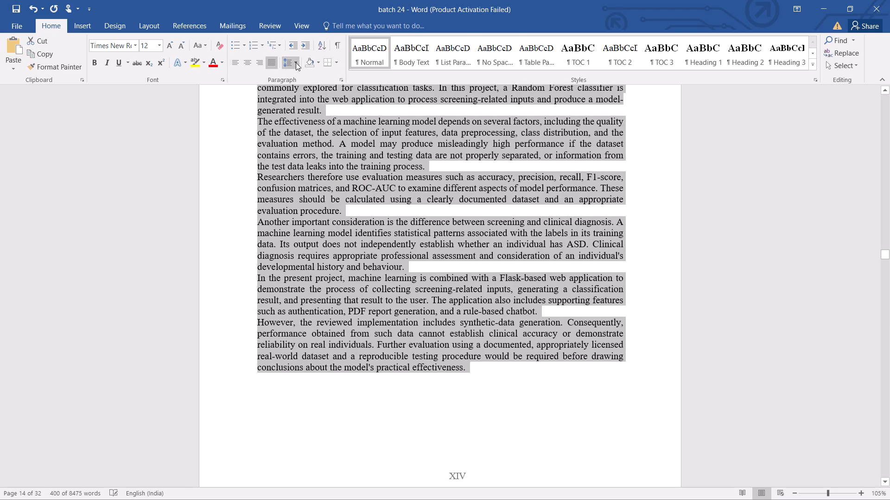
click(296, 62)
click(300, 100)
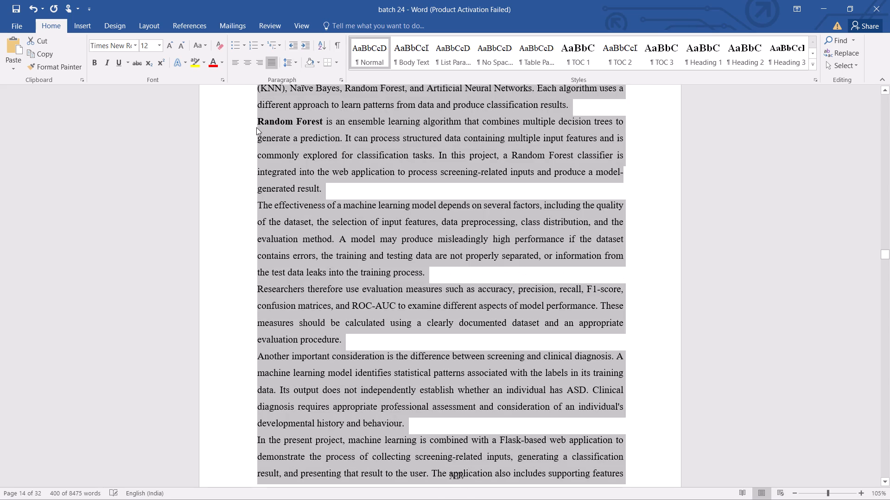
click(195, 169)
click(227, 187)
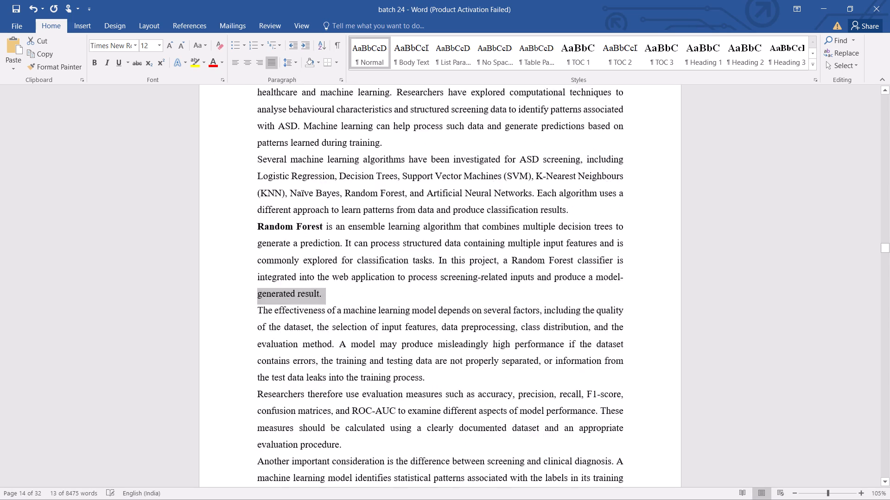